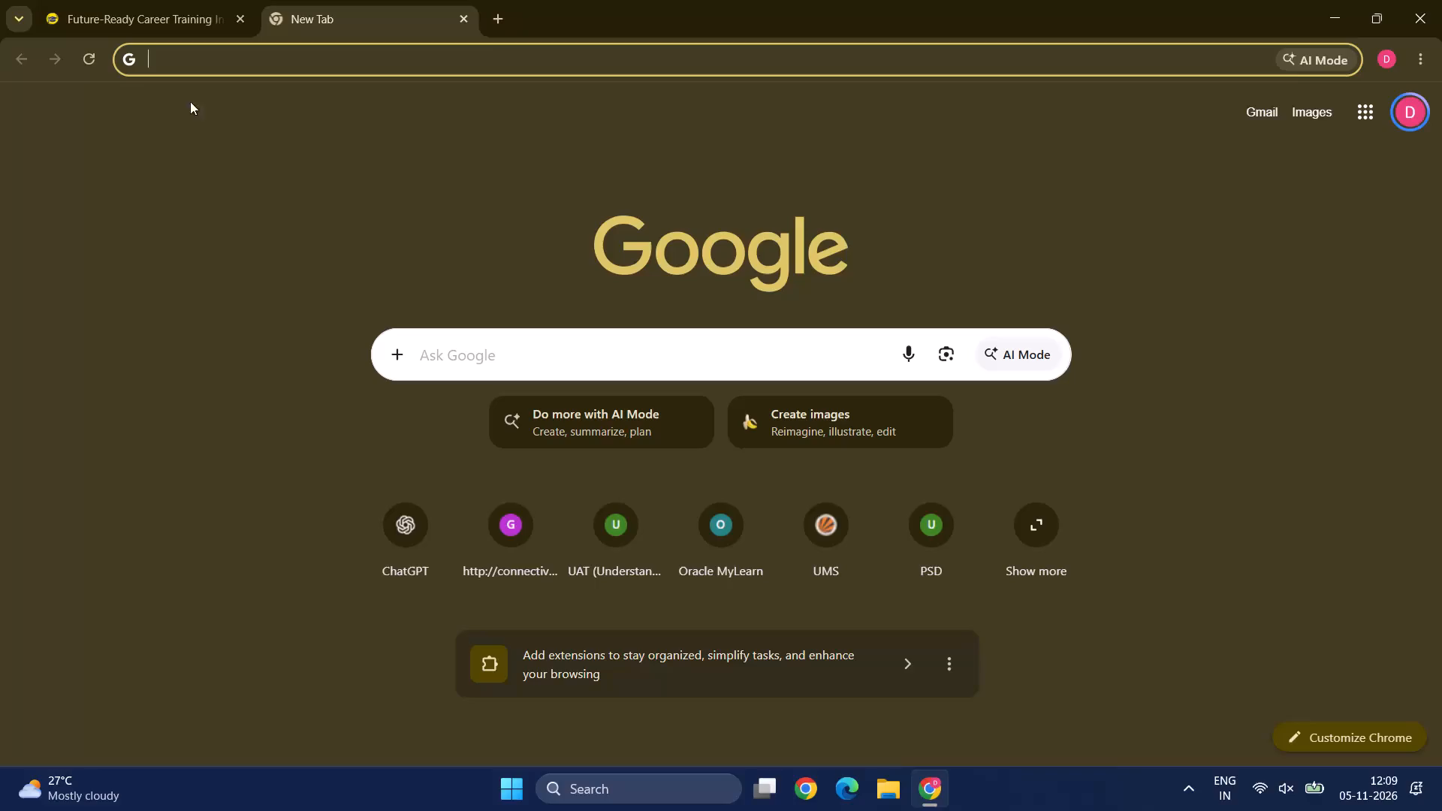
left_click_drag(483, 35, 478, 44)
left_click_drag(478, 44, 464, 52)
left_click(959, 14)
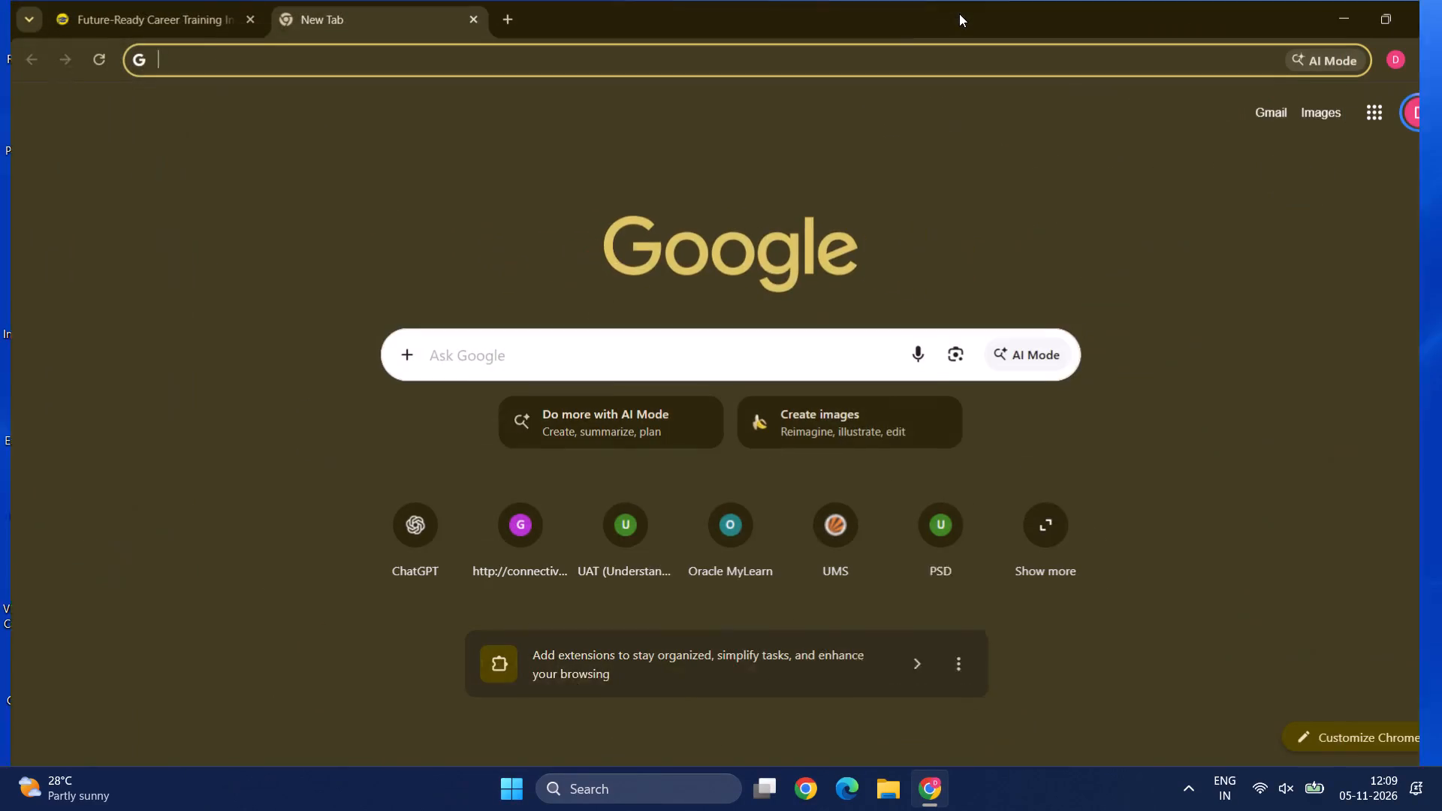
Enter "gm" in the new tab's address bar to look up the site.
left_click(677, 60)
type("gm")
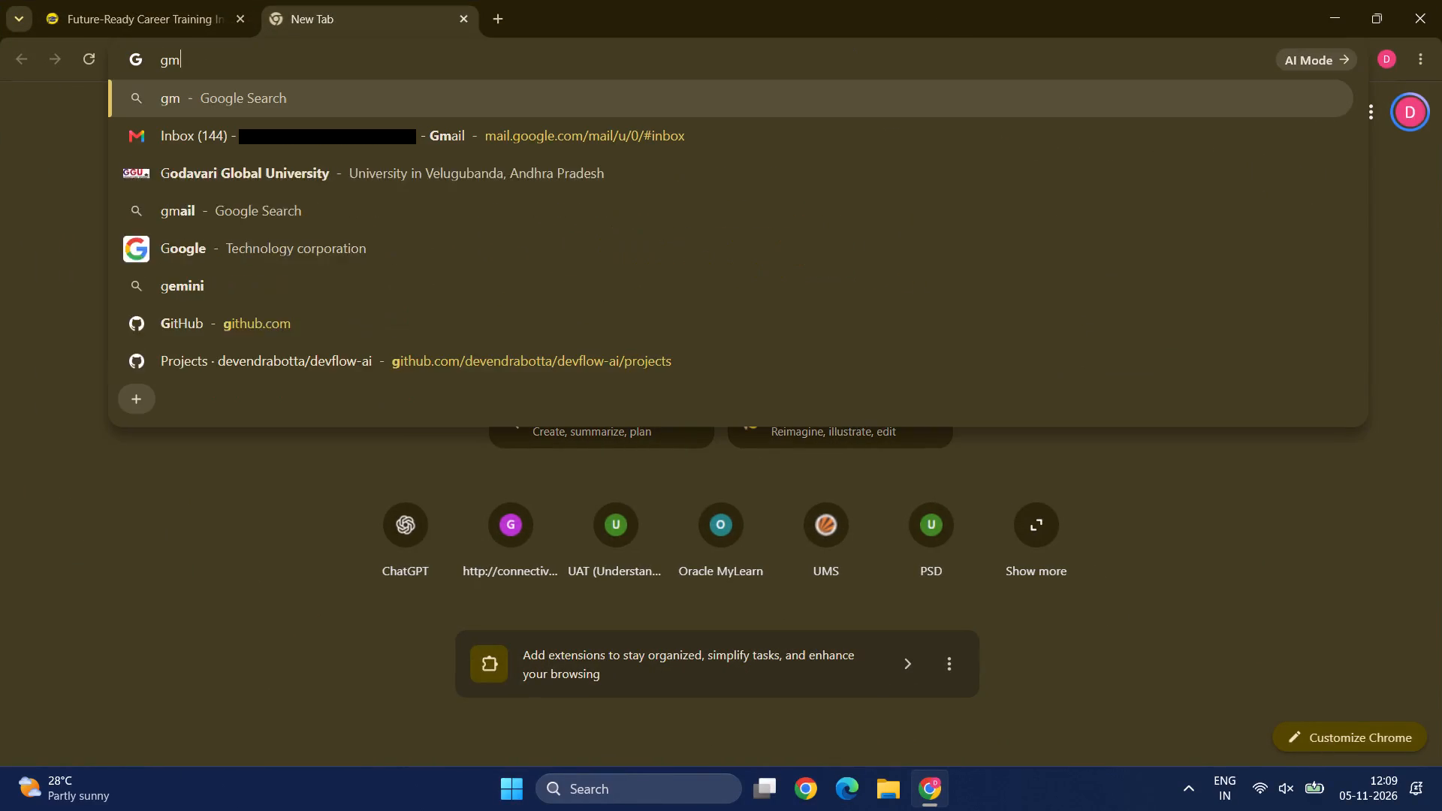
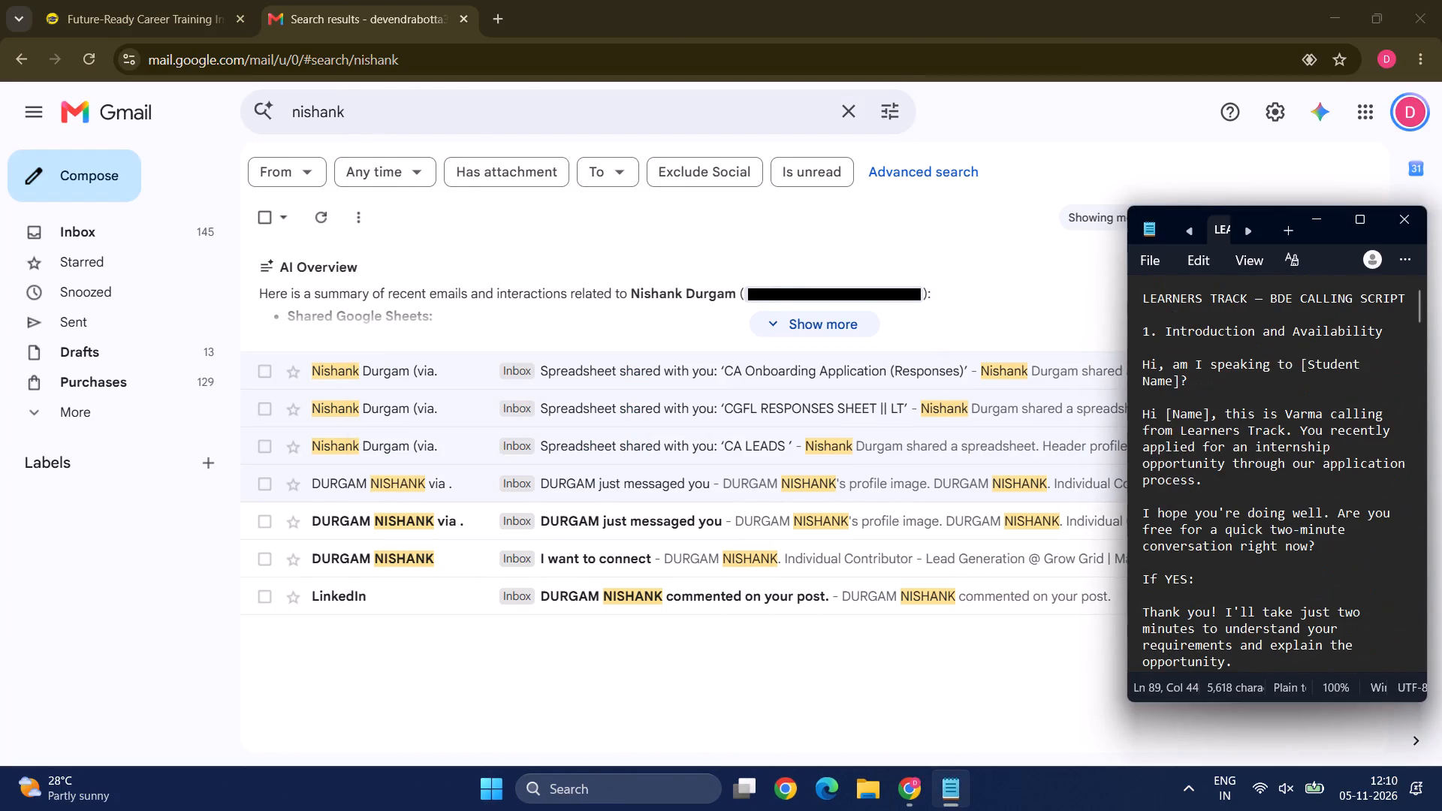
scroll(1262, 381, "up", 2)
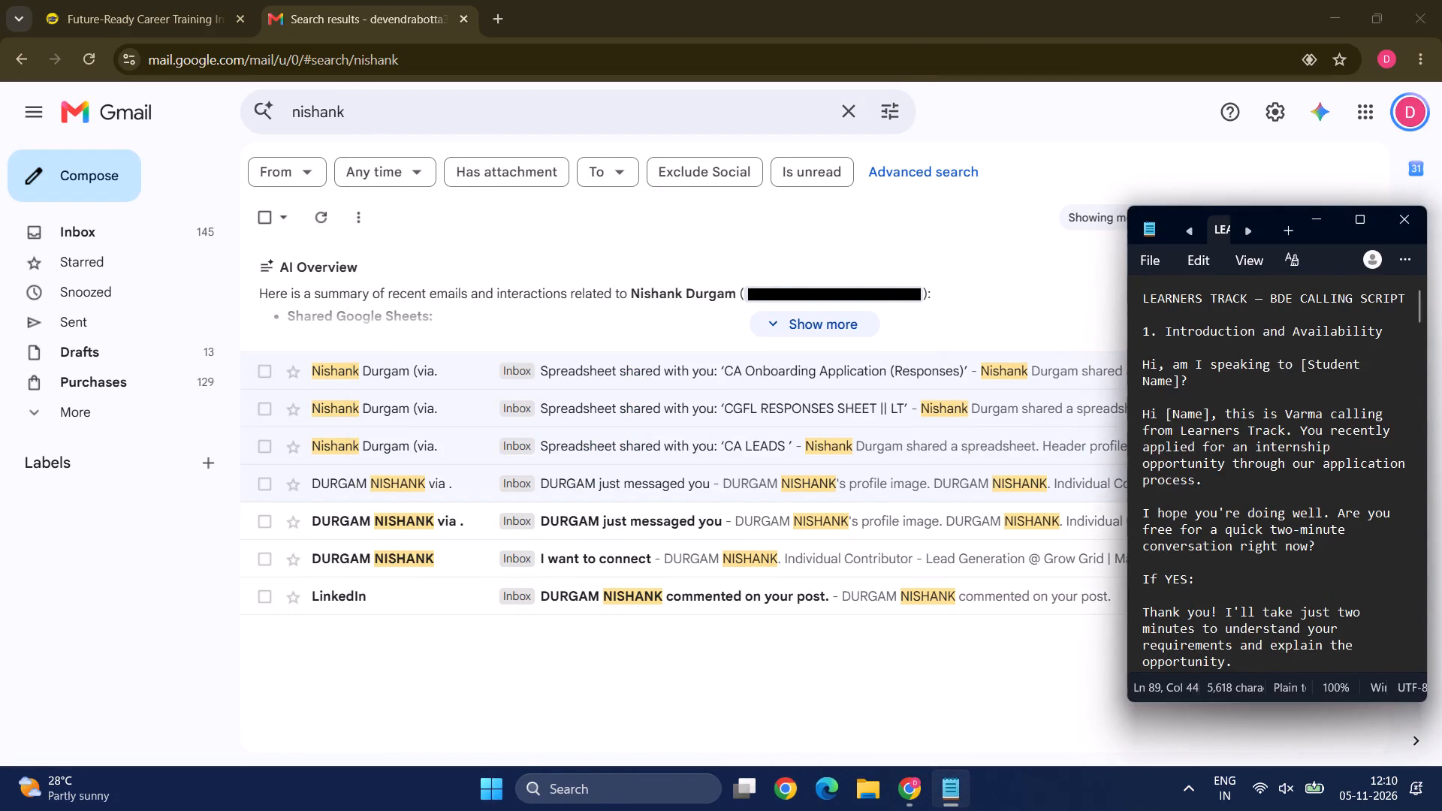
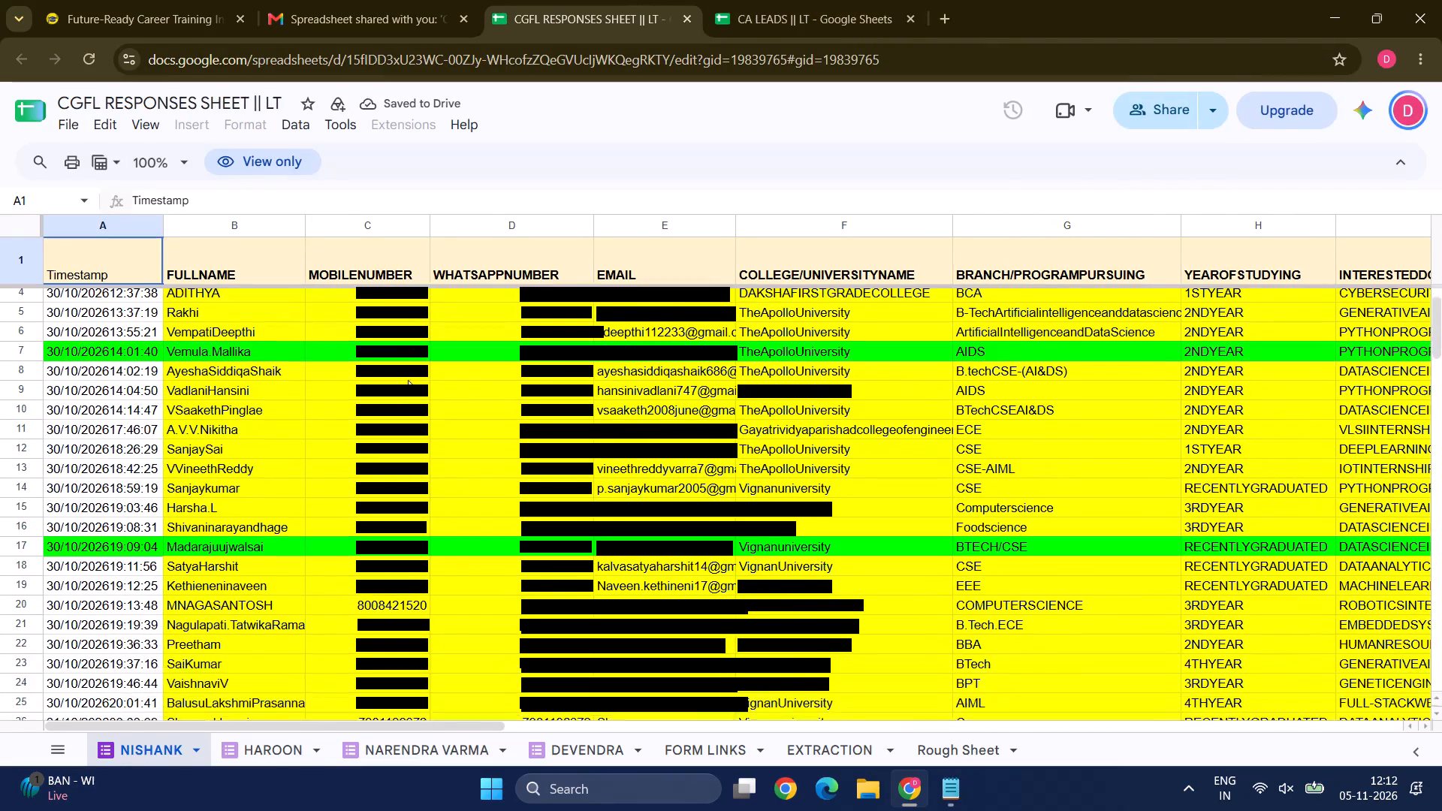
Look through the student response rows on the NISHANK sheet of the CGFL RESPONSES SHEET, down to the last filled row.
scroll(408, 380, "down", 2)
scroll(408, 380, "up", 2)
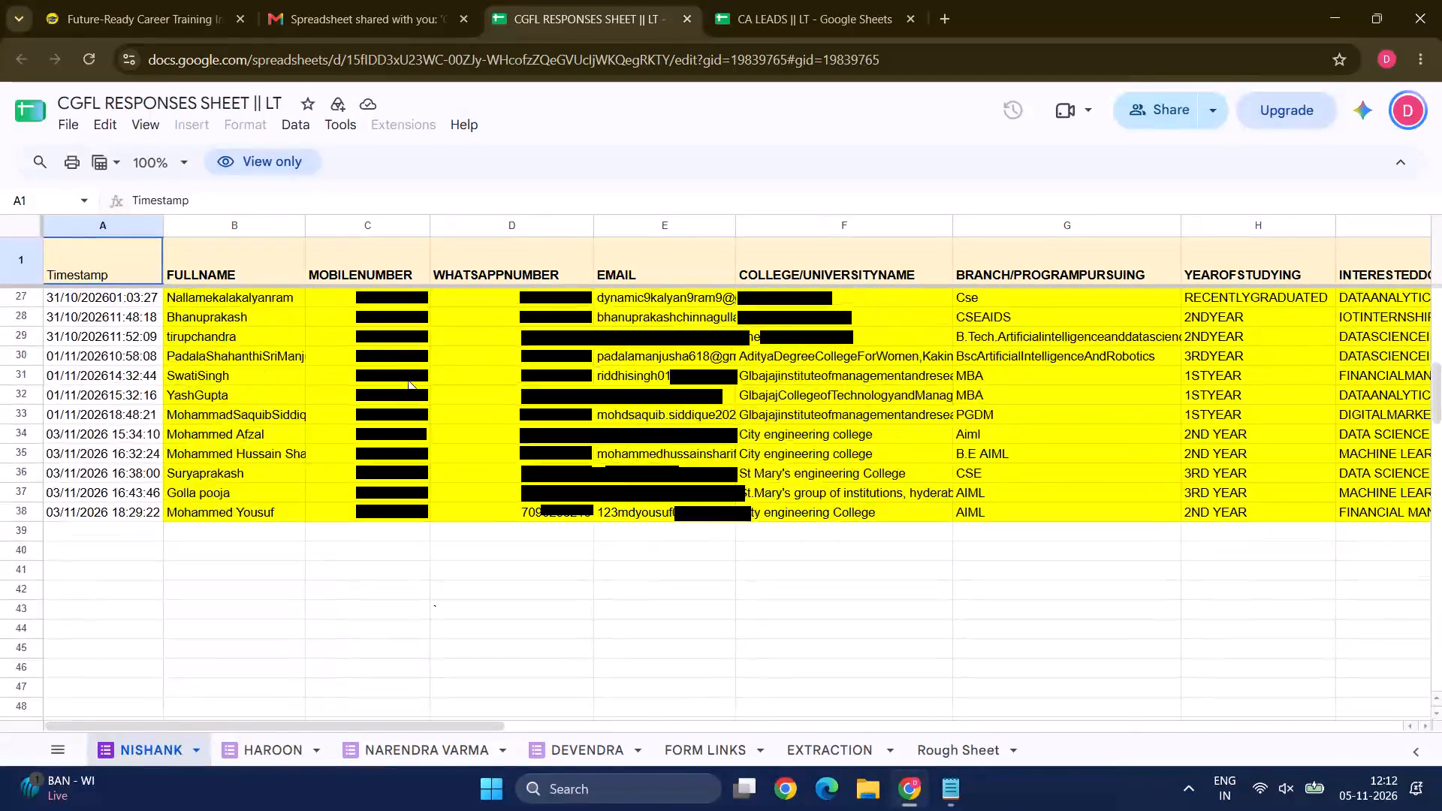
scroll(408, 380, "up", 4)
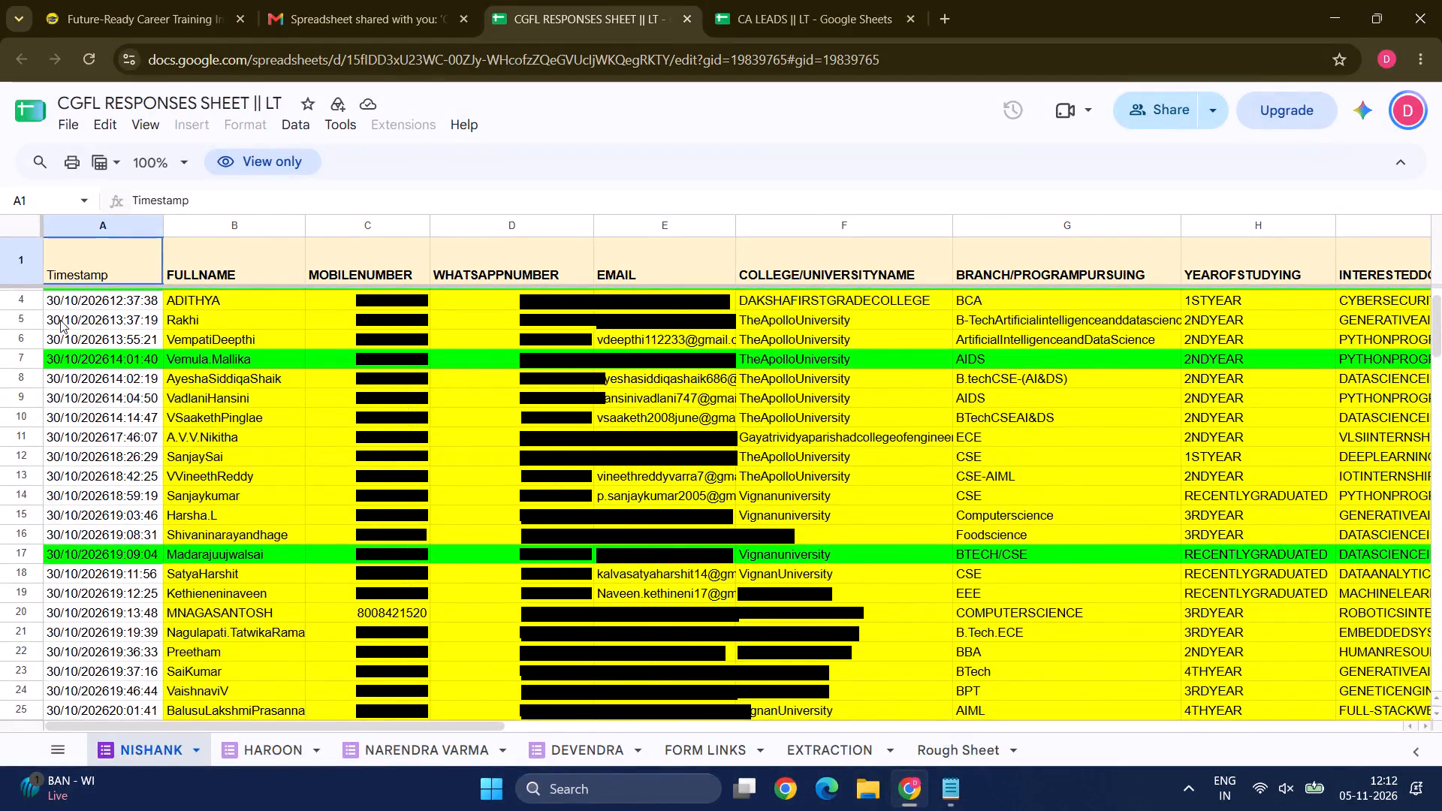
scroll(308, 654, "down", 2)
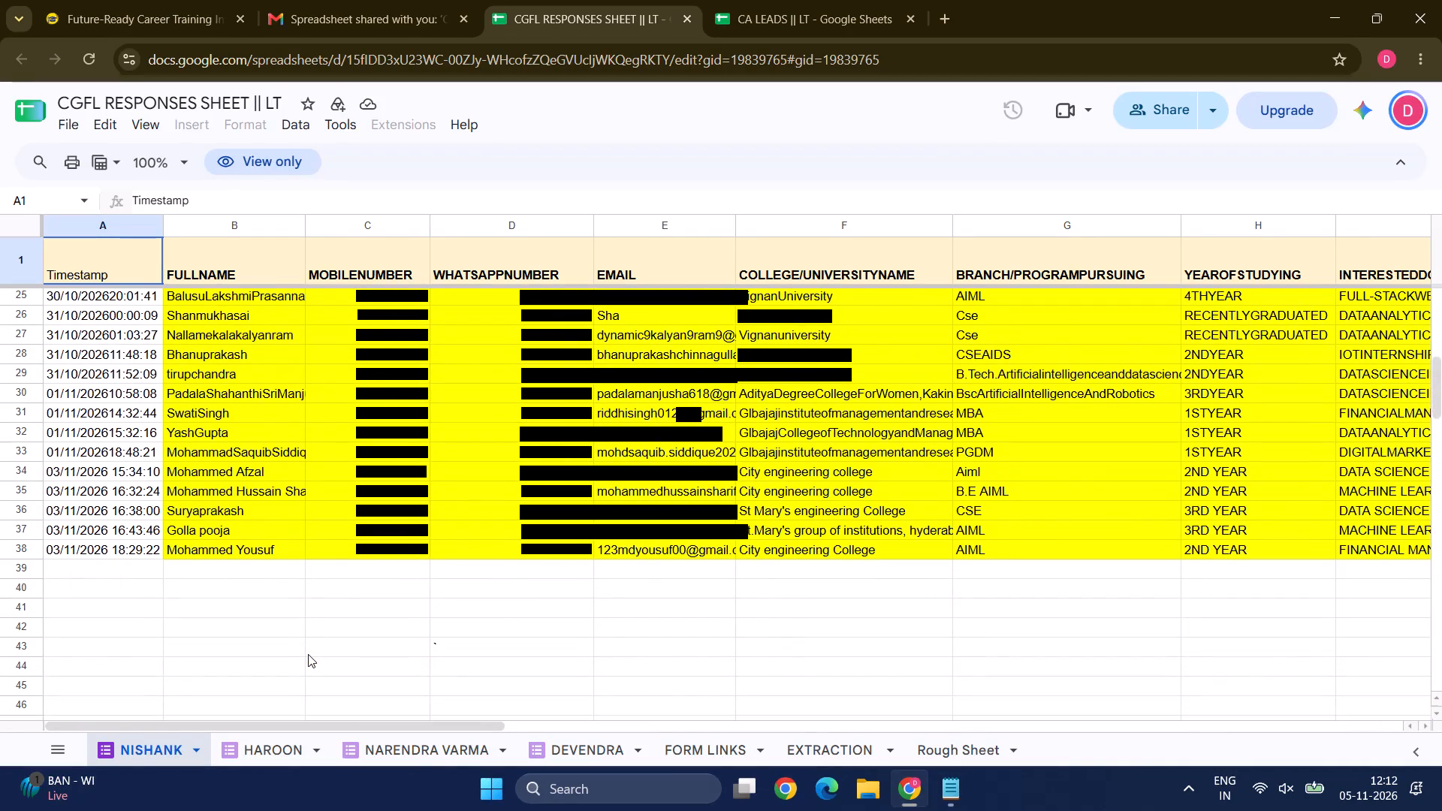
Look through the NISHANK responses and compare them with the HAROON leads in the CA LEADS || LT spreadsheet.
scroll(308, 654, "up", 7)
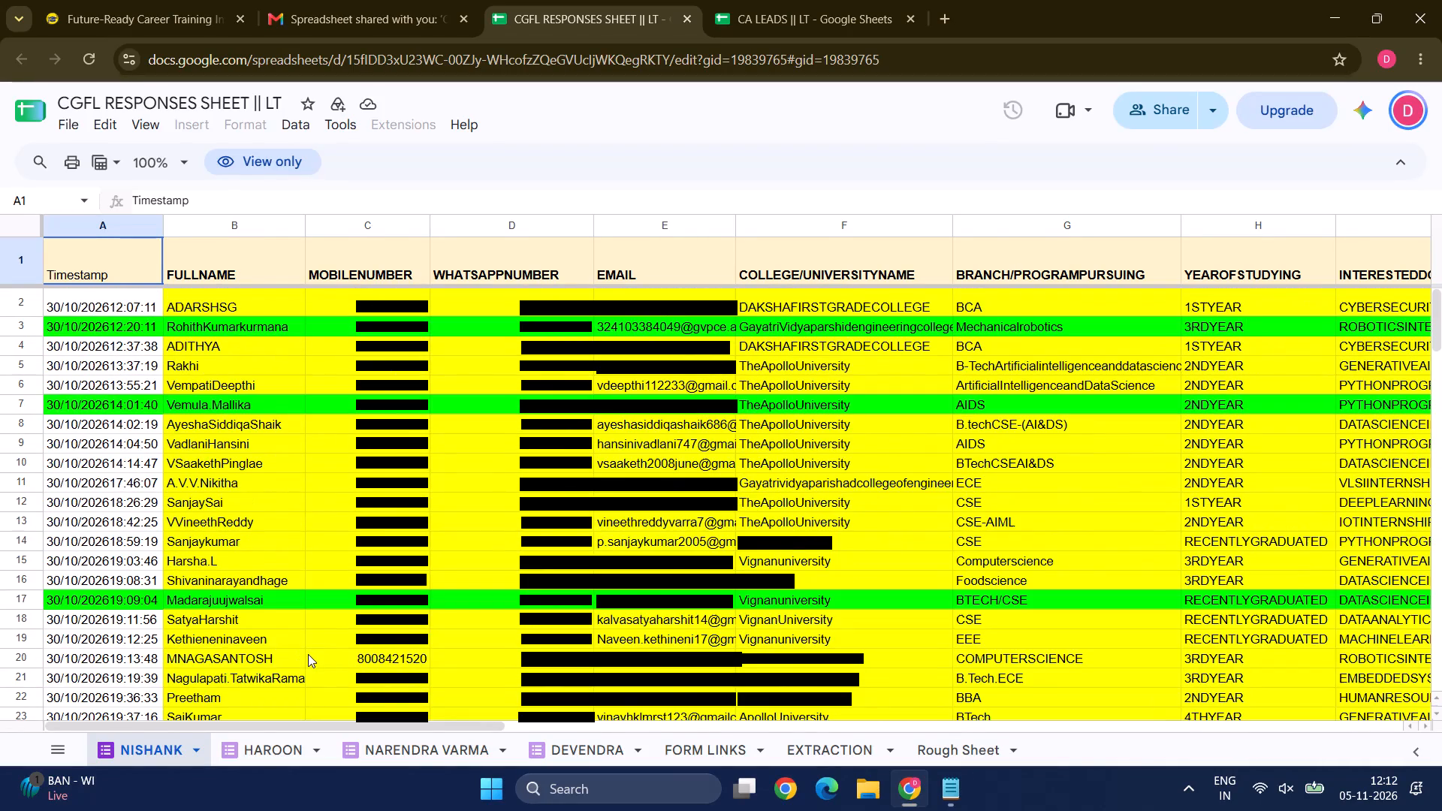
left_click(795, 5)
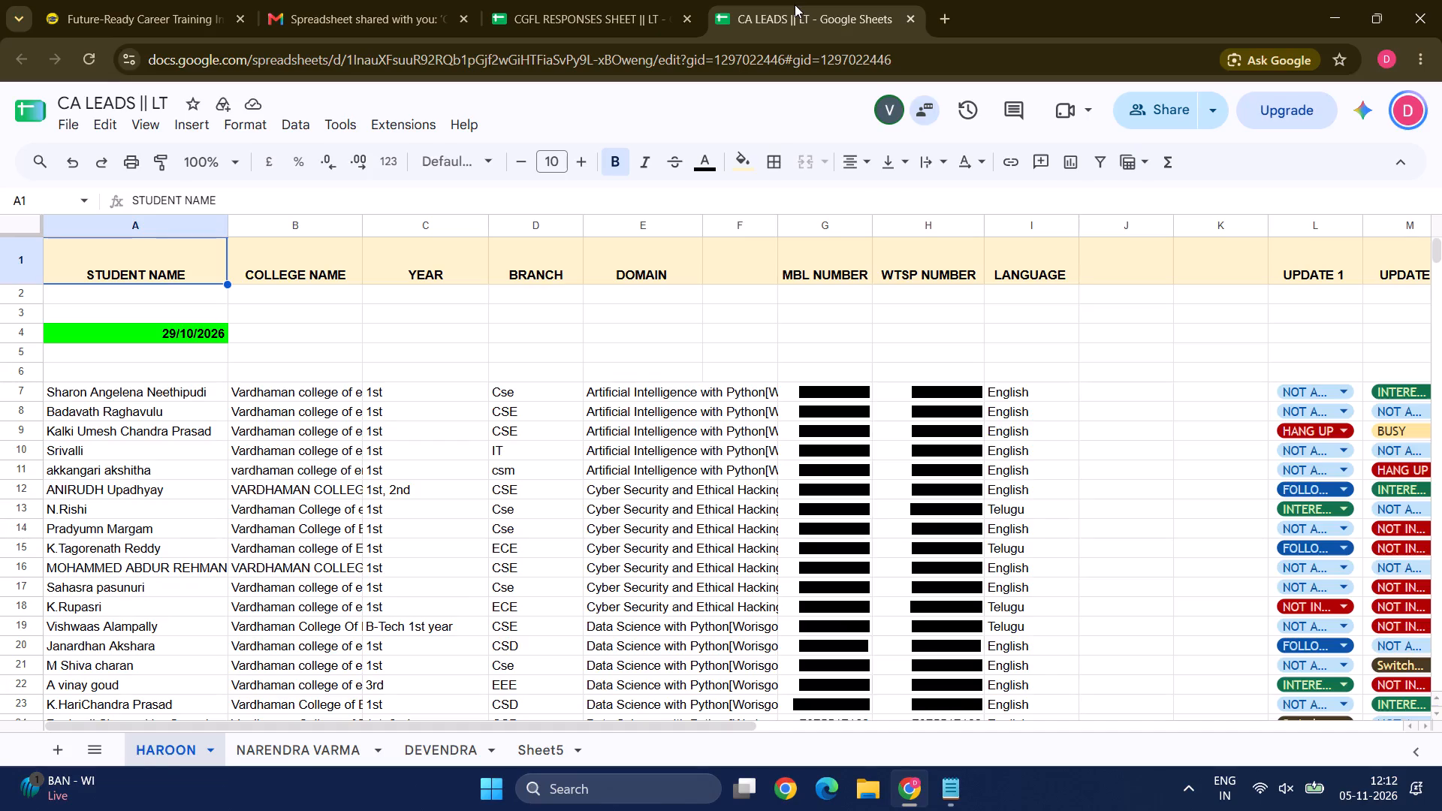
scroll(464, 465, "down", 5)
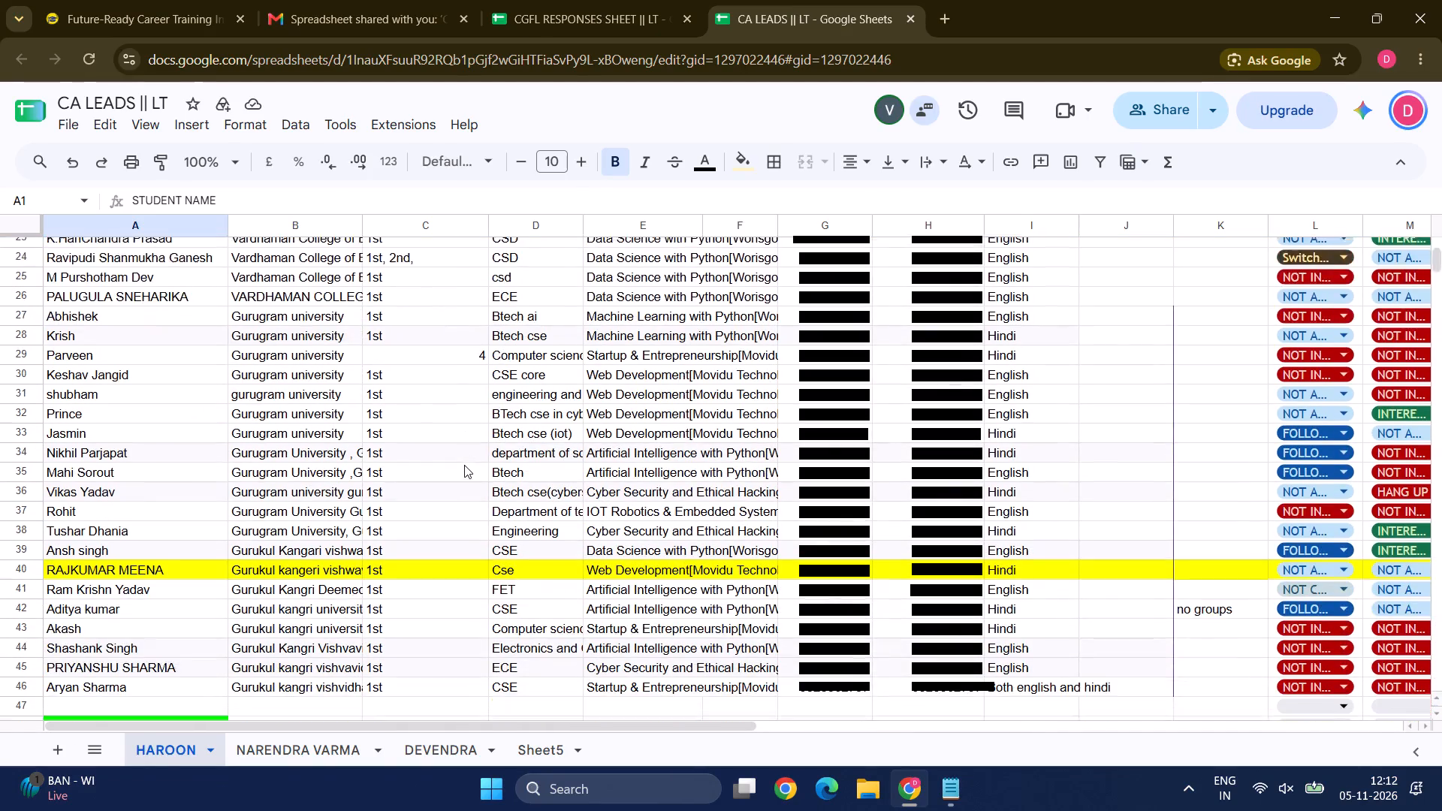
scroll(464, 465, "down", 1)
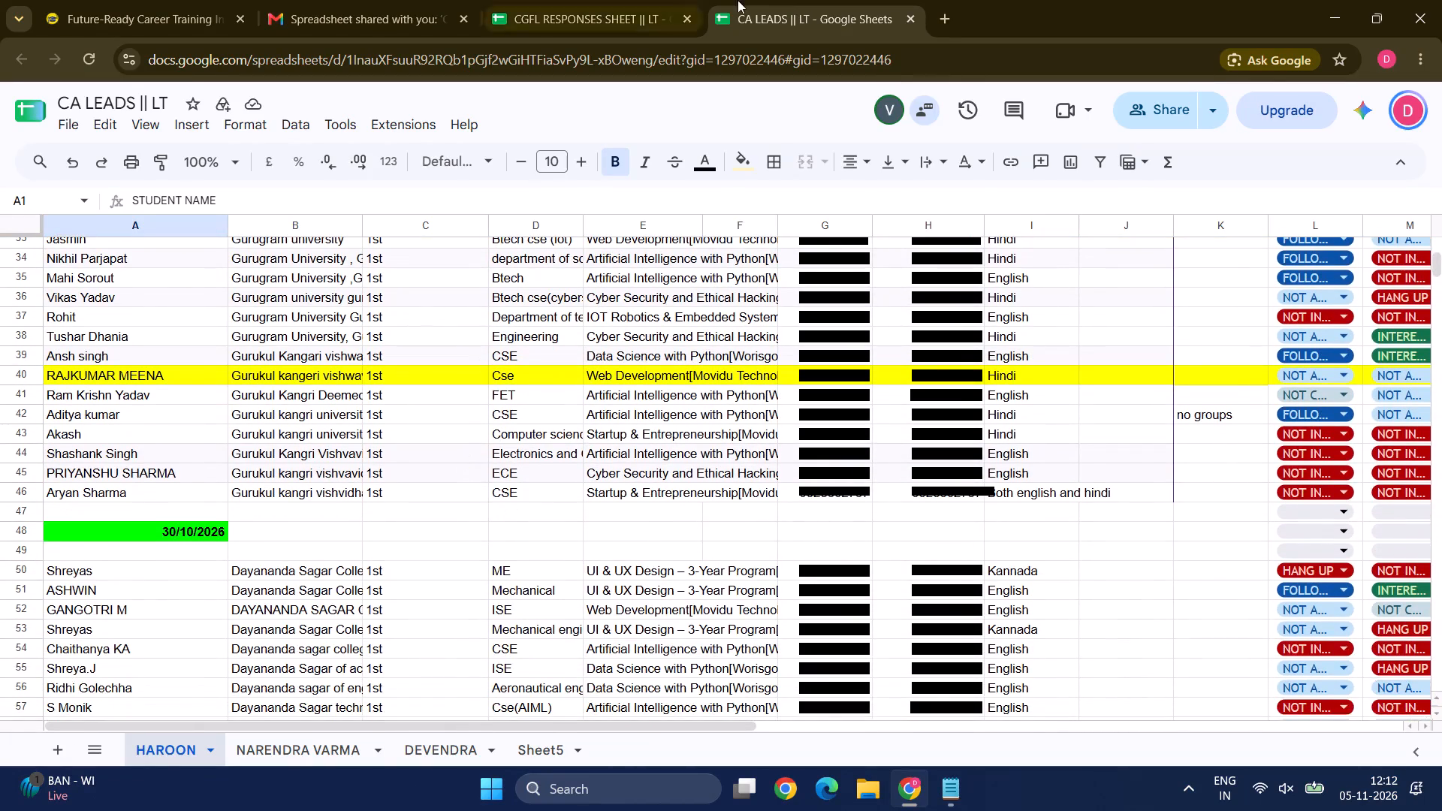
left_click(619, 0)
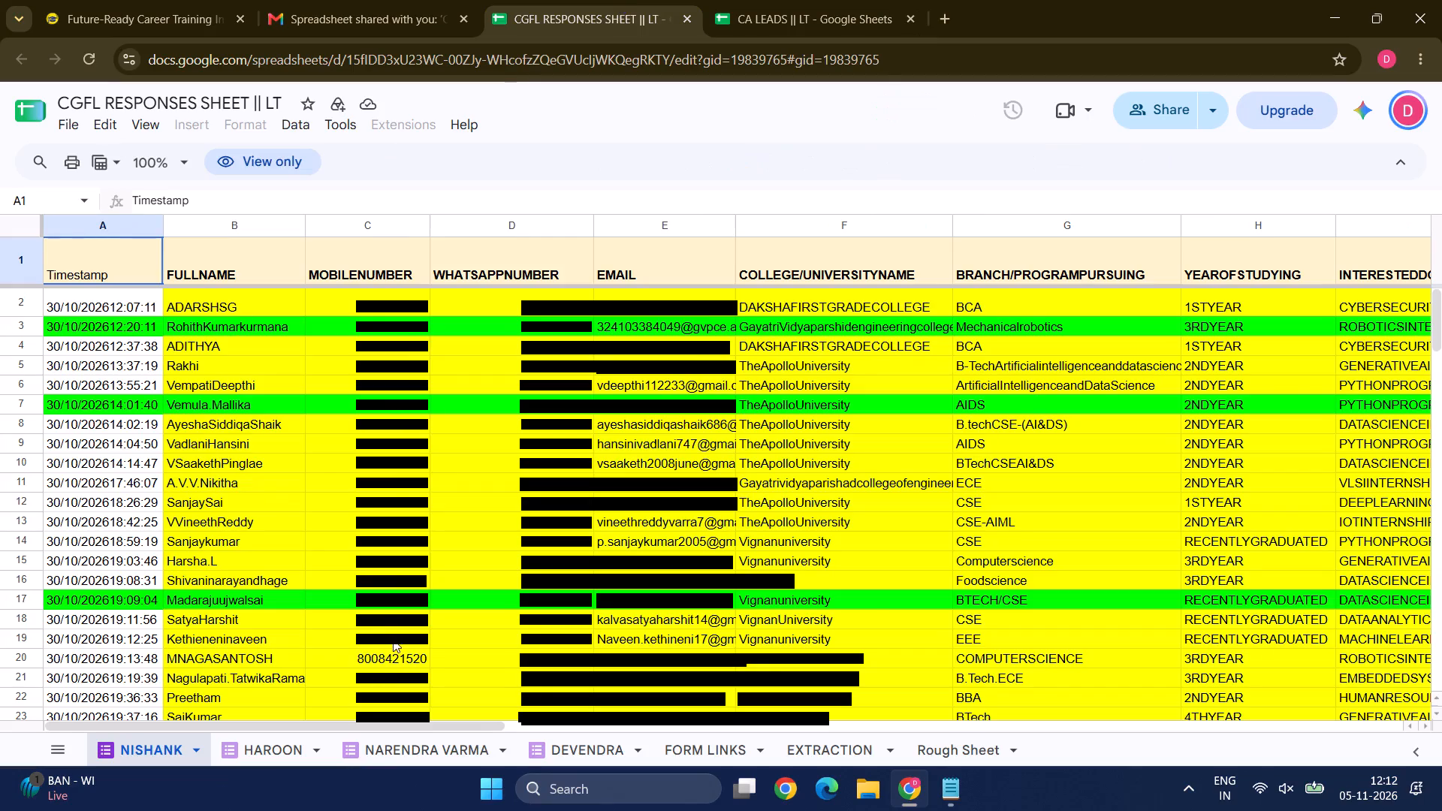
scroll(393, 639, "down", 4)
scroll(393, 639, "up", 1)
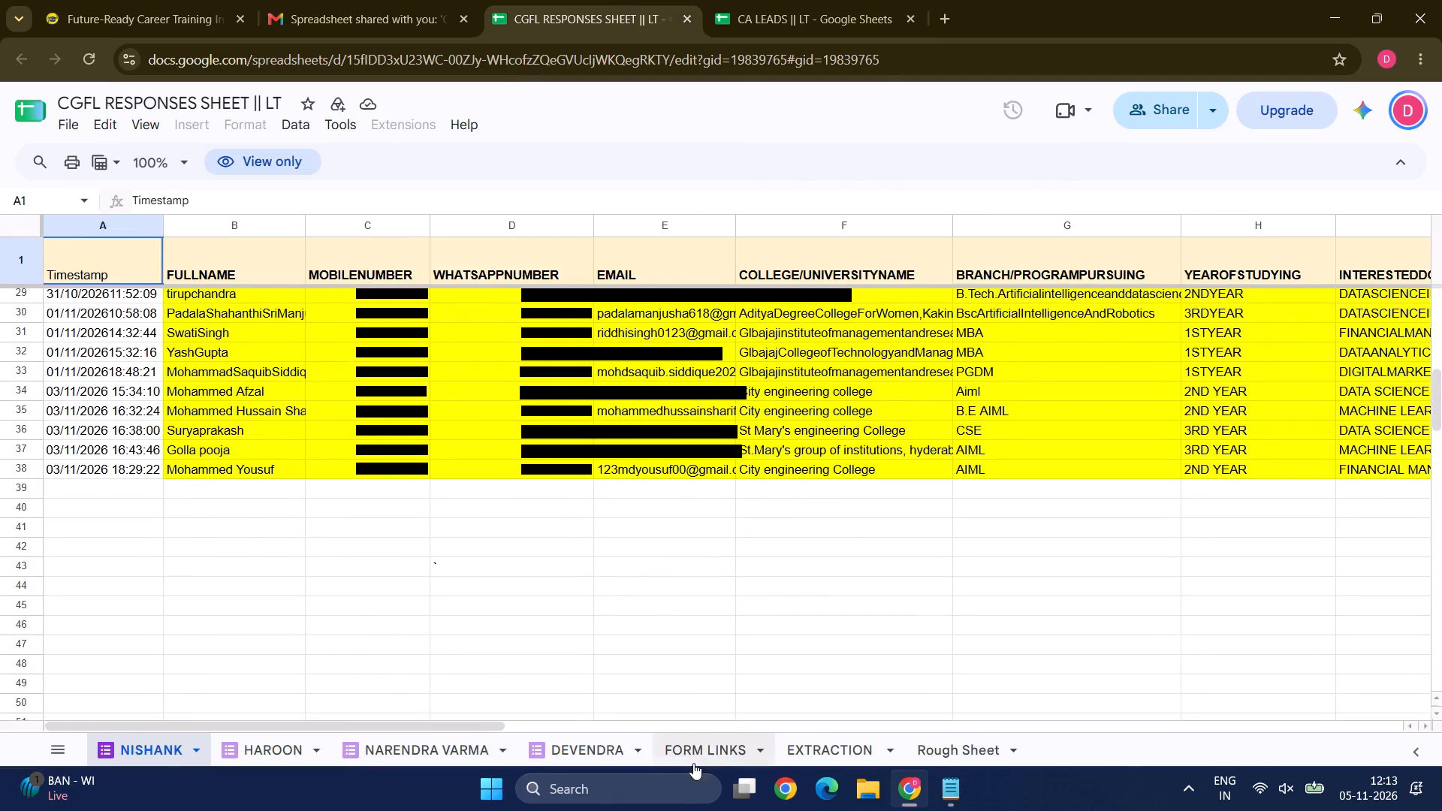
Look through the DEVENDRA sheet's form responses down to the most recent entries.
left_click(572, 755)
scroll(312, 550, "down", 3)
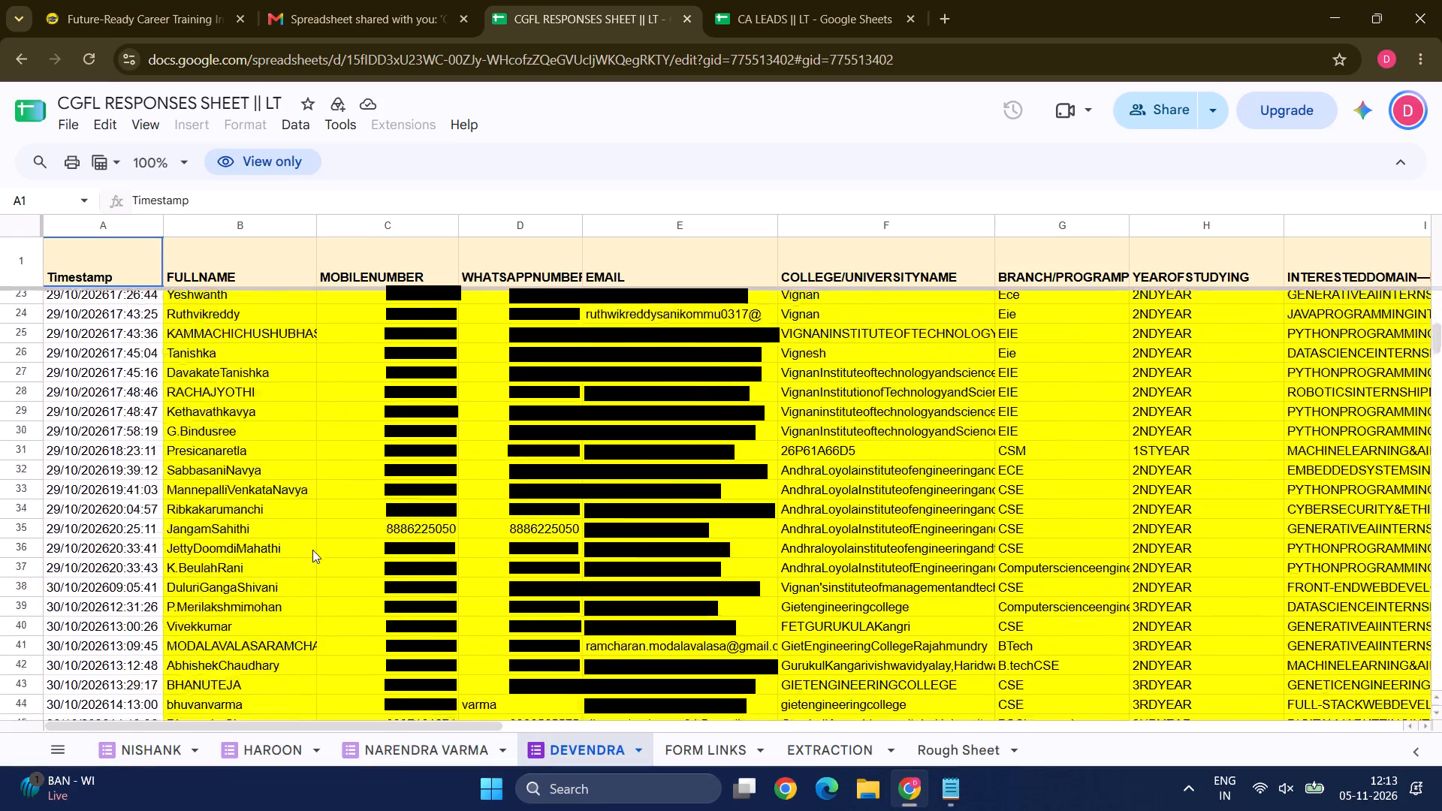
scroll(312, 550, "down", 6)
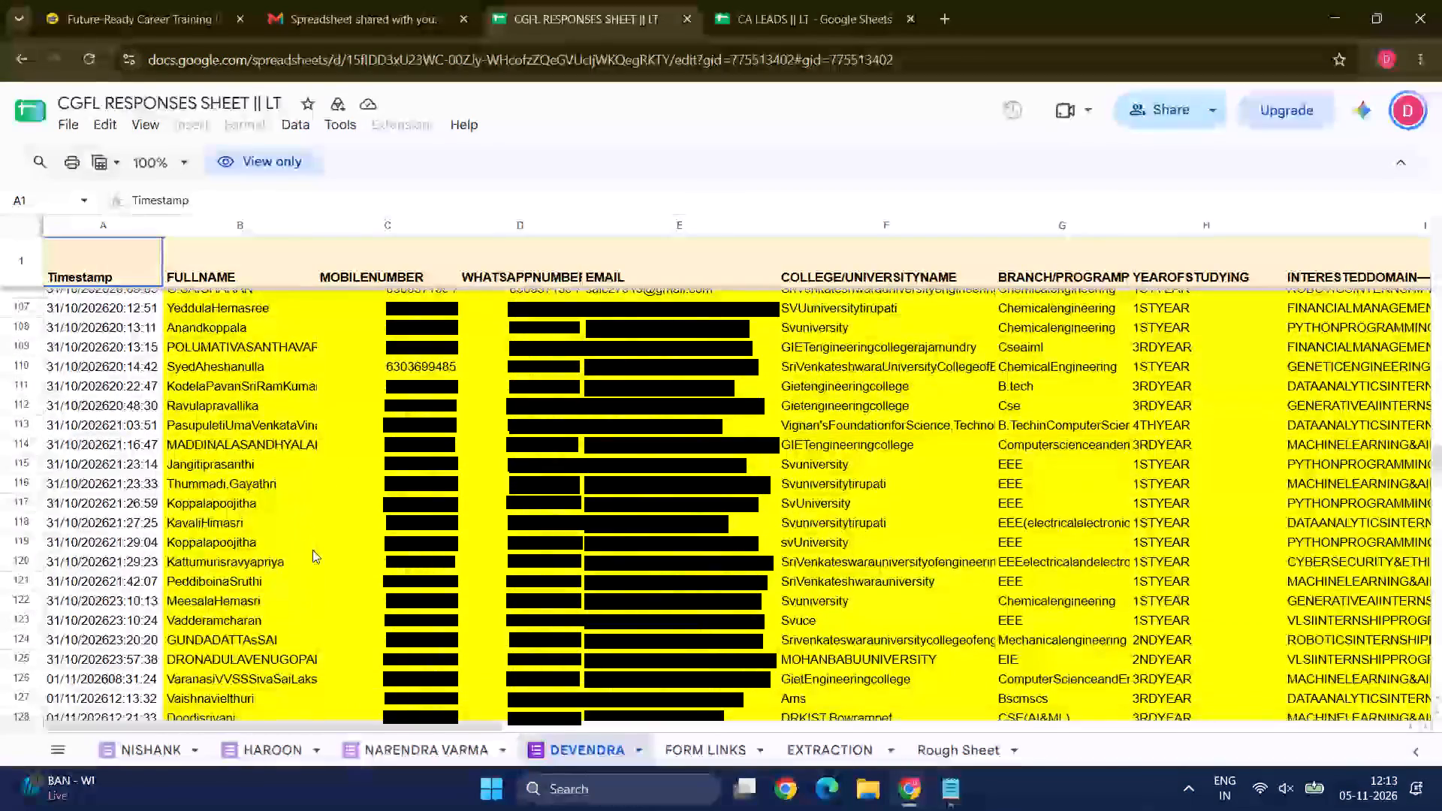
scroll(312, 550, "down", 4)
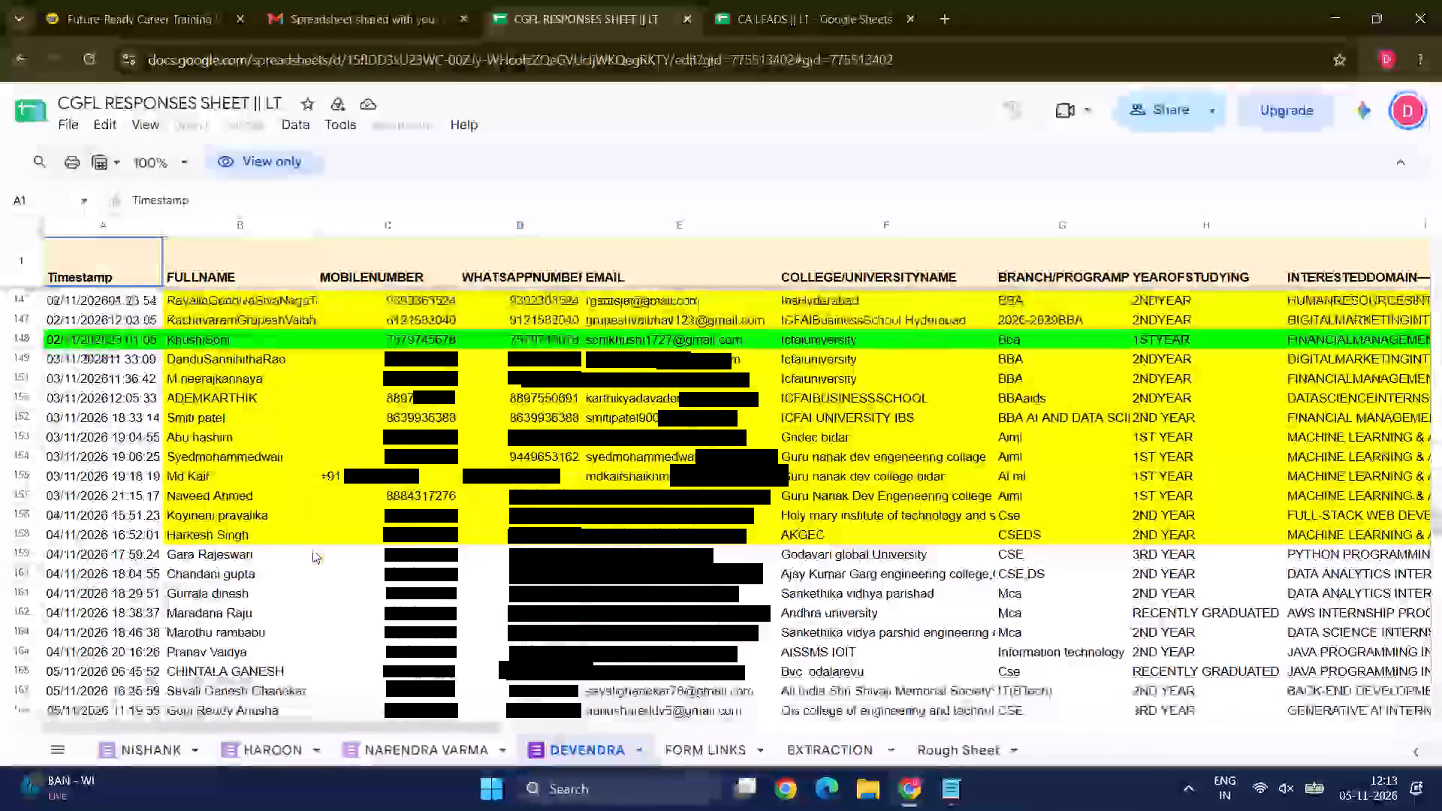
scroll(312, 550, "down", 2)
scroll(312, 550, "up", 2)
scroll(312, 550, "down", 1)
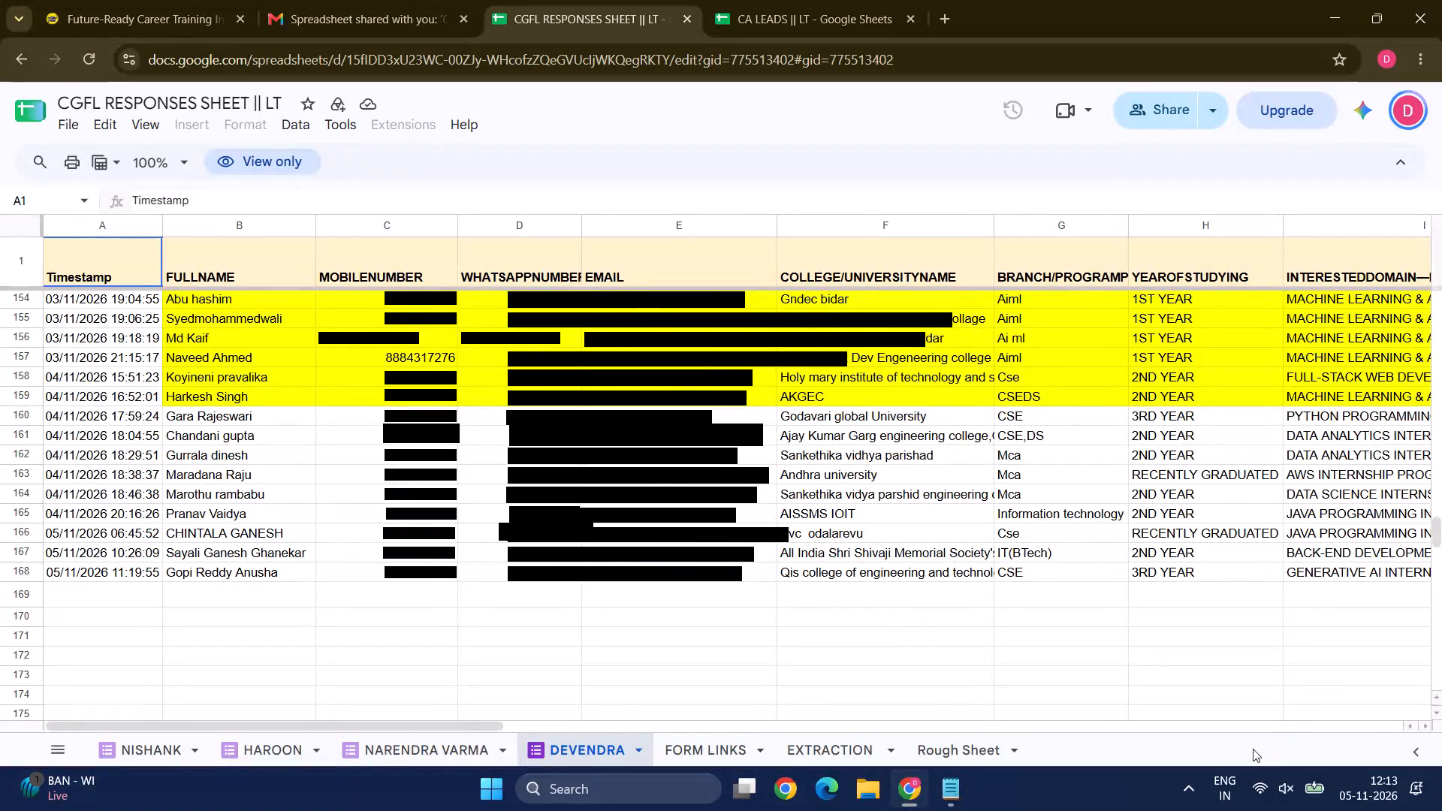
Turn on the computer's mobile hotspot in the Windows quick settings and return to the responses sheet.
left_click(1293, 782)
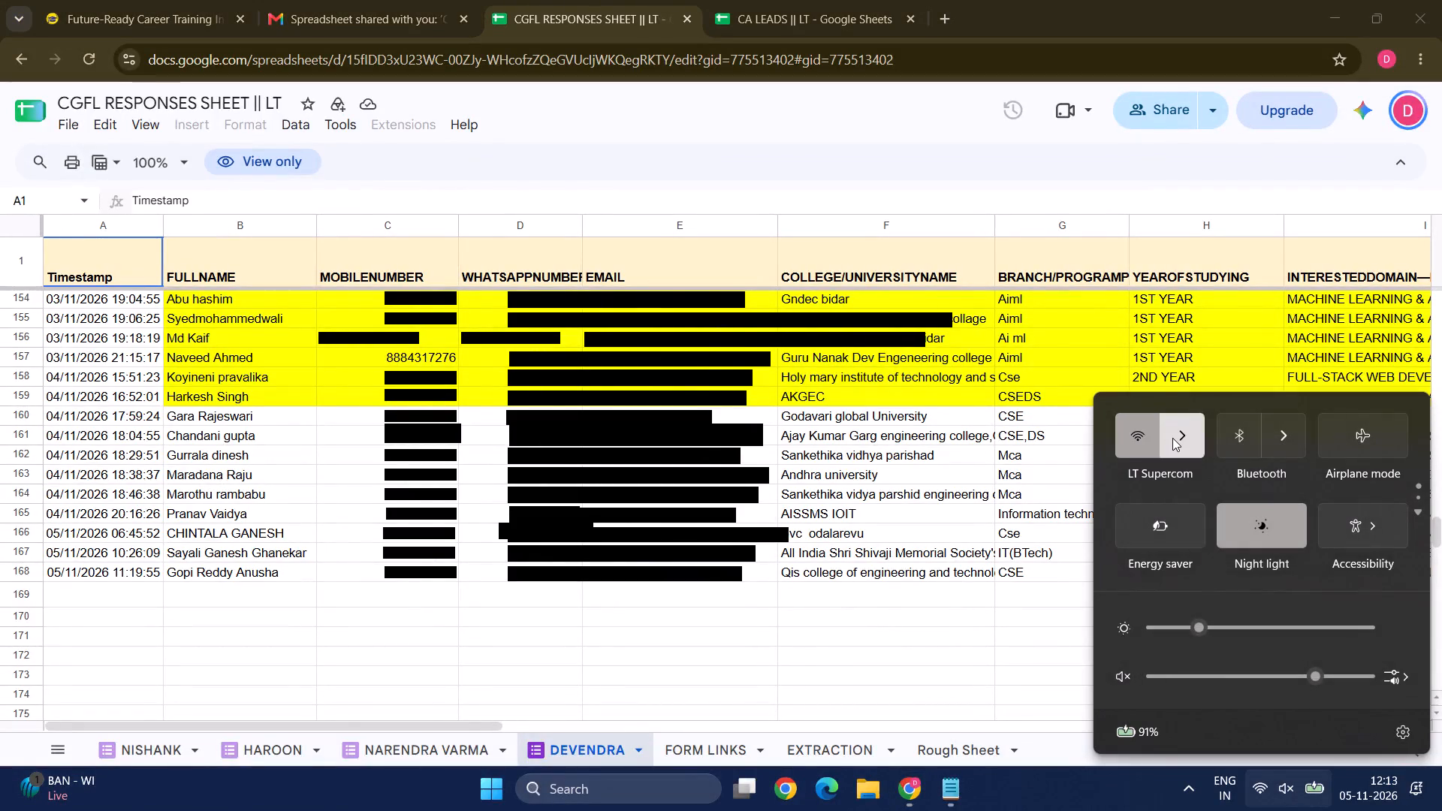
left_click(1172, 438)
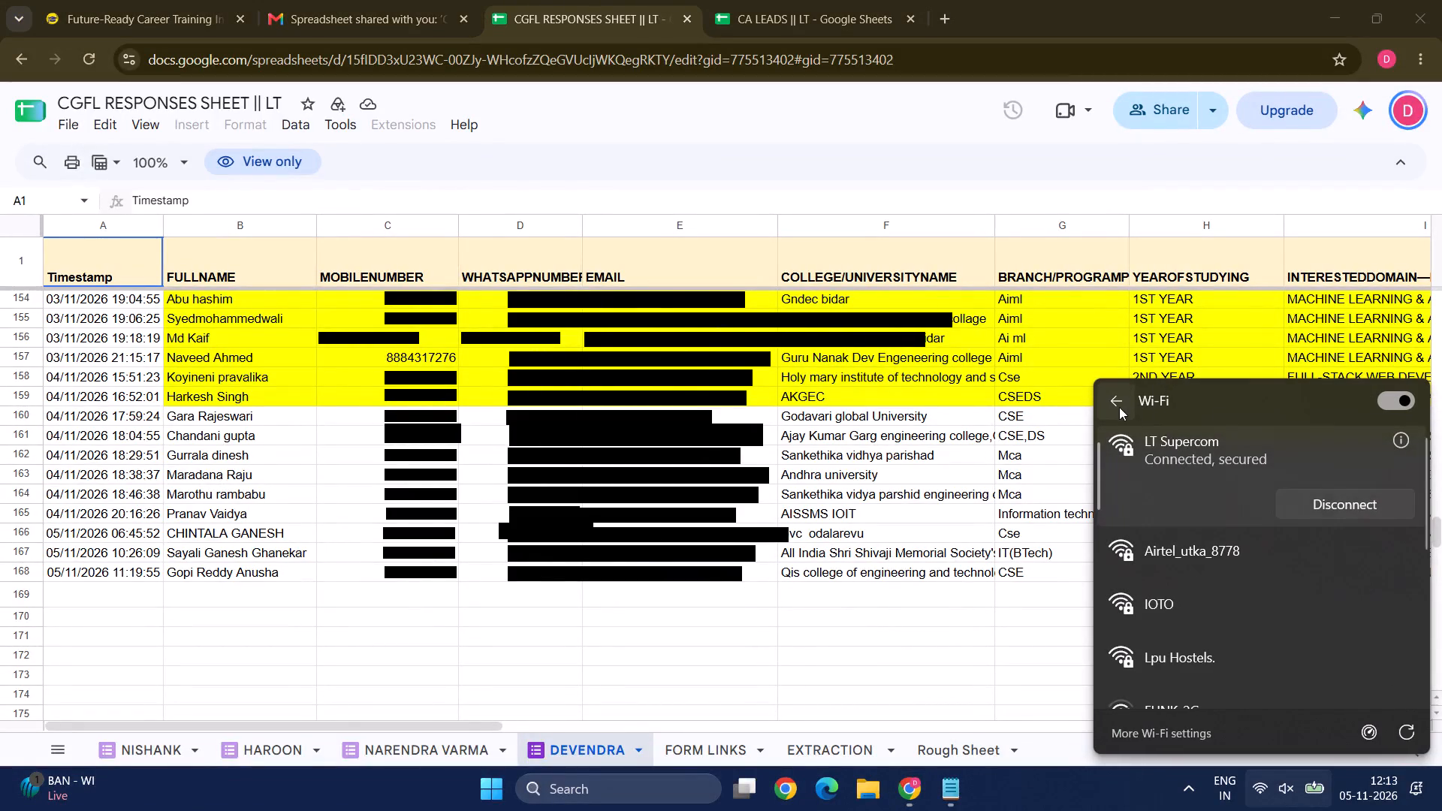
left_click(1119, 400)
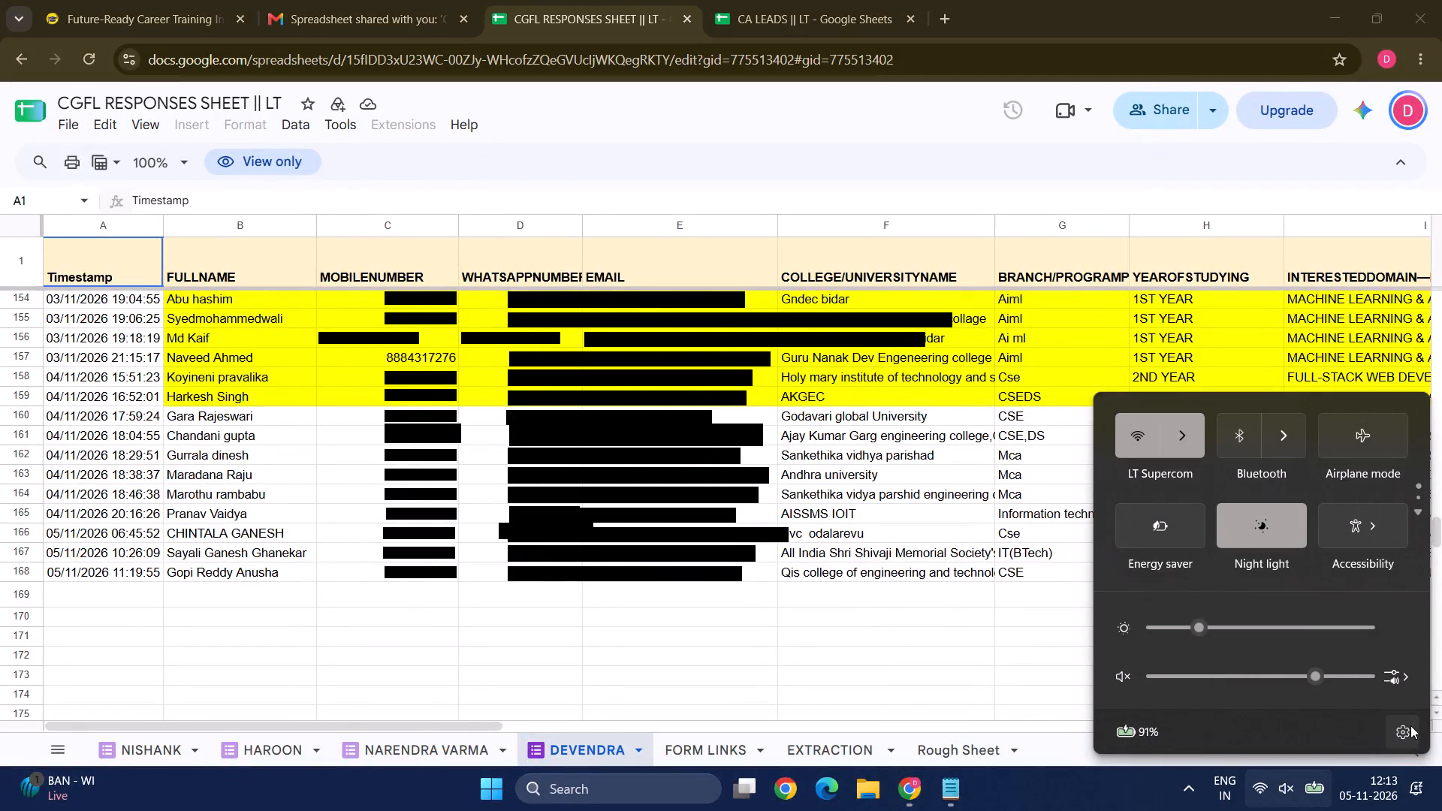
scroll(1370, 469, "down", 2)
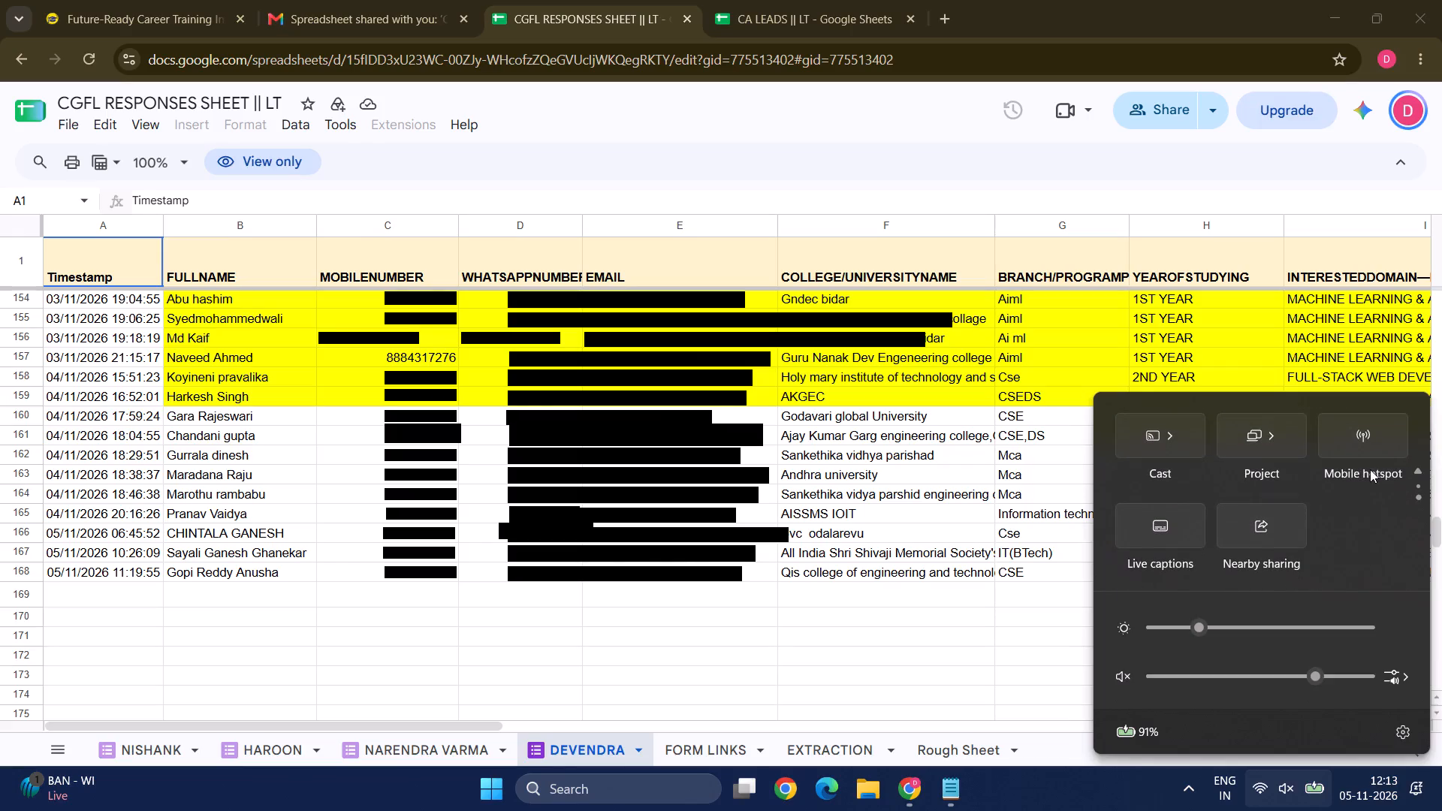
left_click(1356, 427)
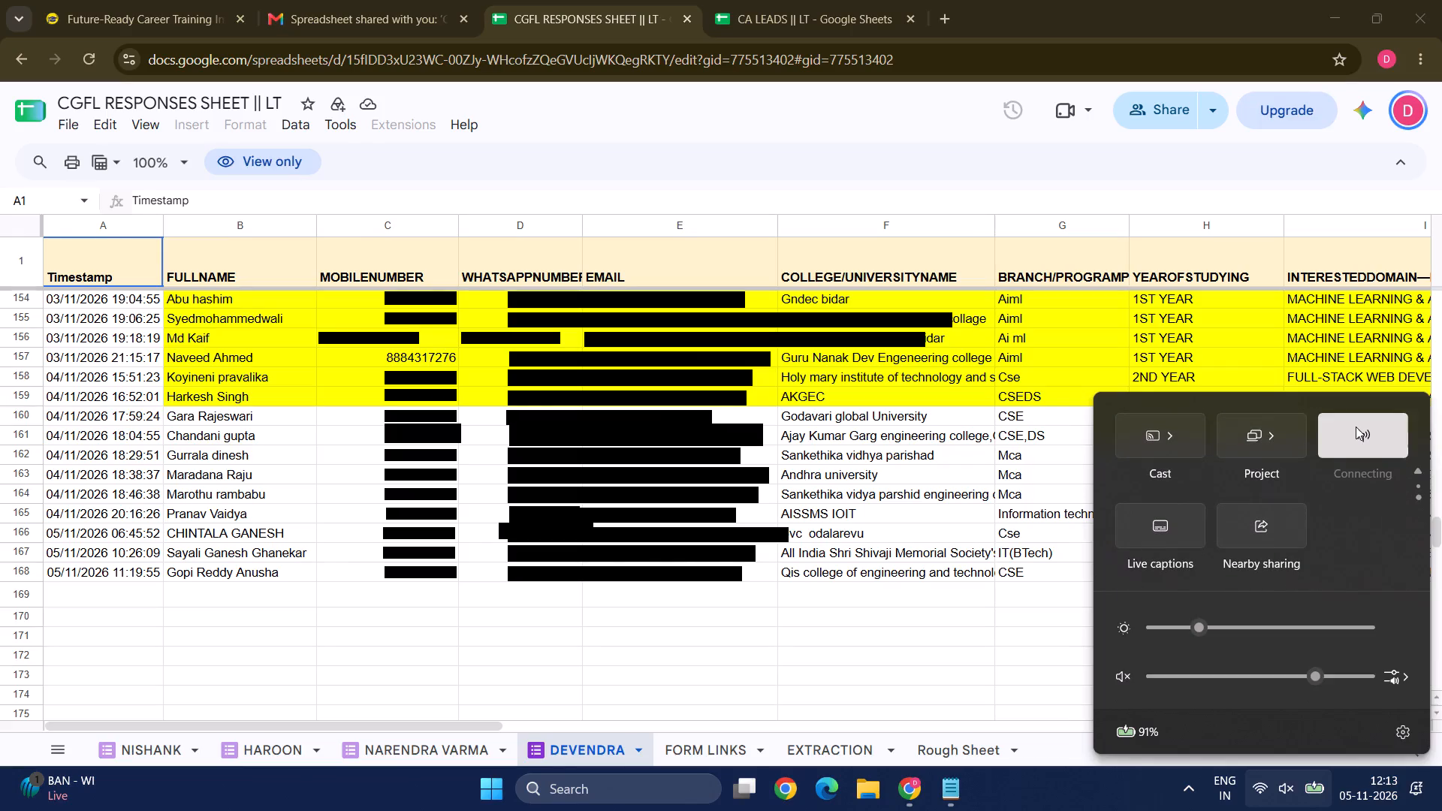
left_click(614, 677)
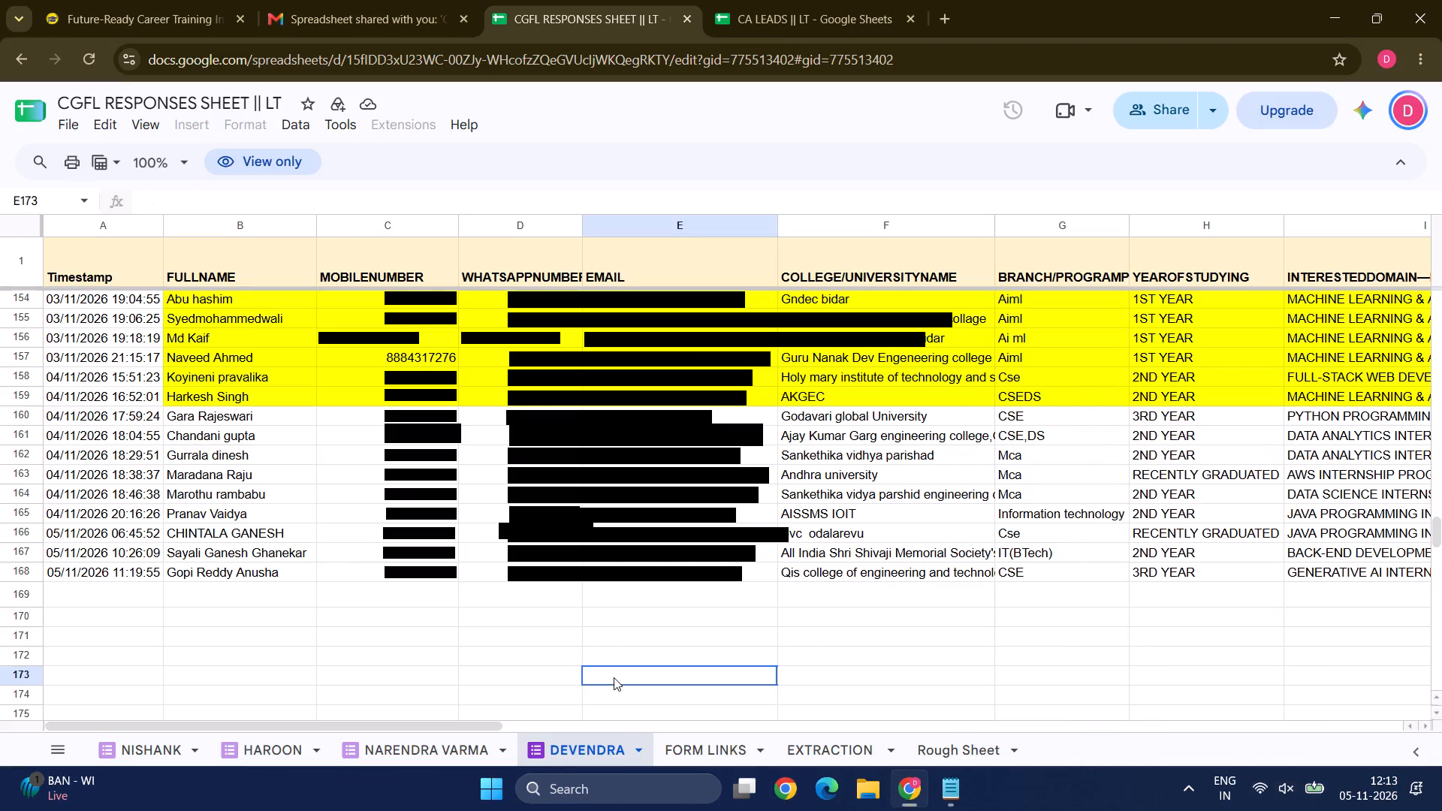
Examine the latest DEVENDRA response in row 168 across its columns as far as the class representative and referral code.
scroll(802, 583, "left", 1)
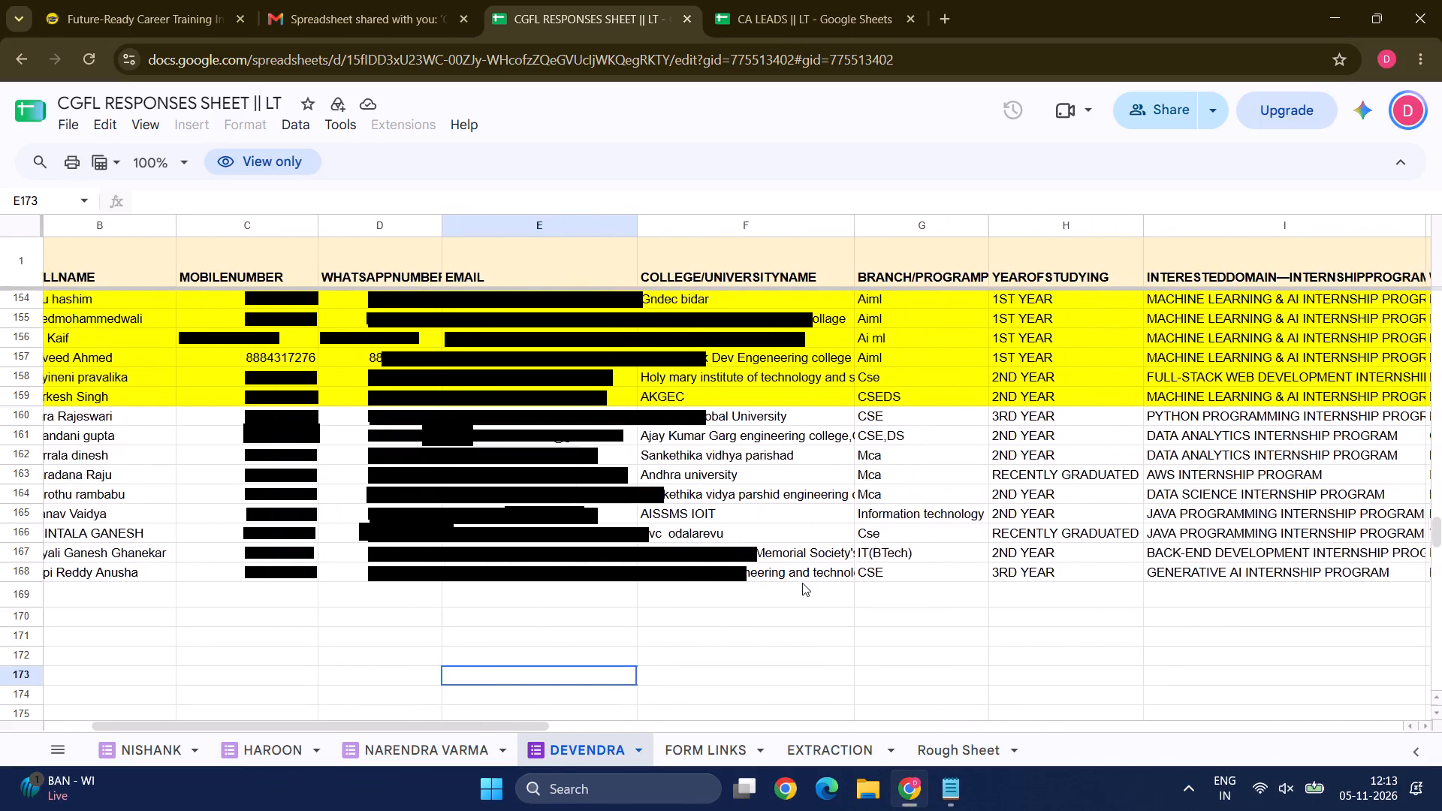
scroll(802, 583, "left", 1)
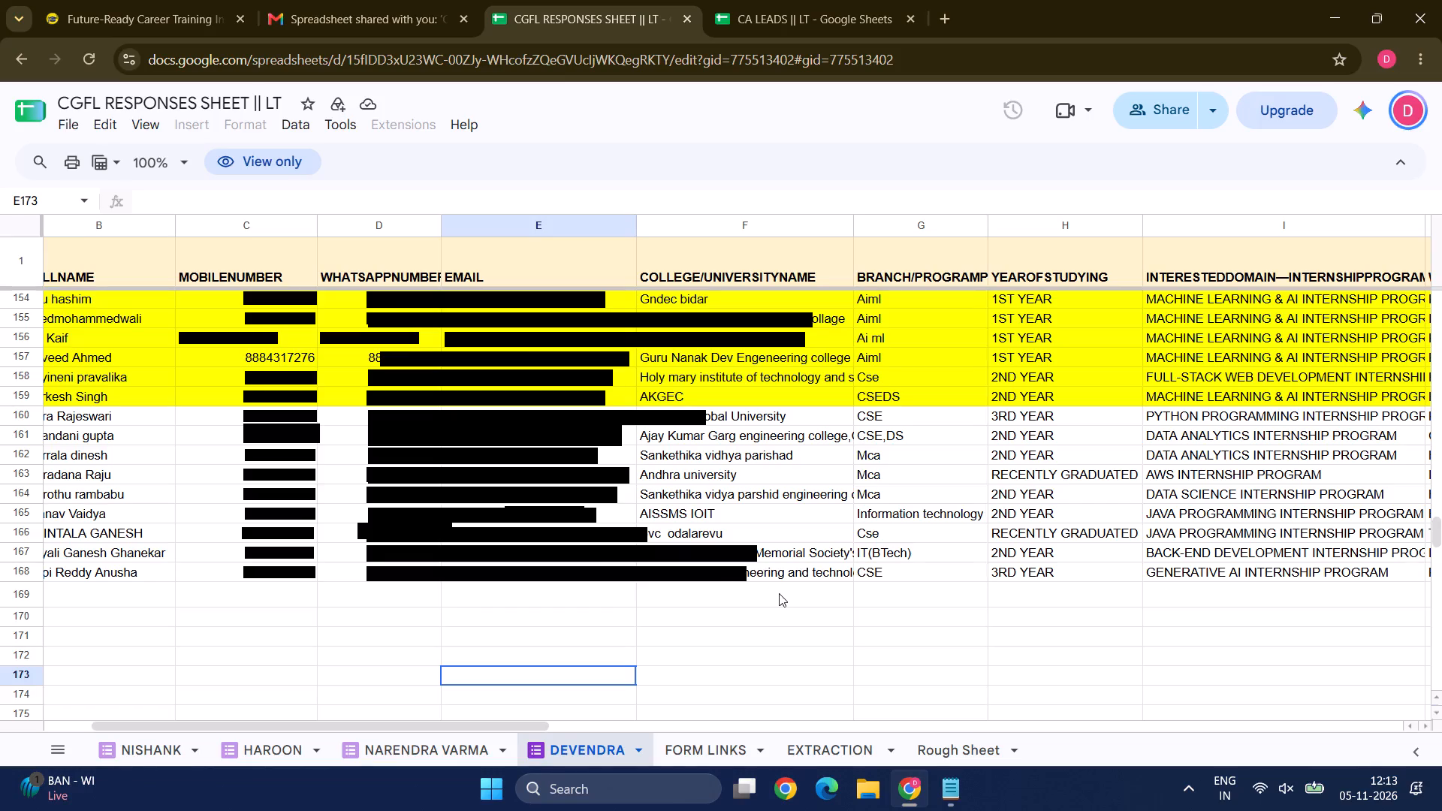
scroll(731, 560, "right", 2)
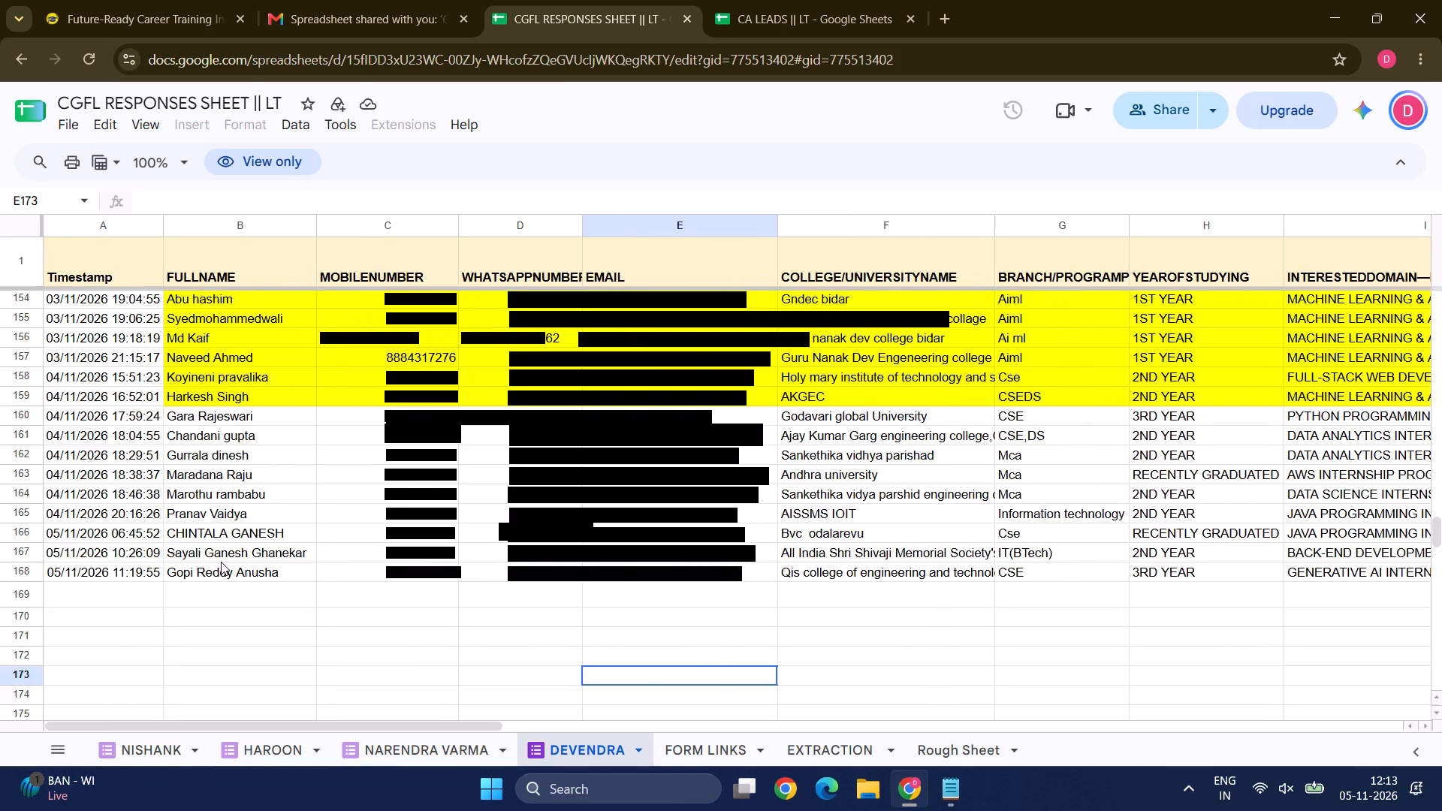
left_click(18, 574)
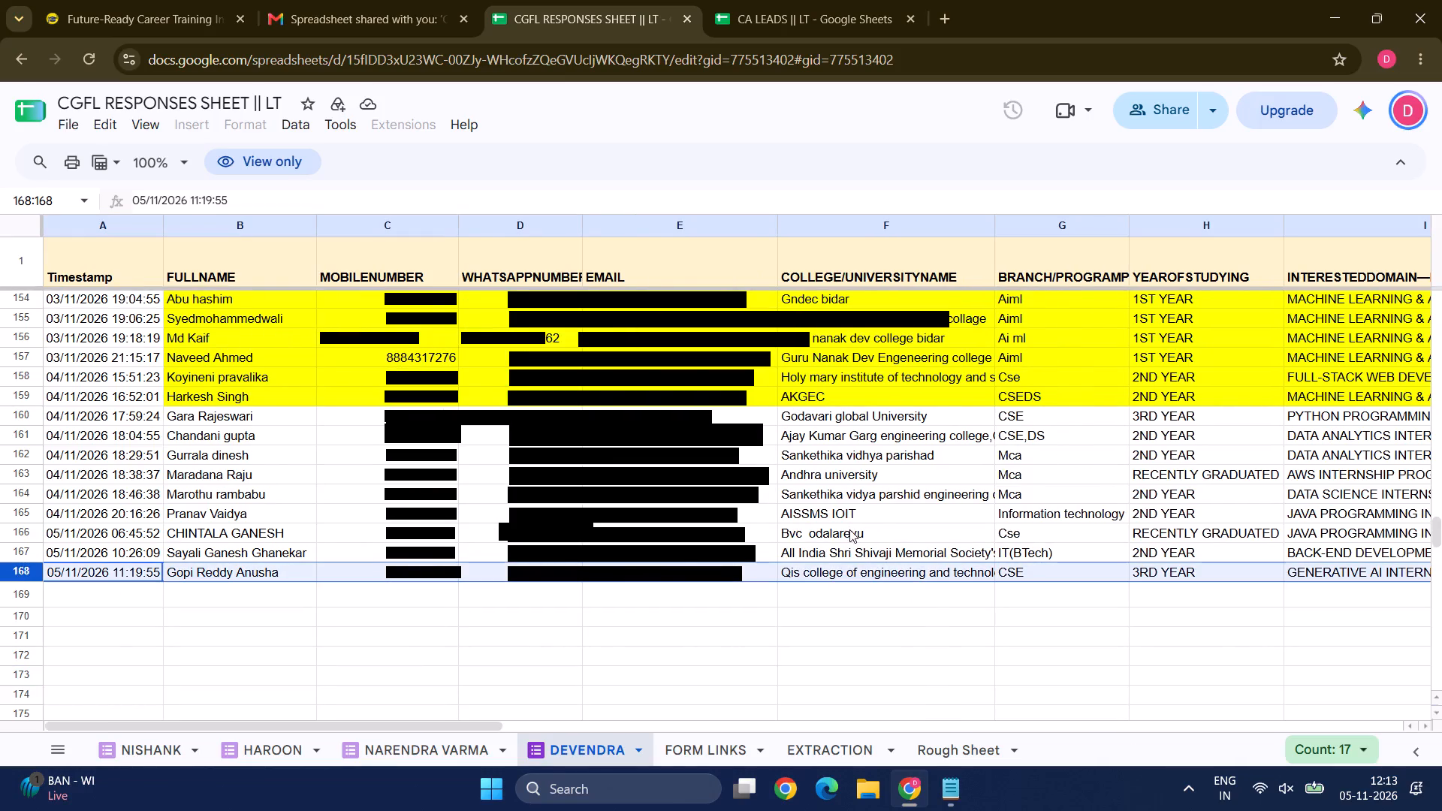
scroll(849, 529, "left", 11)
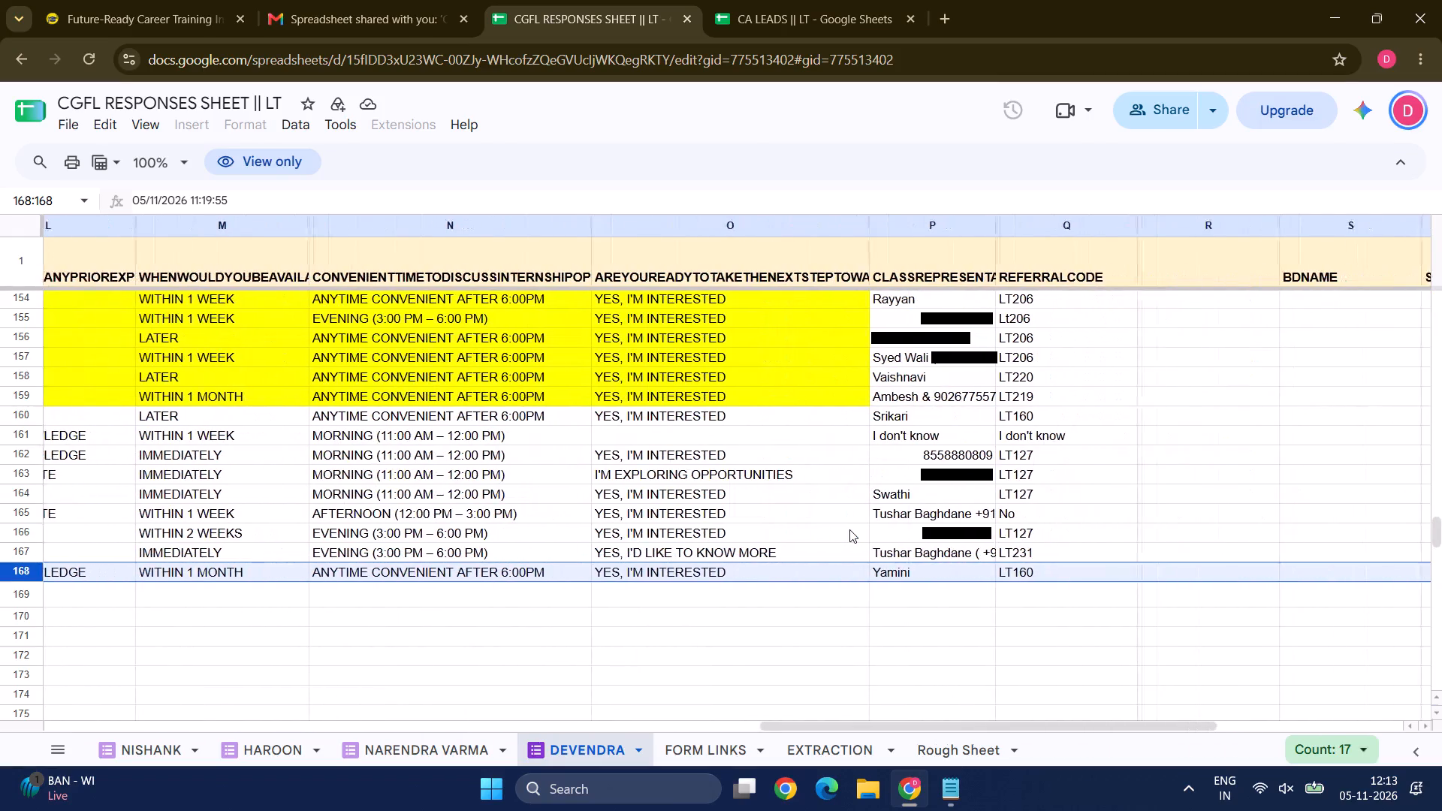
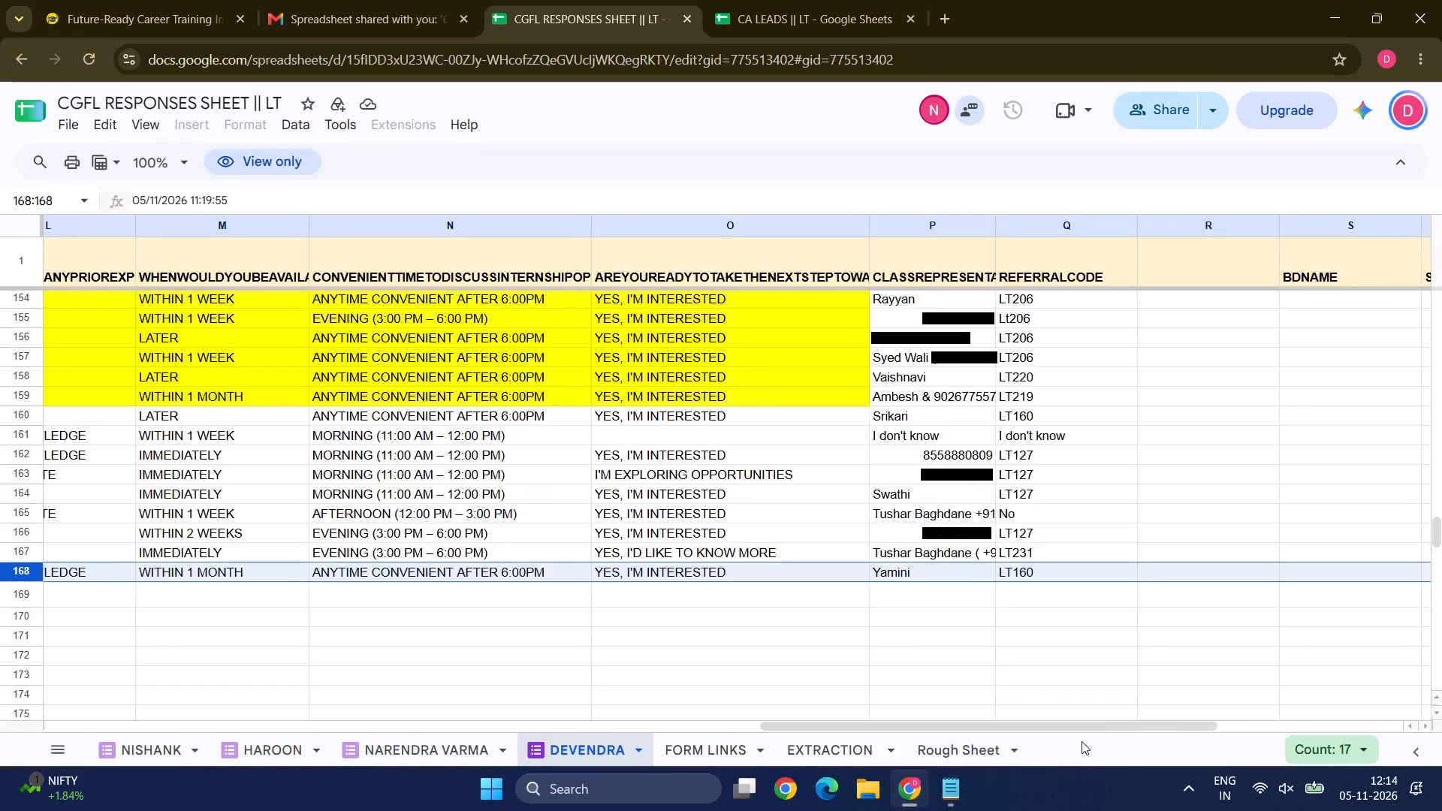
Switch to the BDE calling script in Notepad and read its introduction and availability section, including the "If YES" reply.
left_click(964, 788)
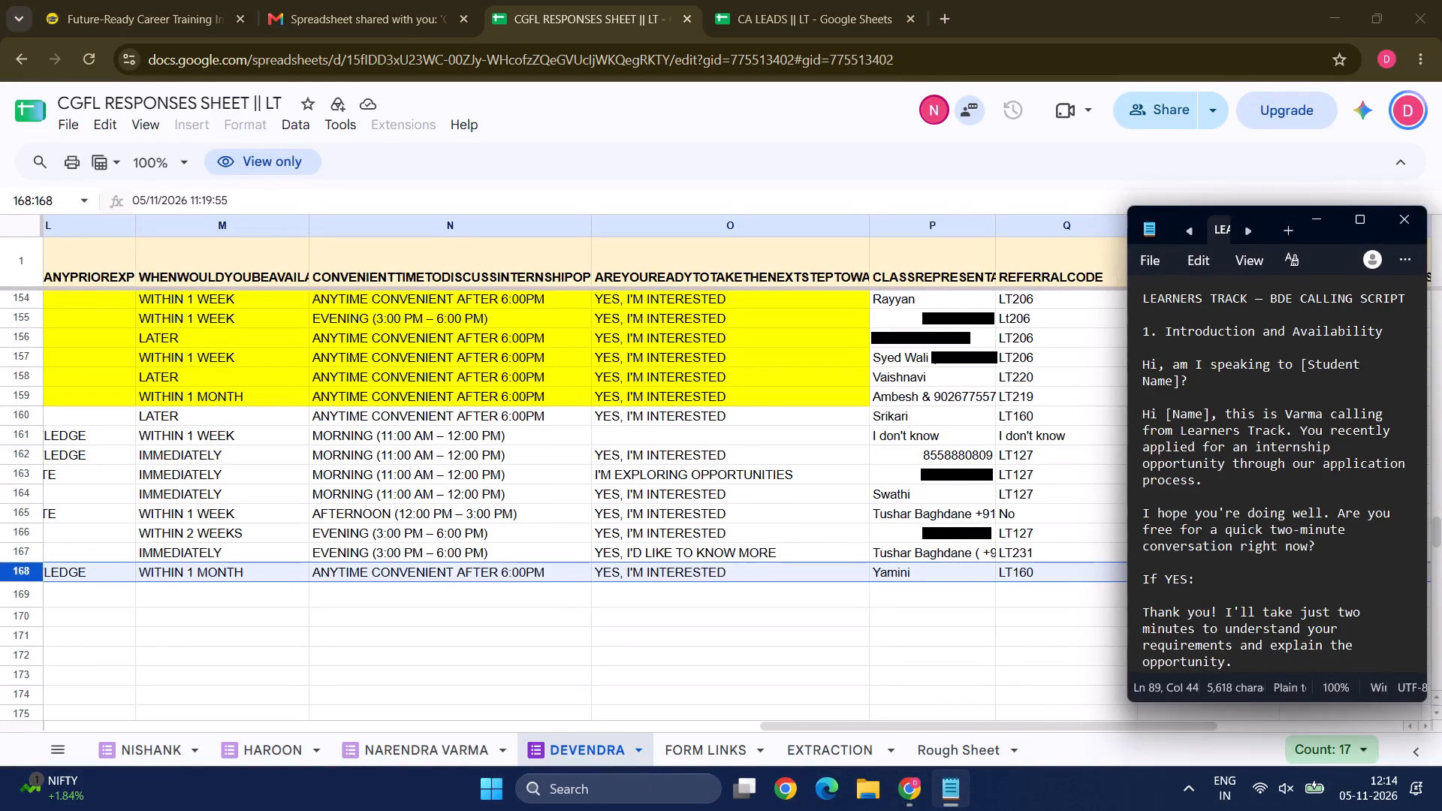
scroll(1193, 418, "down", 4)
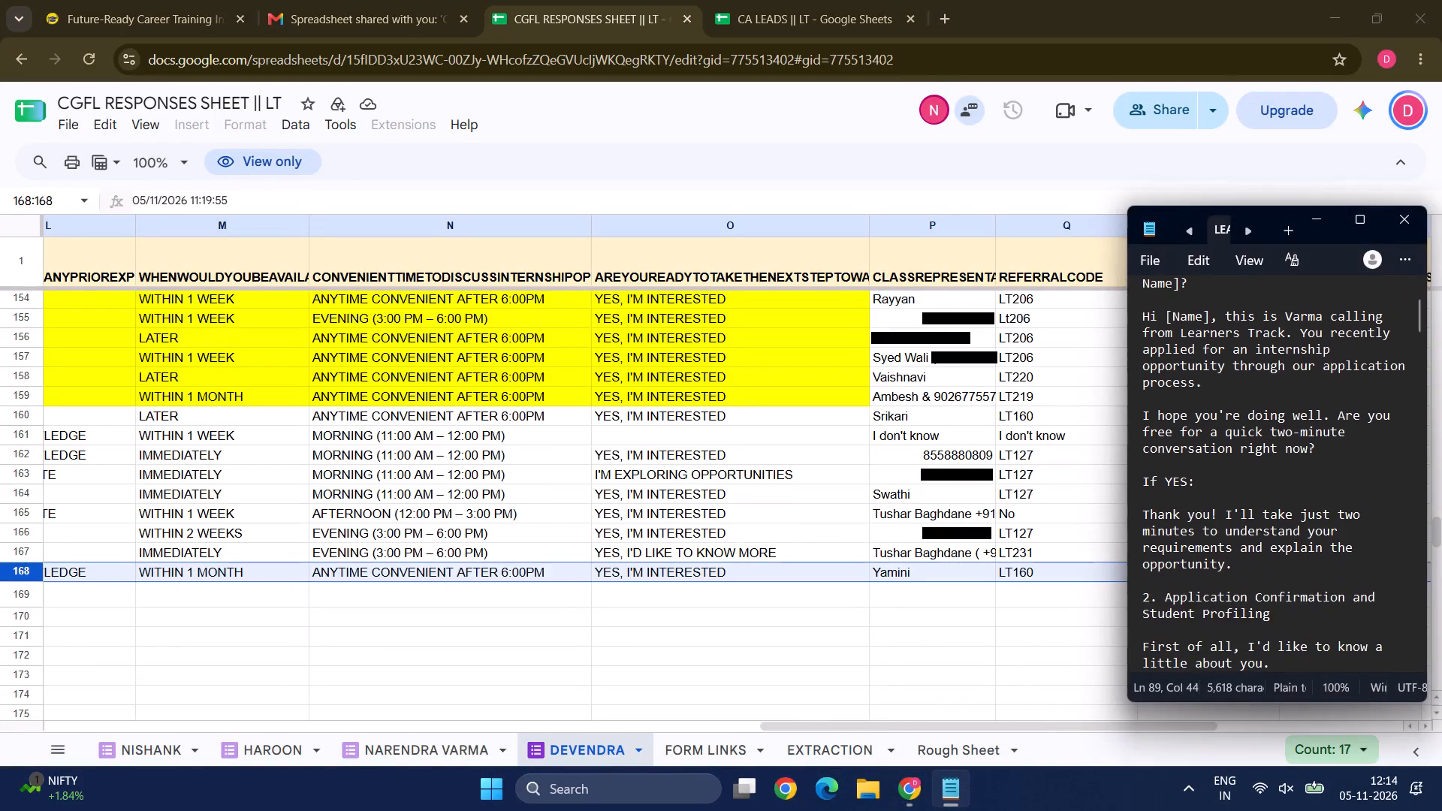
scroll(1193, 418, "down", 1)
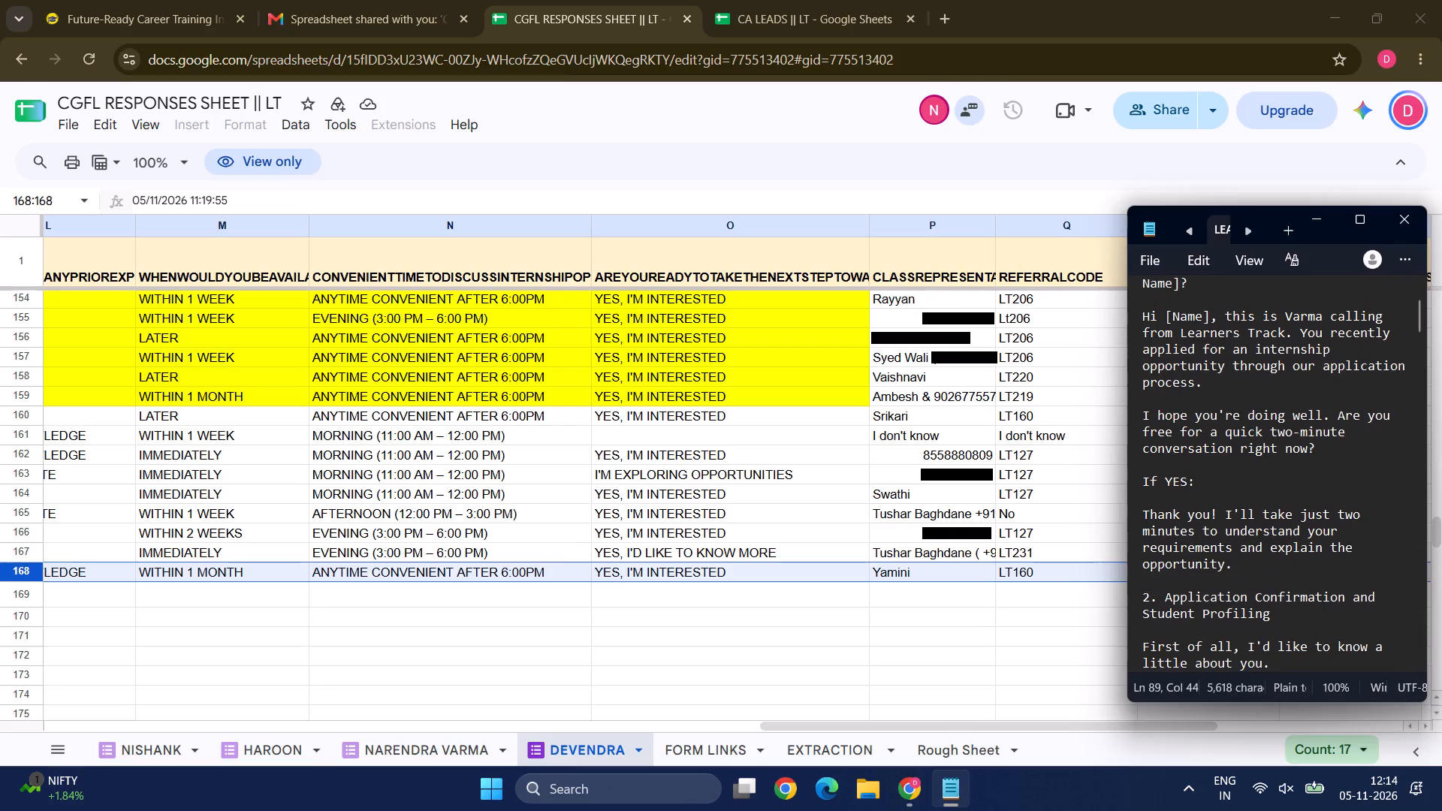
scroll(1193, 418, "down", 1)
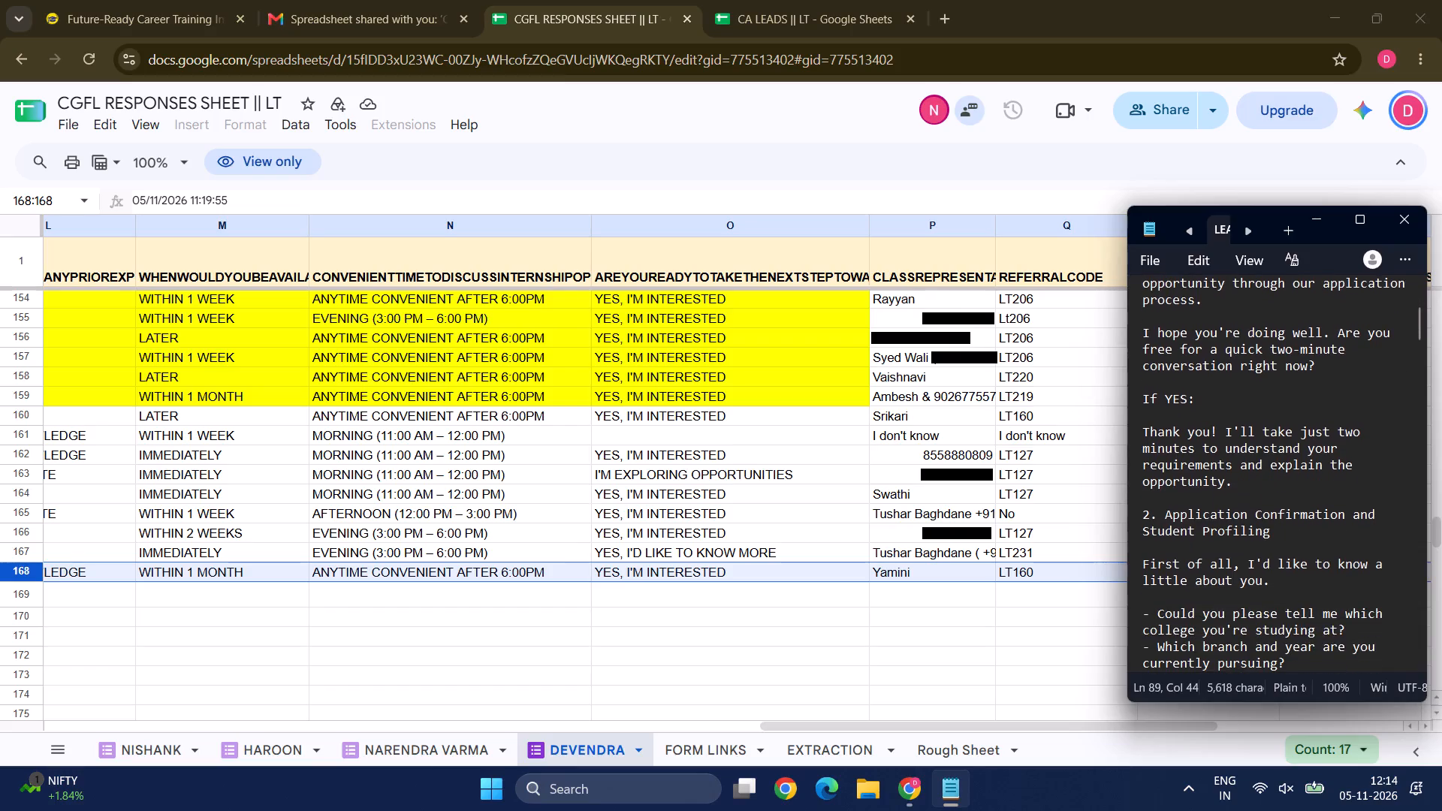
scroll(1193, 418, "down", 3)
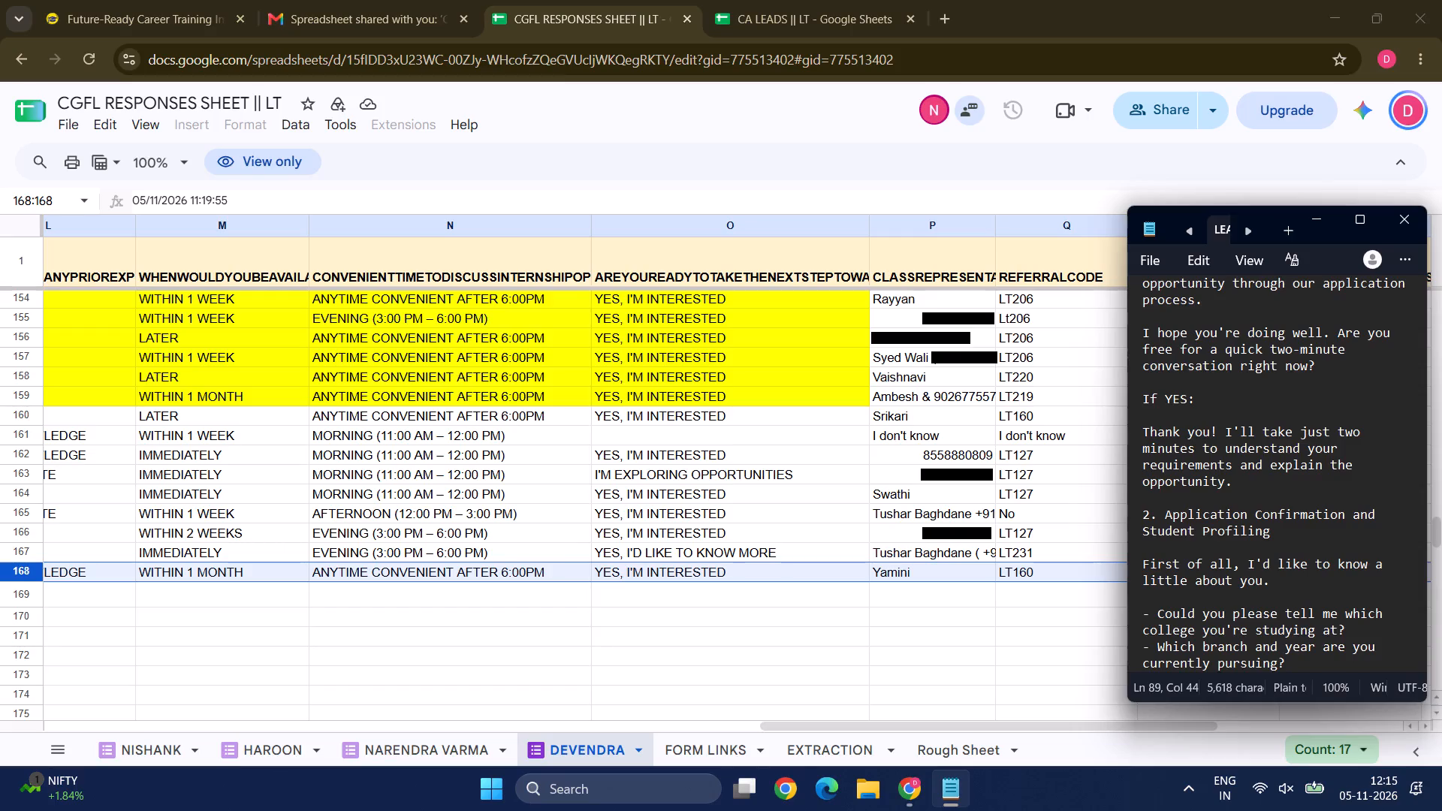
scroll(1193, 418, "down", 3)
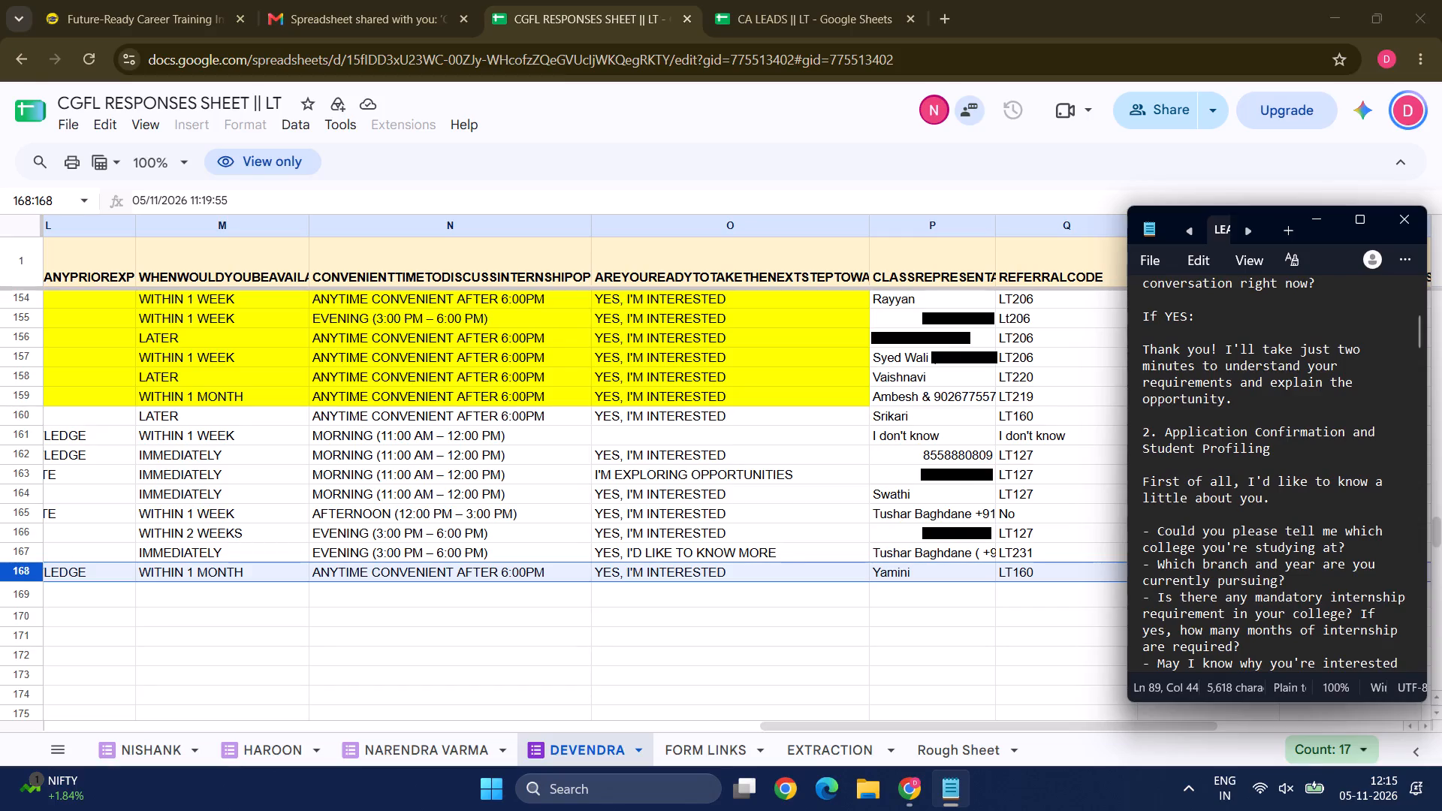
scroll(1193, 418, "up", 1)
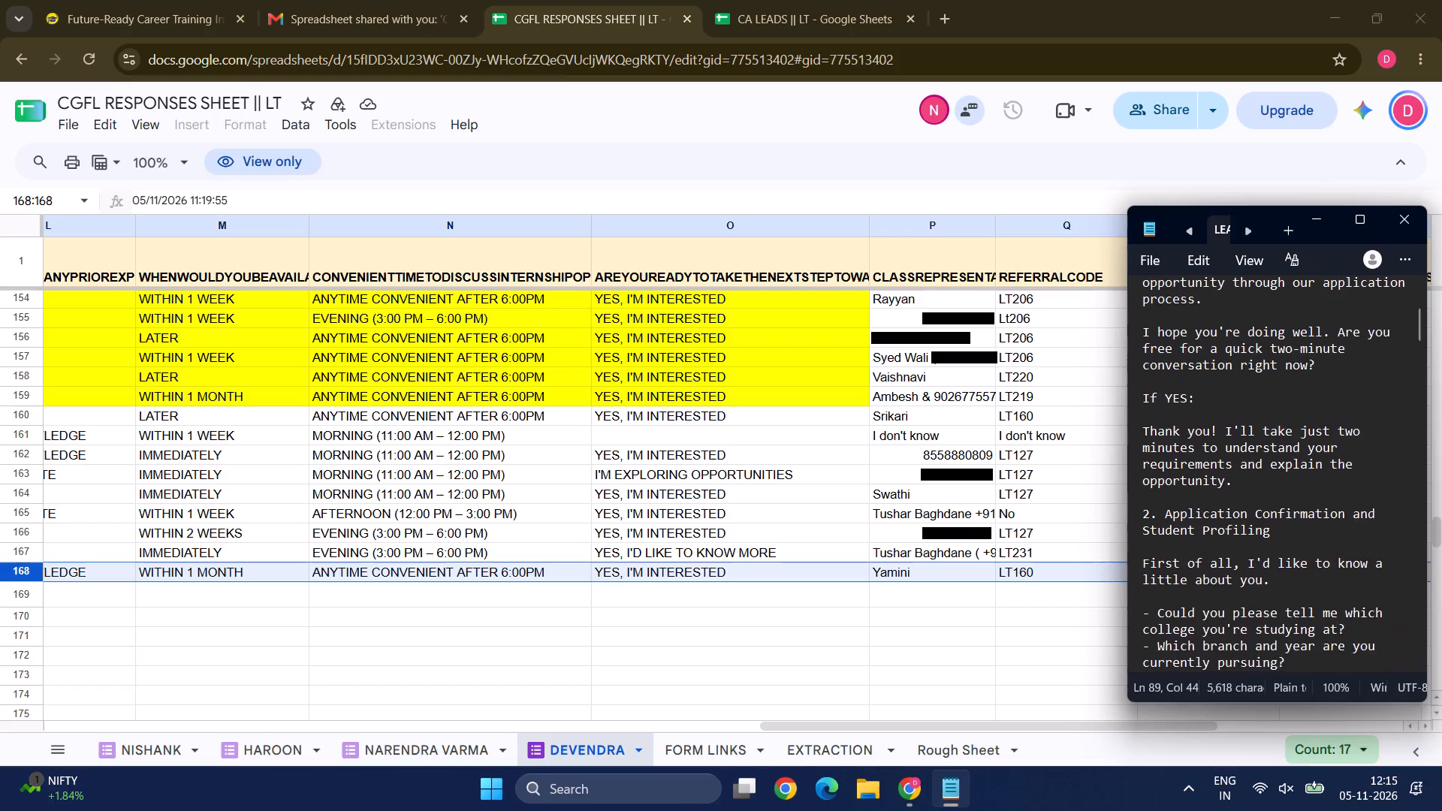
scroll(1193, 418, "up", 1)
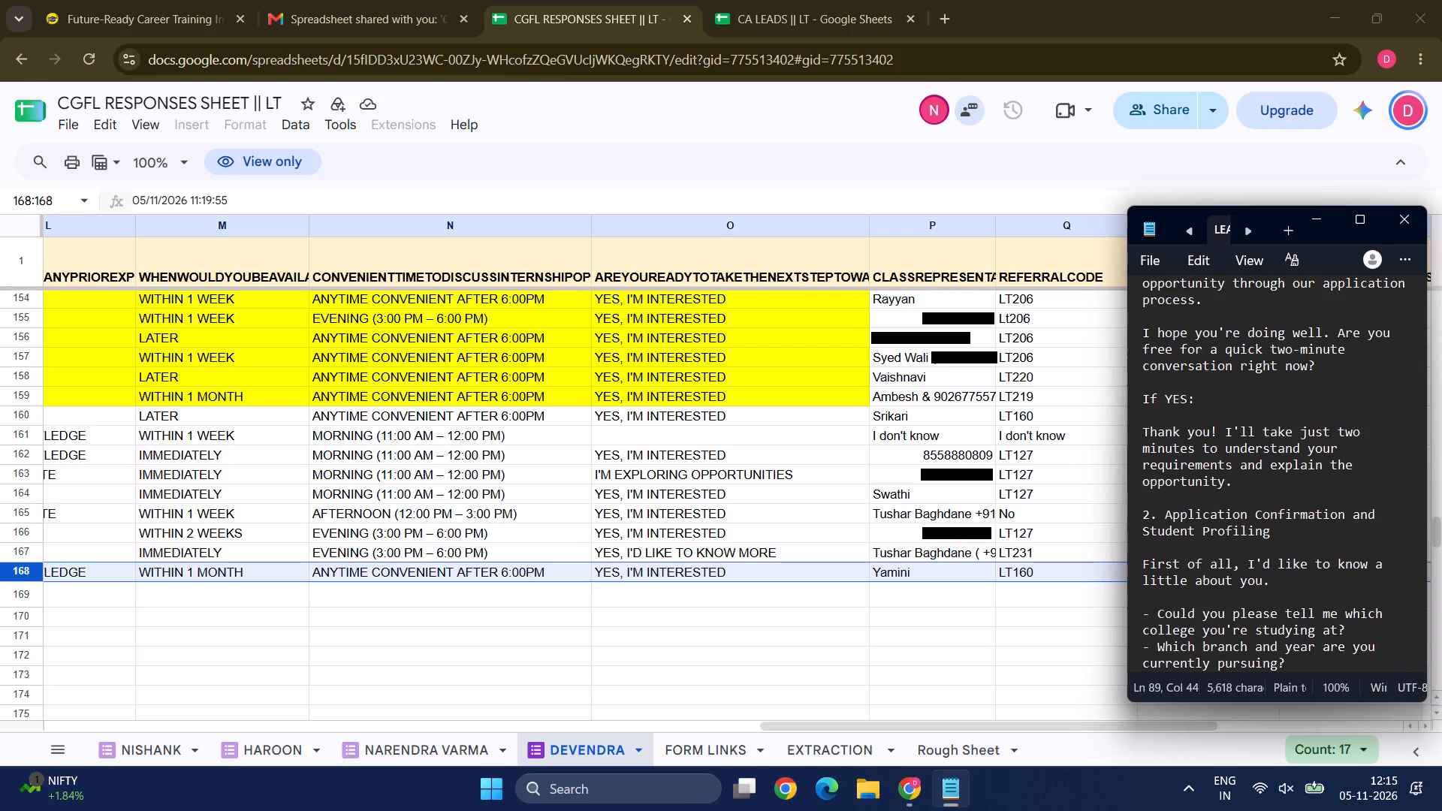
left_click_drag(1343, 336, 1341, 370)
left_click(1245, 370)
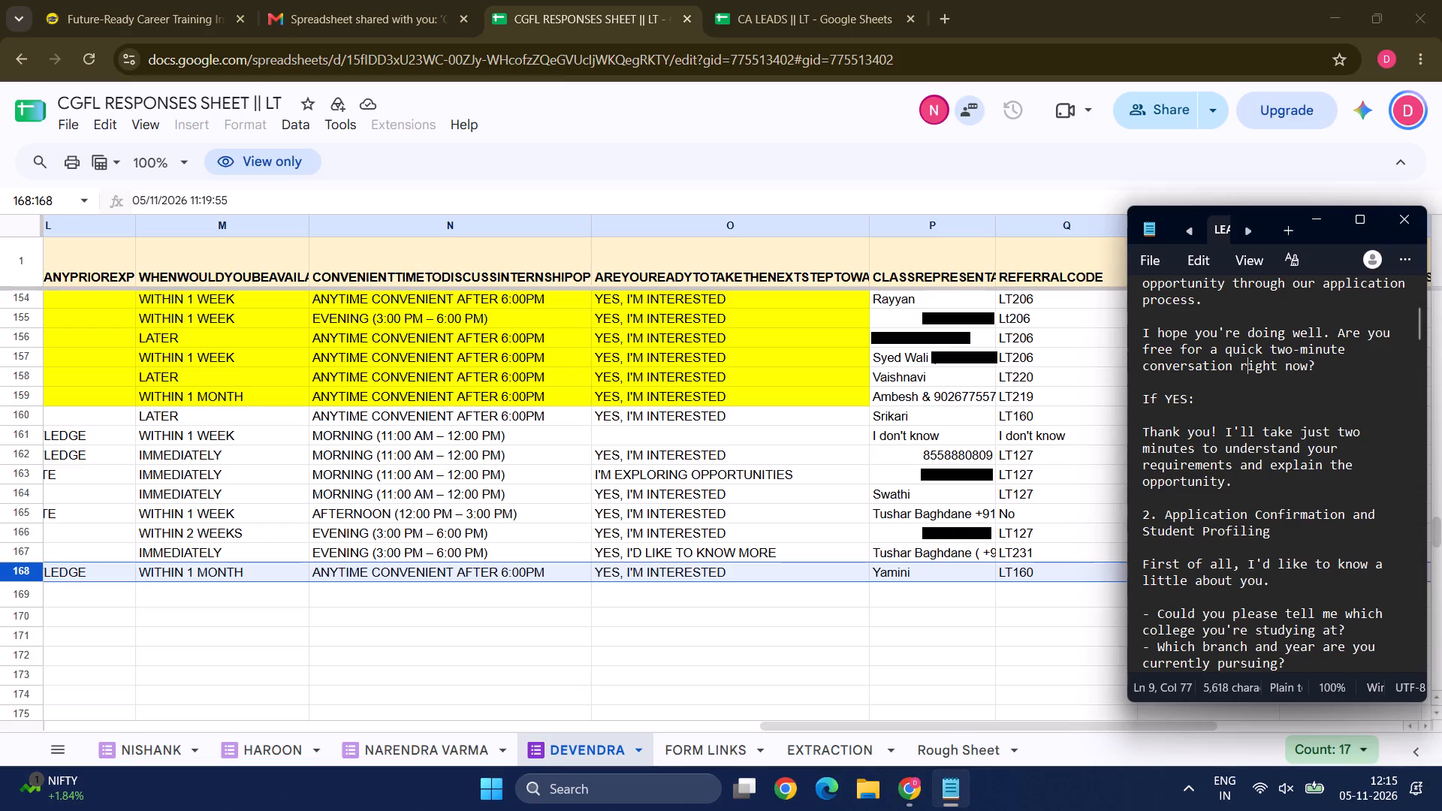
left_click_drag(1338, 333, 1305, 383)
left_click(1305, 383)
left_click_drag(1263, 433, 1327, 467)
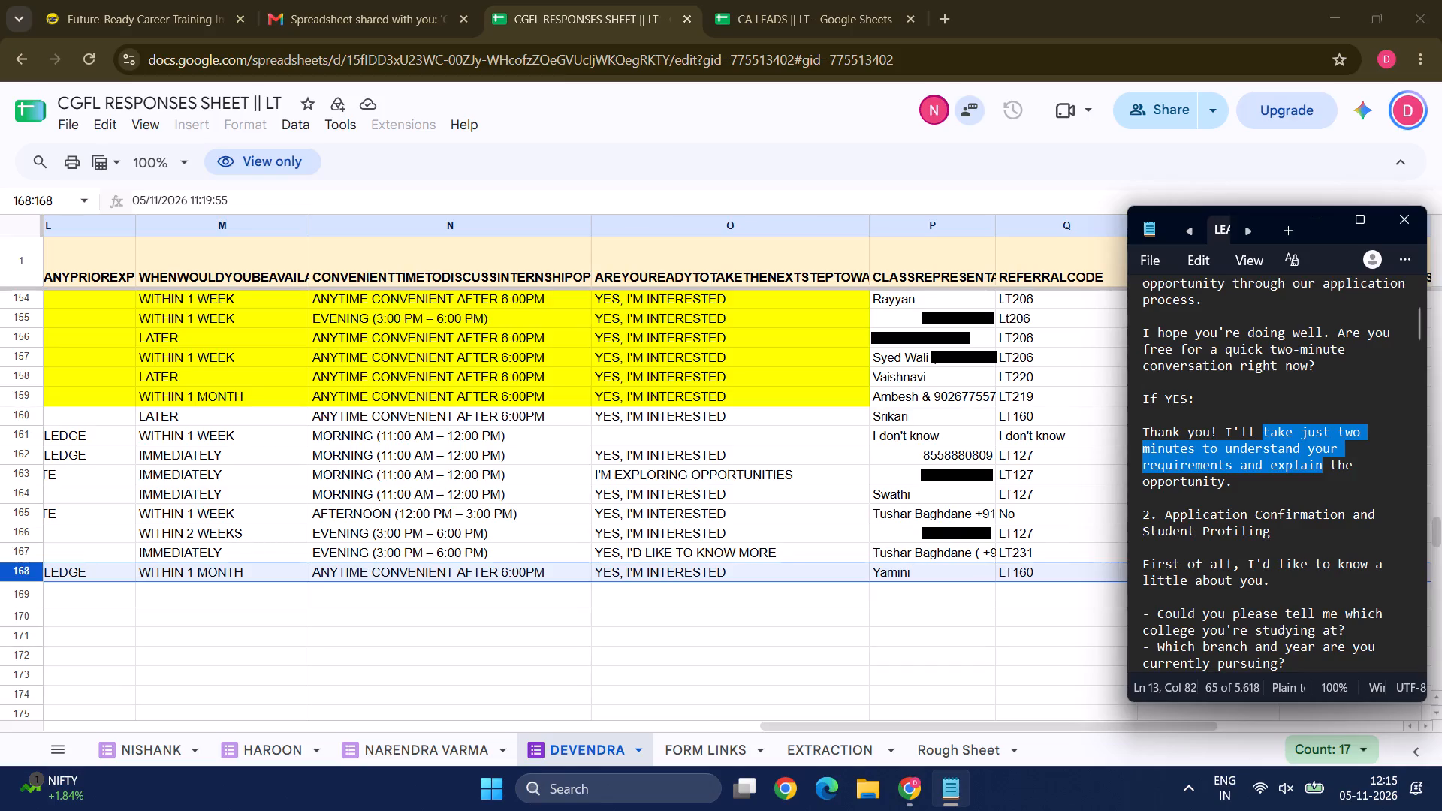
left_click(1327, 467)
Read the script's student profiling questions, covering college, branch, mandatory internship requirement and the reason for interest in the internship.
scroll(1301, 523, "down", 1)
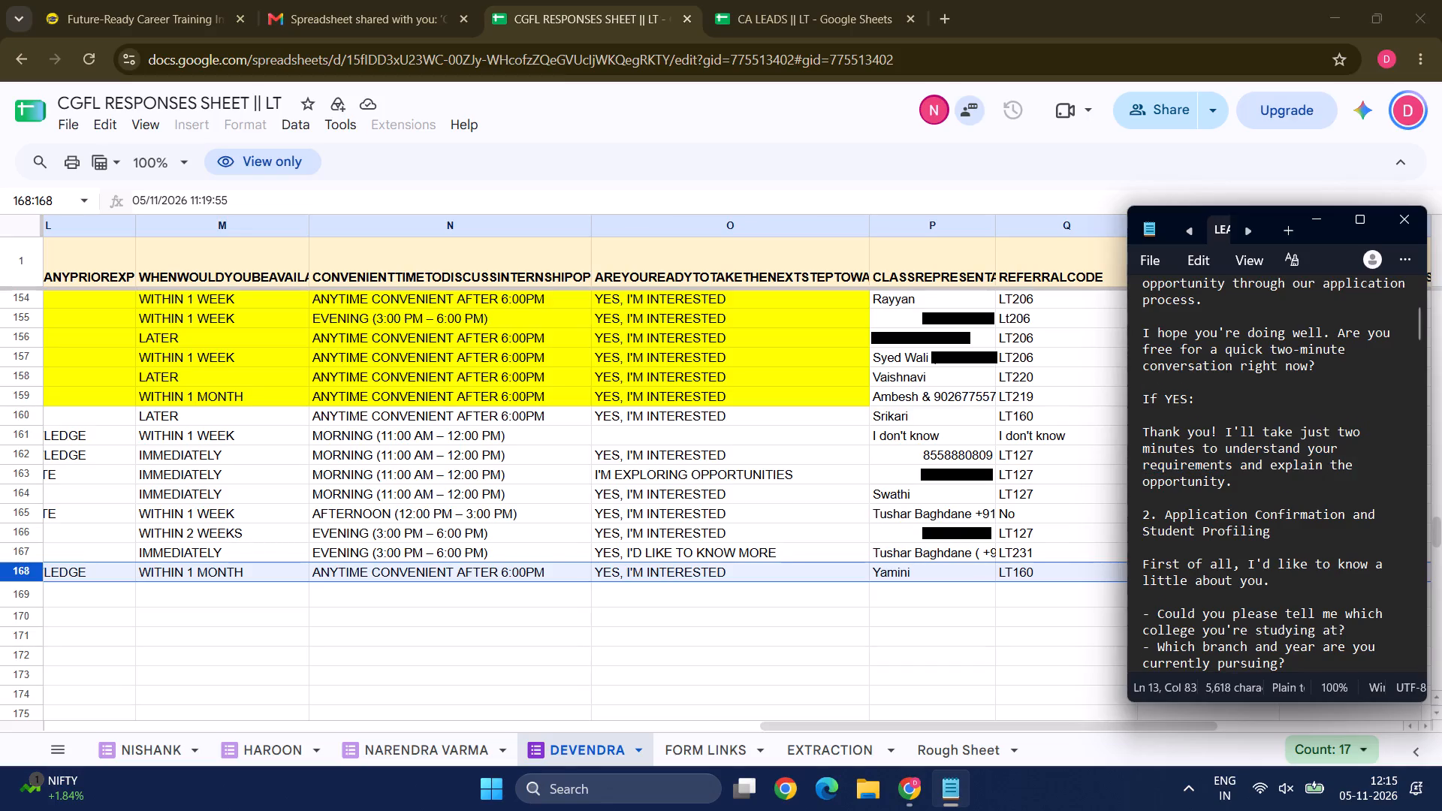
scroll(1301, 523, "down", 2)
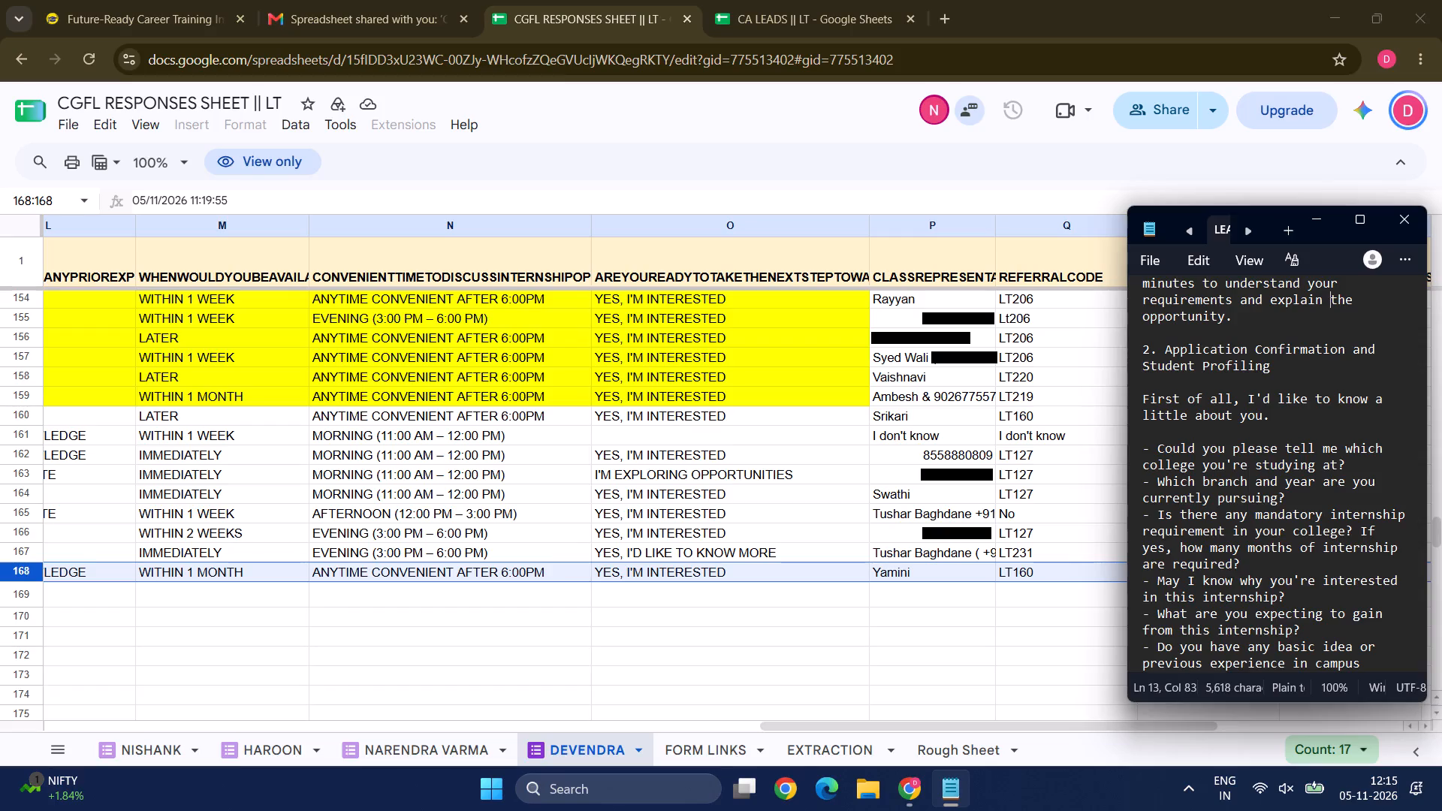
scroll(1301, 523, "down", 5)
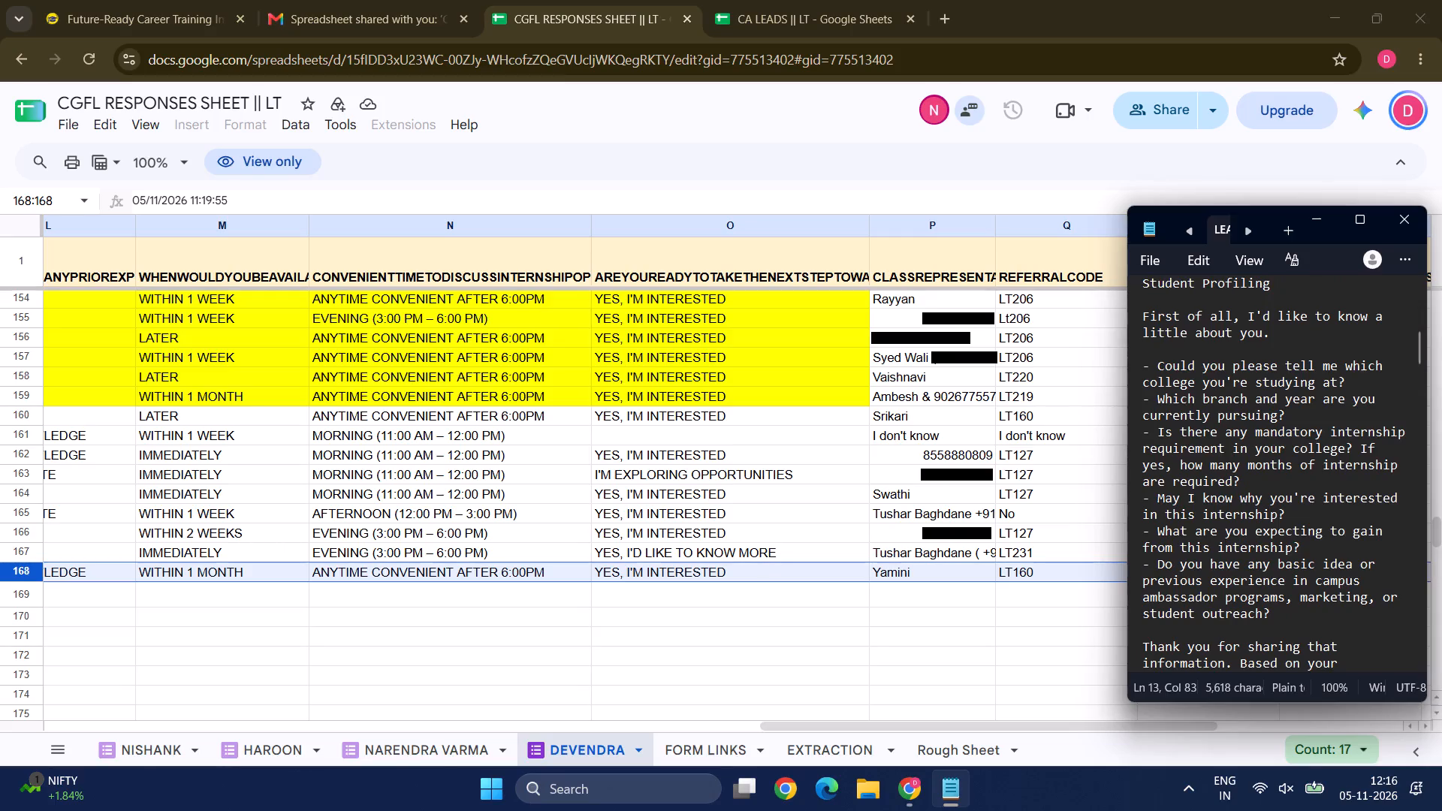
left_click_drag(1182, 498, 1441, 452)
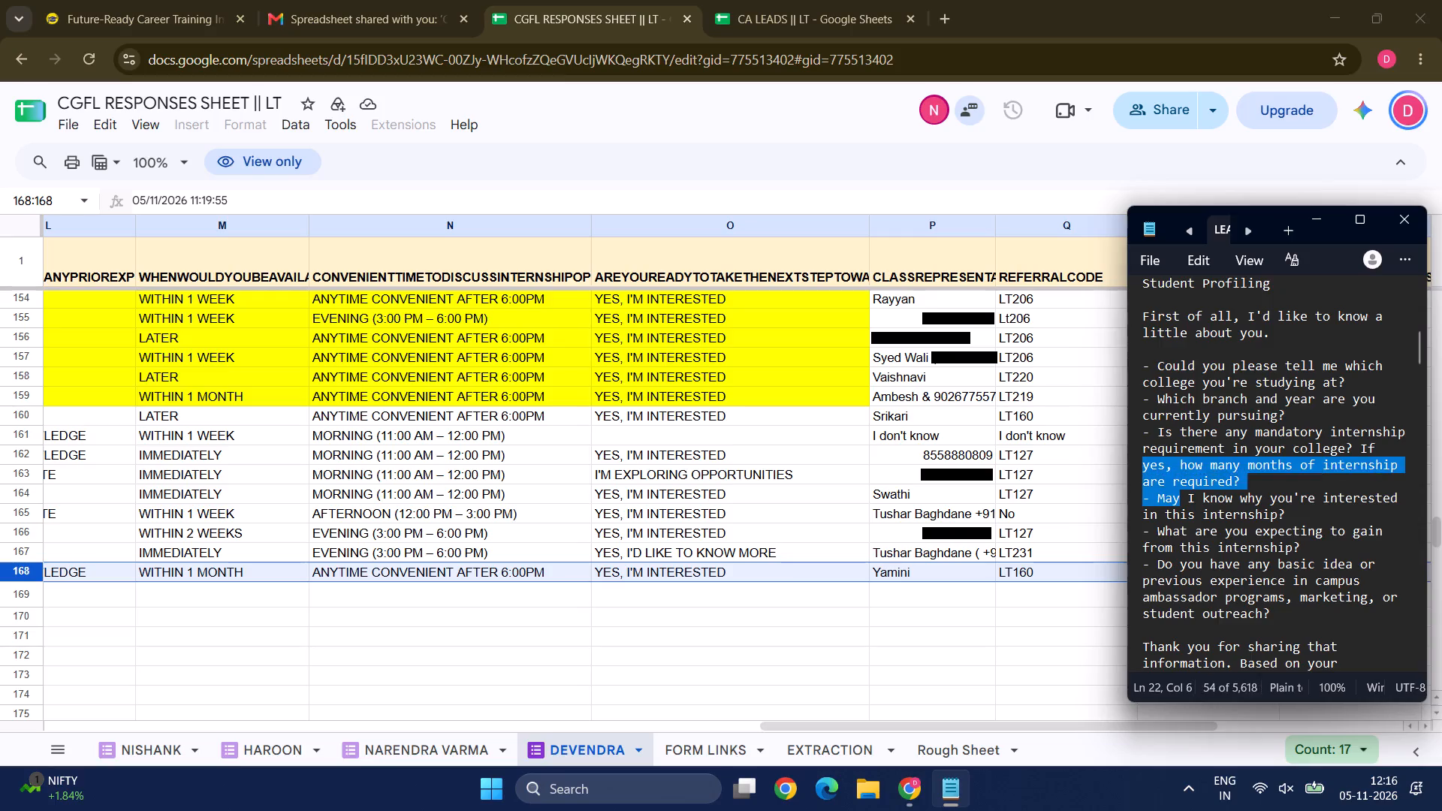
left_click_drag(1441, 452, 1381, 509)
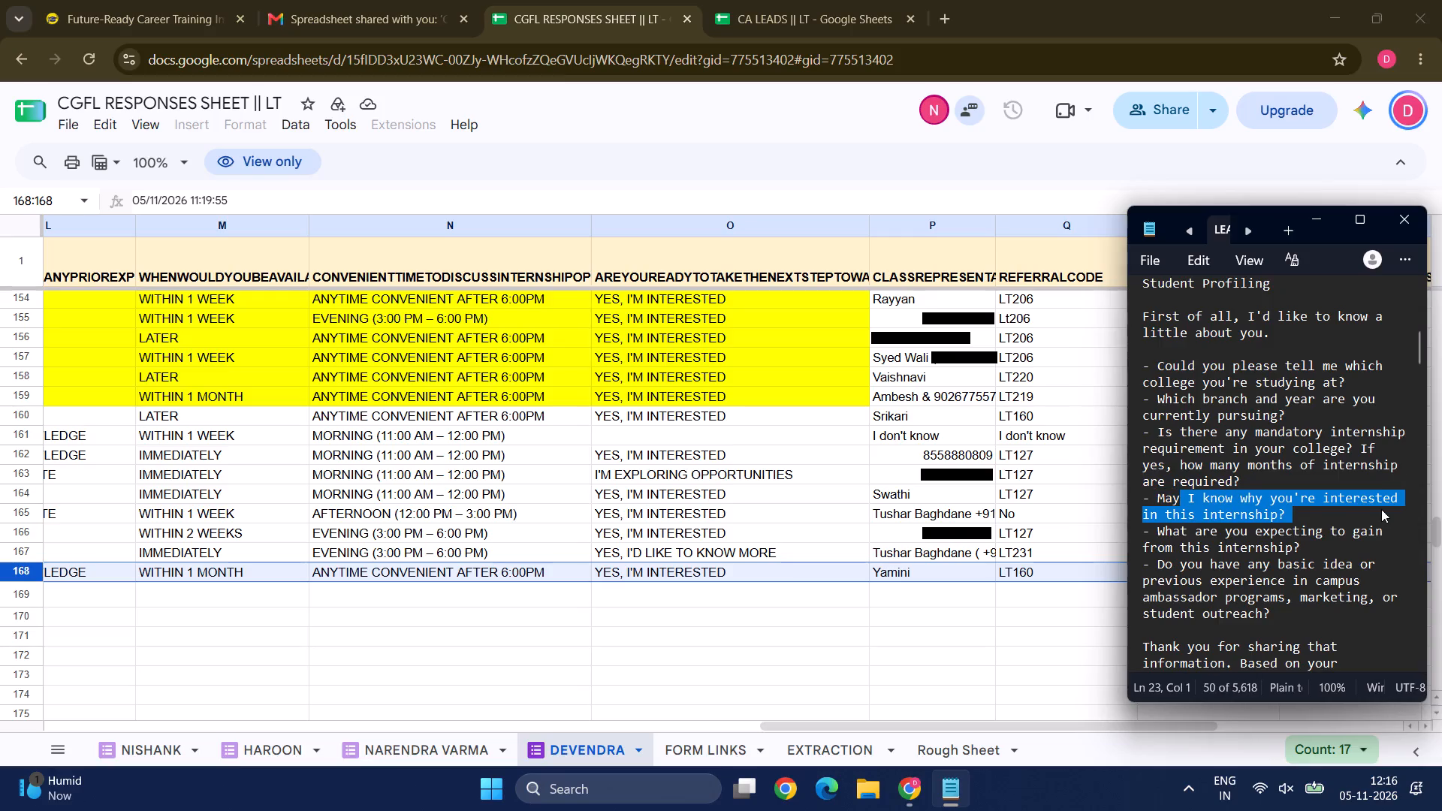
left_click(1381, 509)
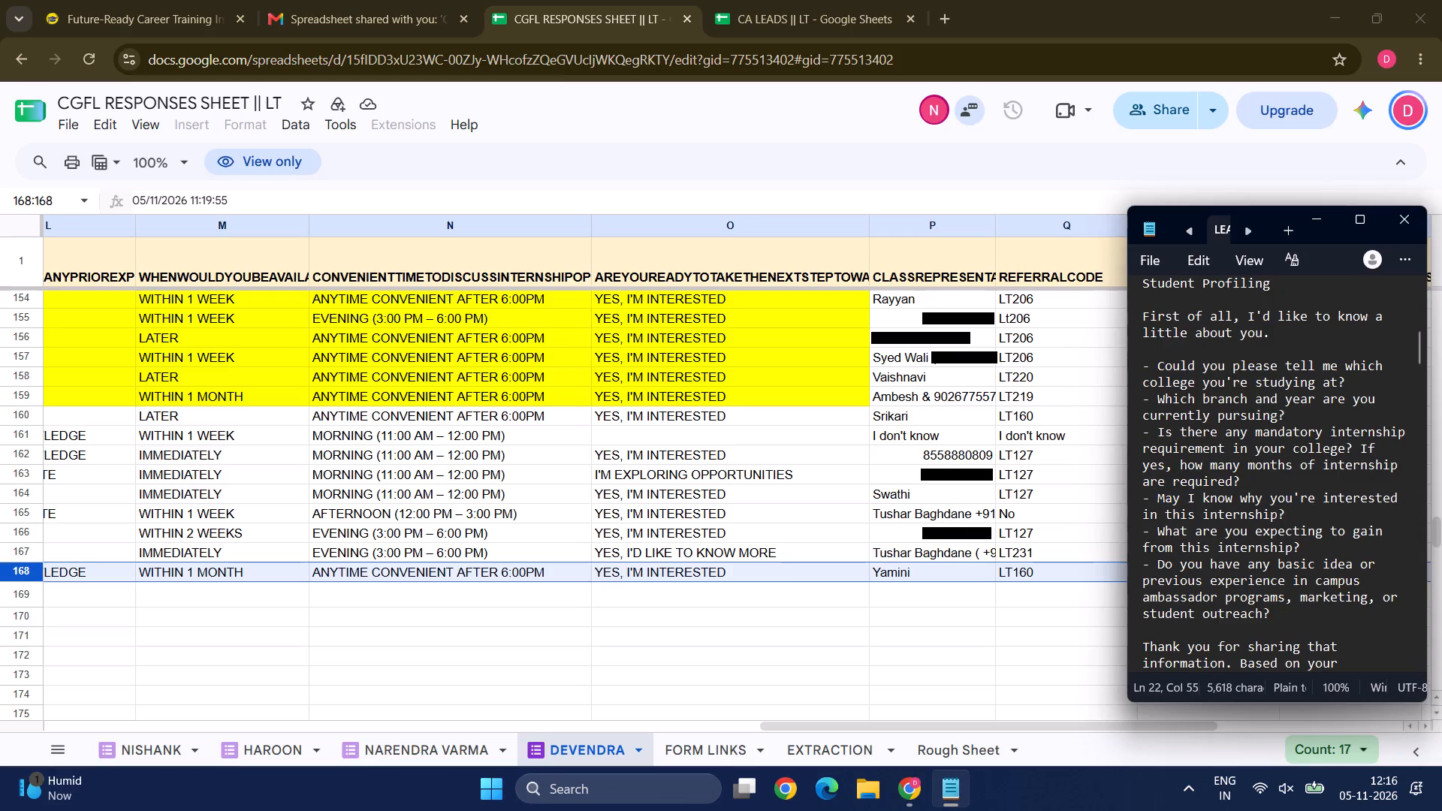
left_click_drag(1153, 500, 1296, 511)
left_click(1296, 511)
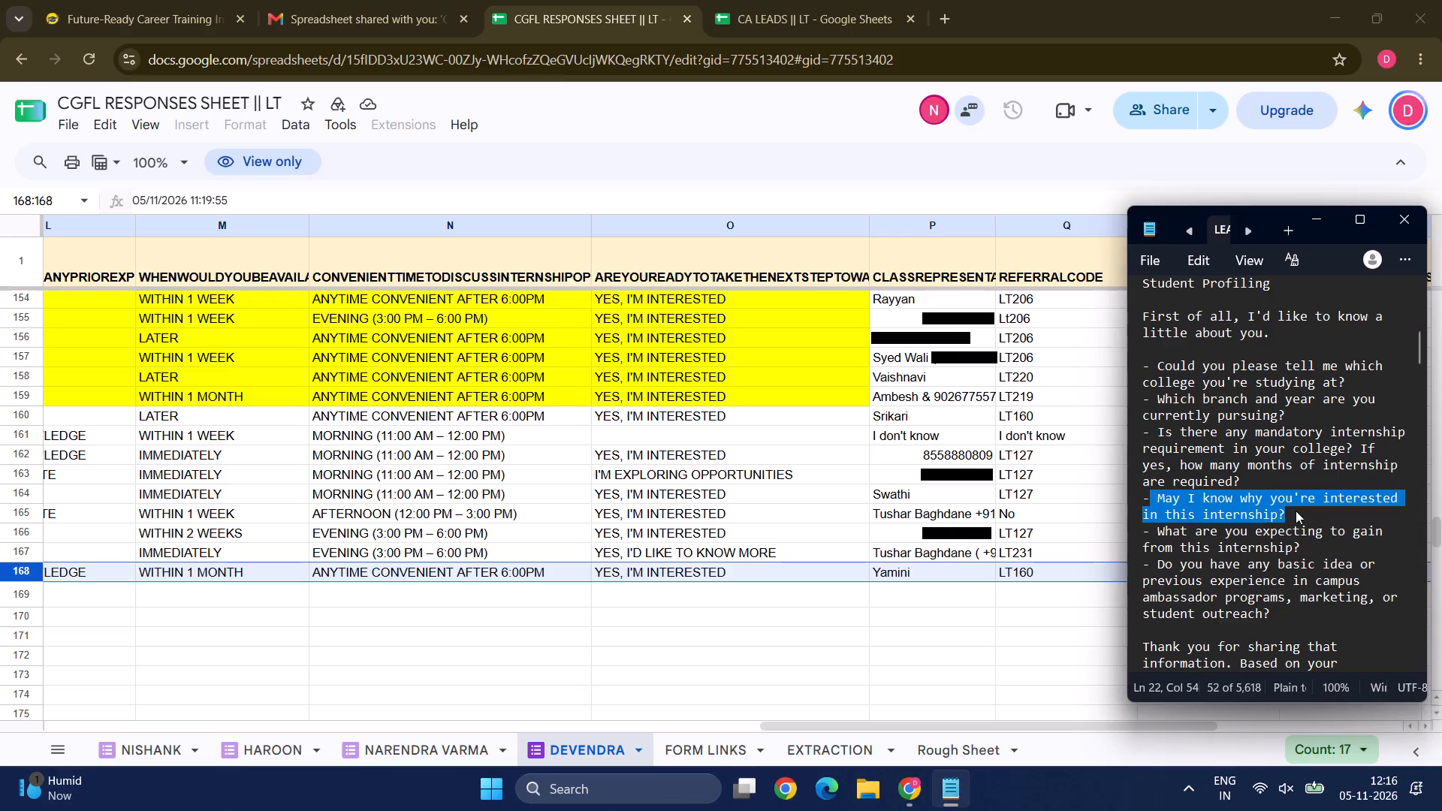
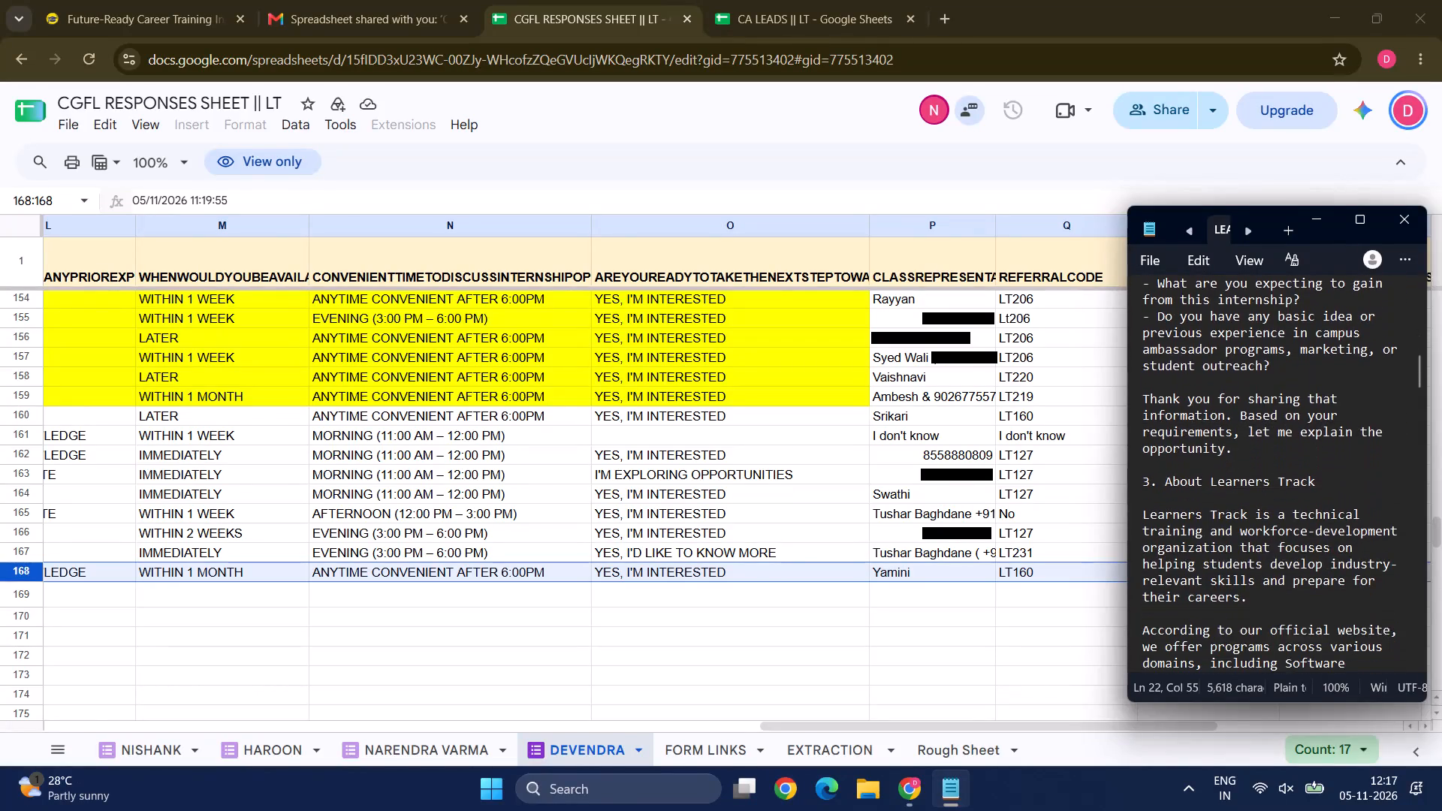
Read the script's "About Learners Track" introduction and the training program domains it lists.
scroll(1166, 566, "down", 1)
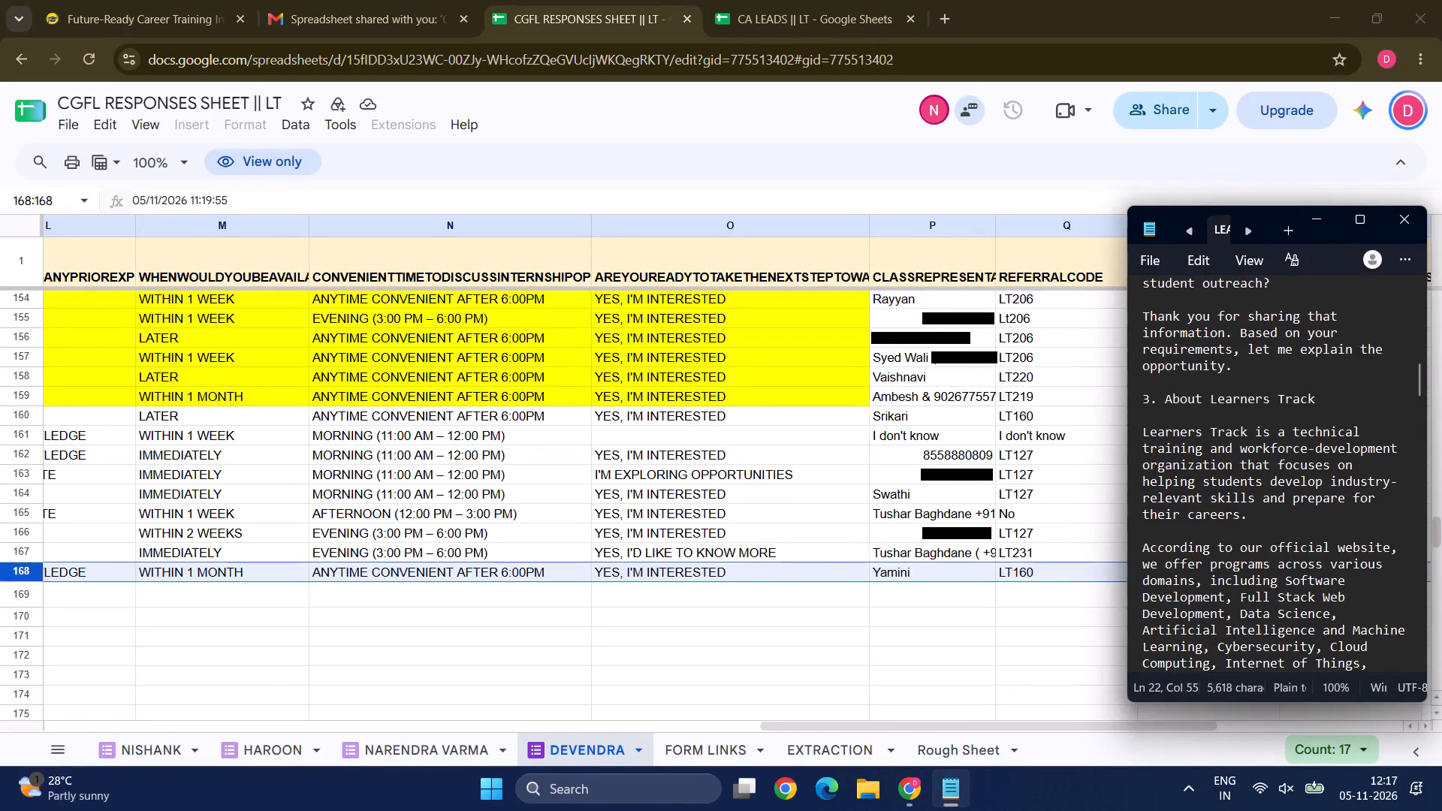
scroll(1166, 566, "down", 1)
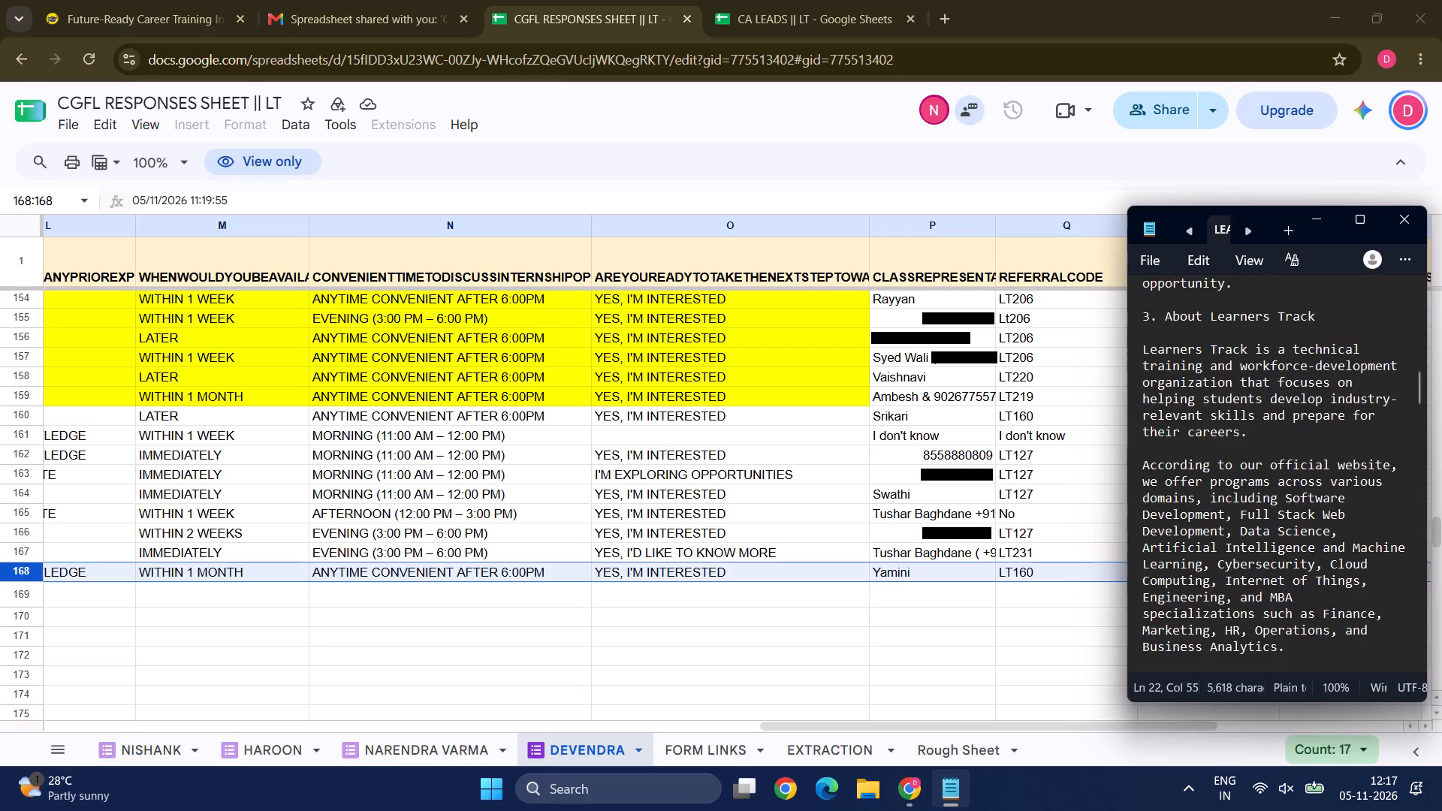
scroll(1166, 566, "down", 2)
scroll(1288, 638, "down", 1)
scroll(1237, 595, "down", 1)
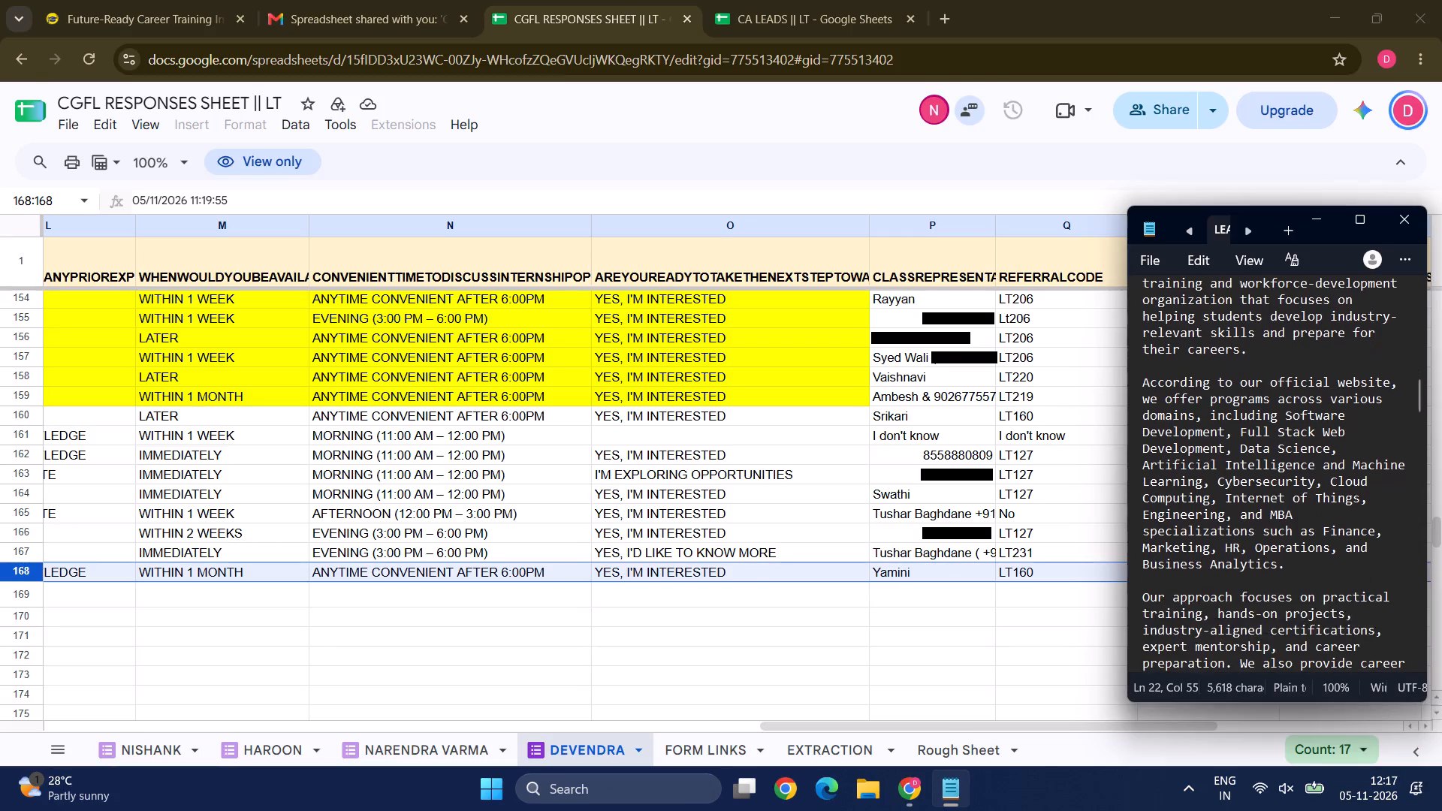
Read the rest of the "About Learners Track" section, covering the training approach, career support, company goal and official website.
scroll(1237, 595, "down", 1)
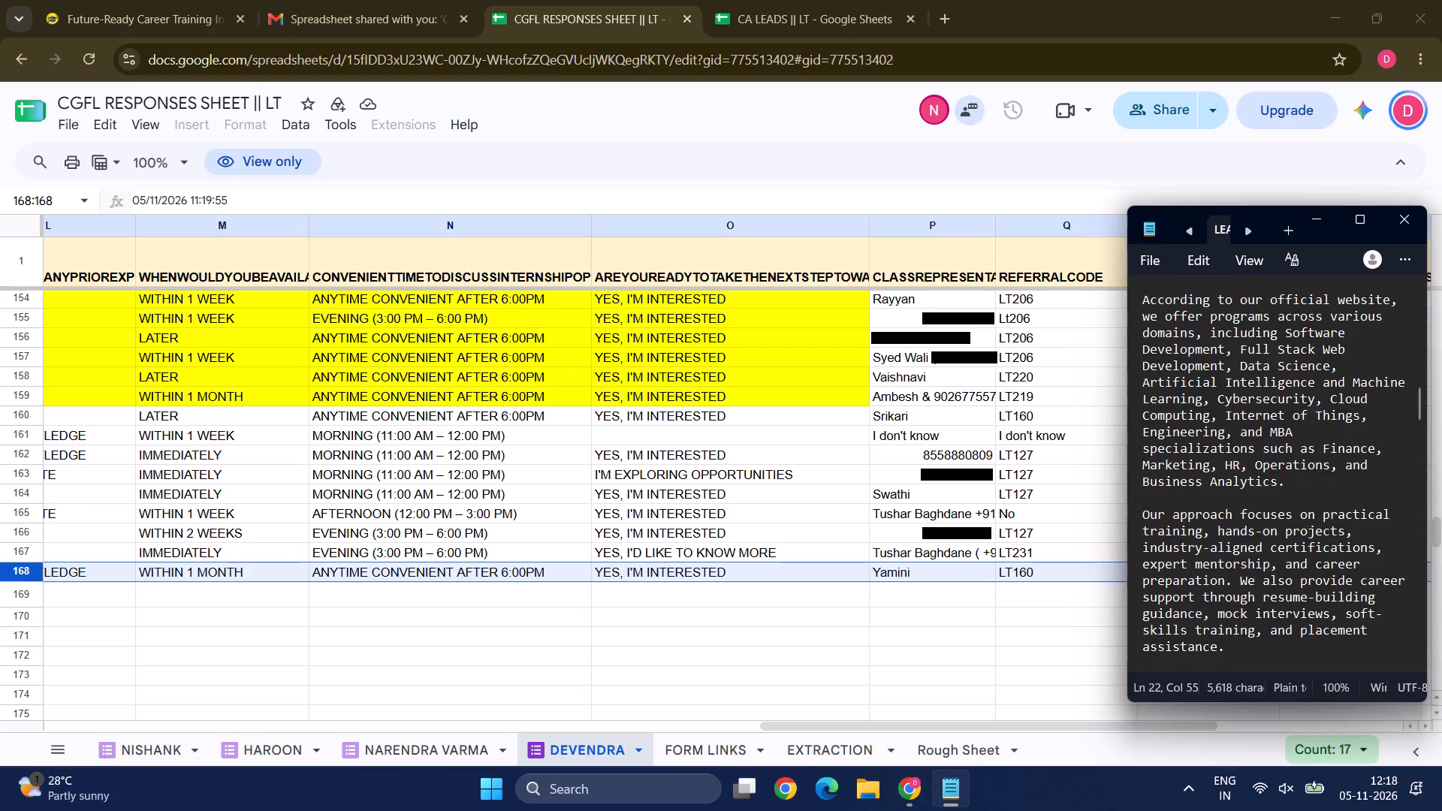
scroll(1237, 595, "down", 3)
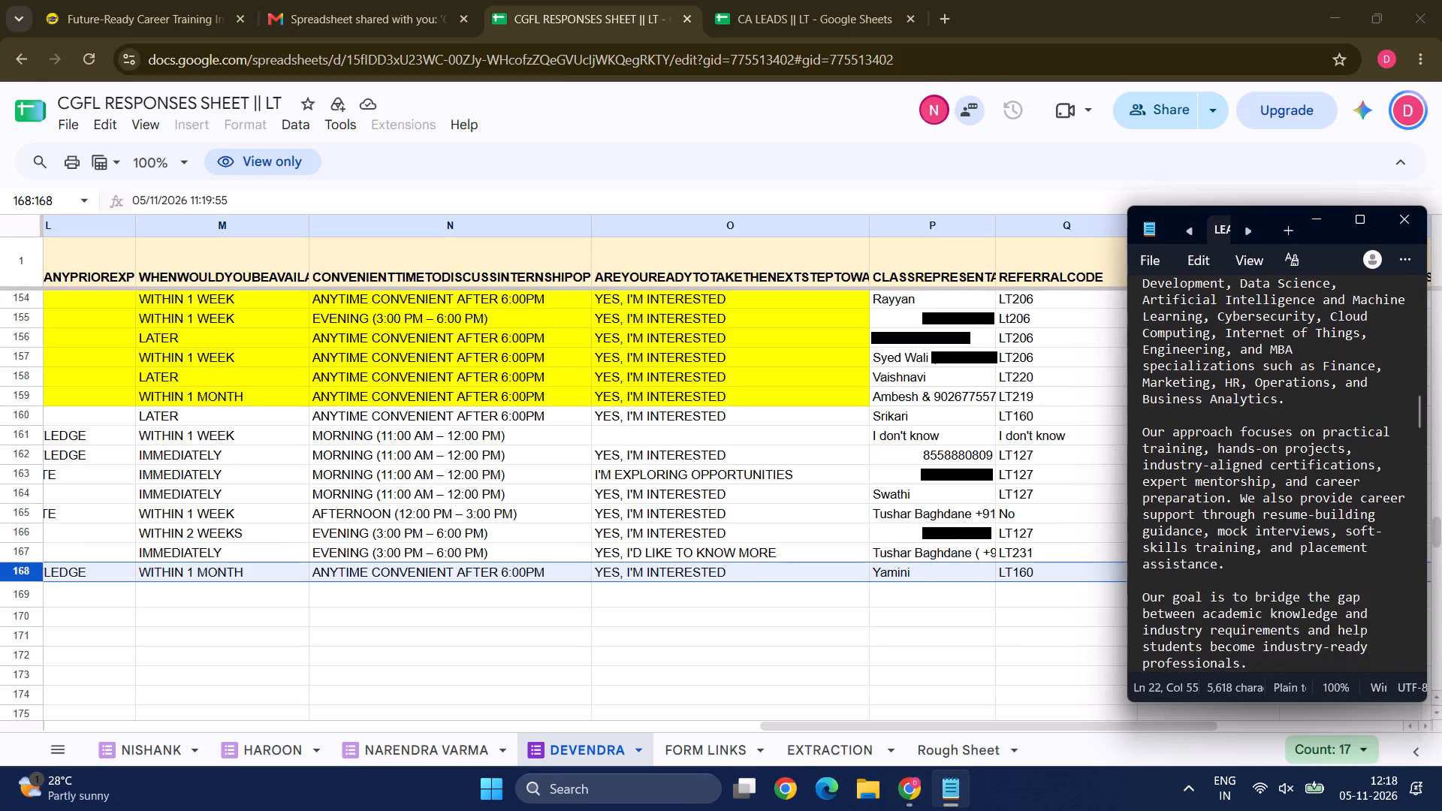
scroll(1237, 595, "down", 2)
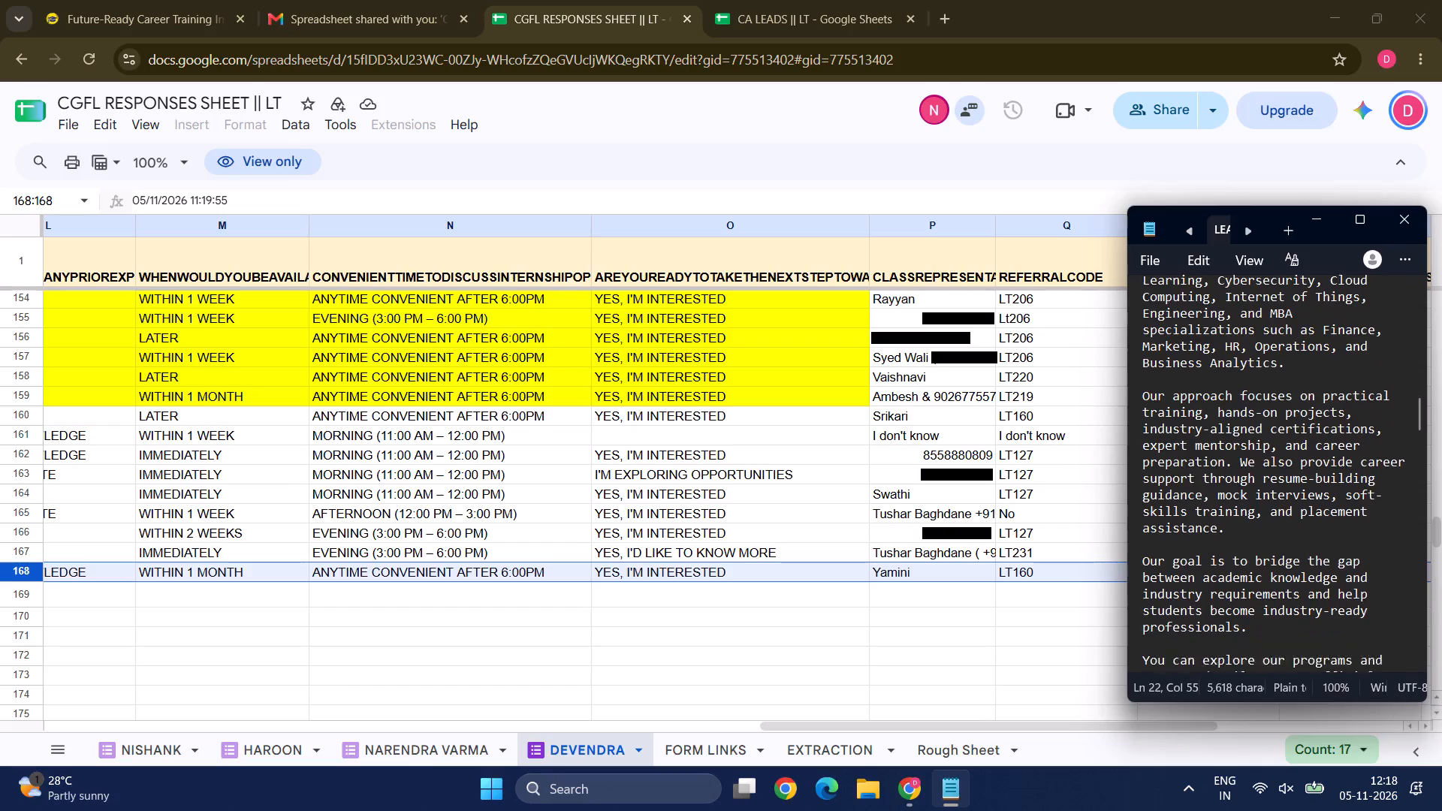
scroll(1237, 595, "down", 1)
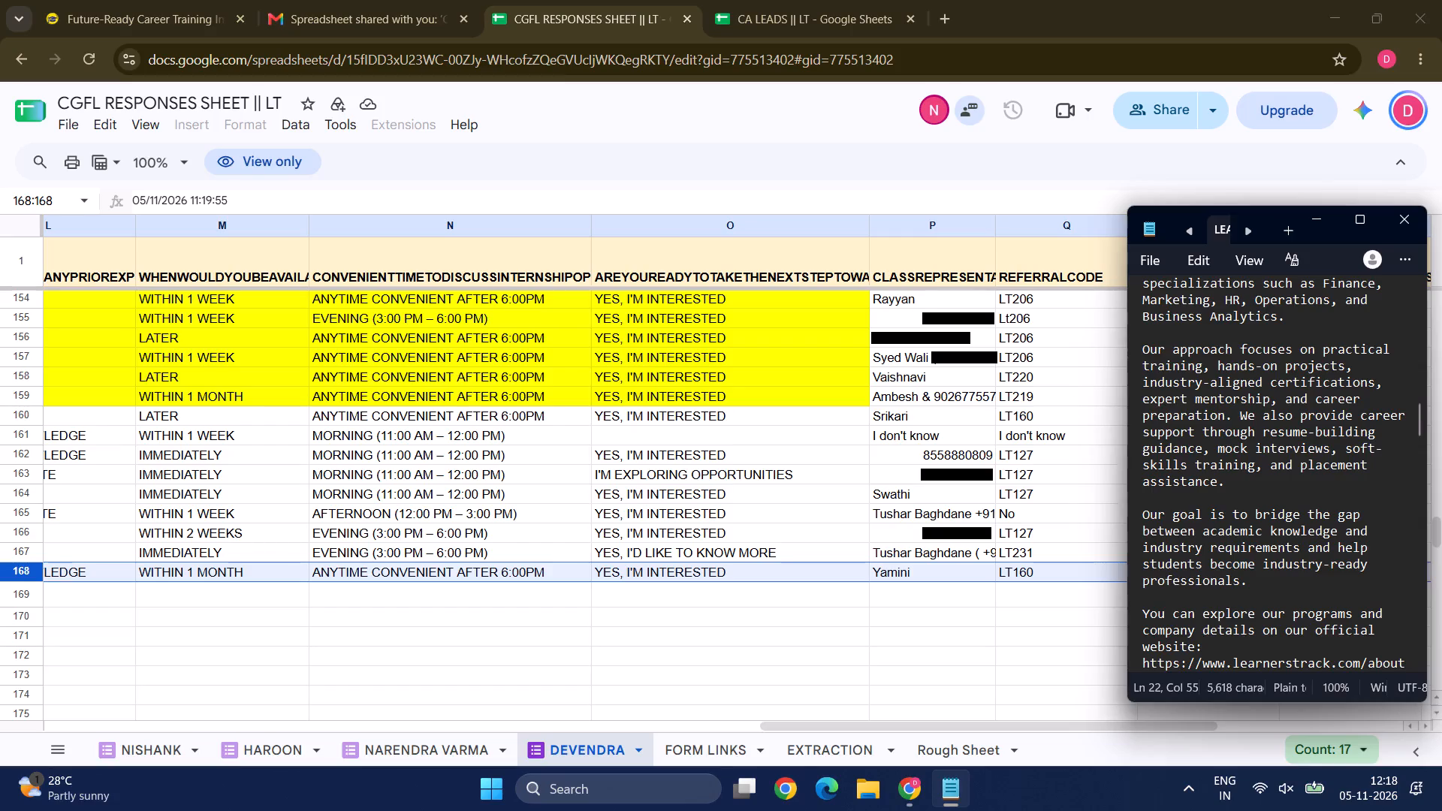
scroll(1237, 595, "down", 3)
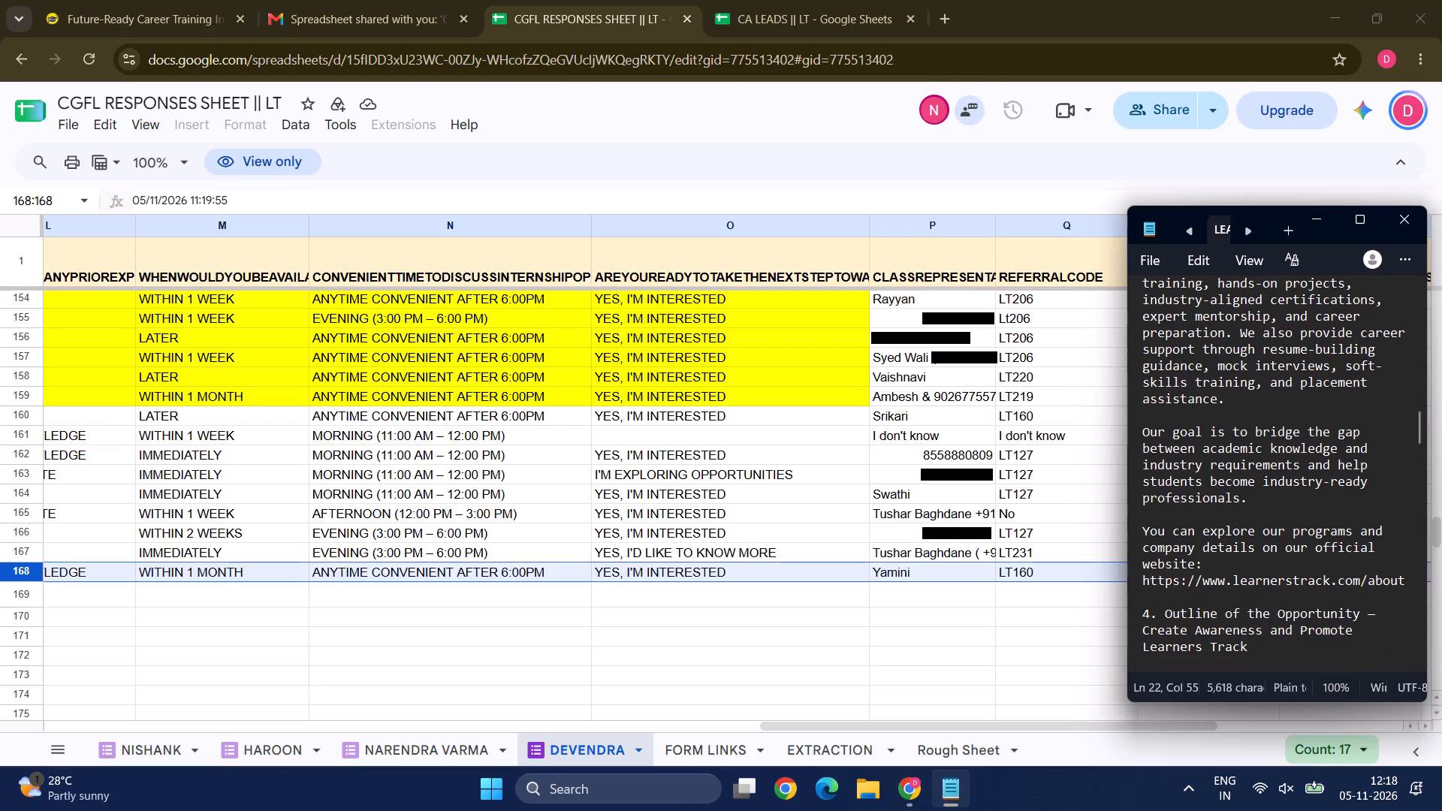
Read section 4, "Outline of the Opportunity", covering the Campus Ambassador's awareness, promotion and student outreach responsibilities.
scroll(1237, 595, "down", 1)
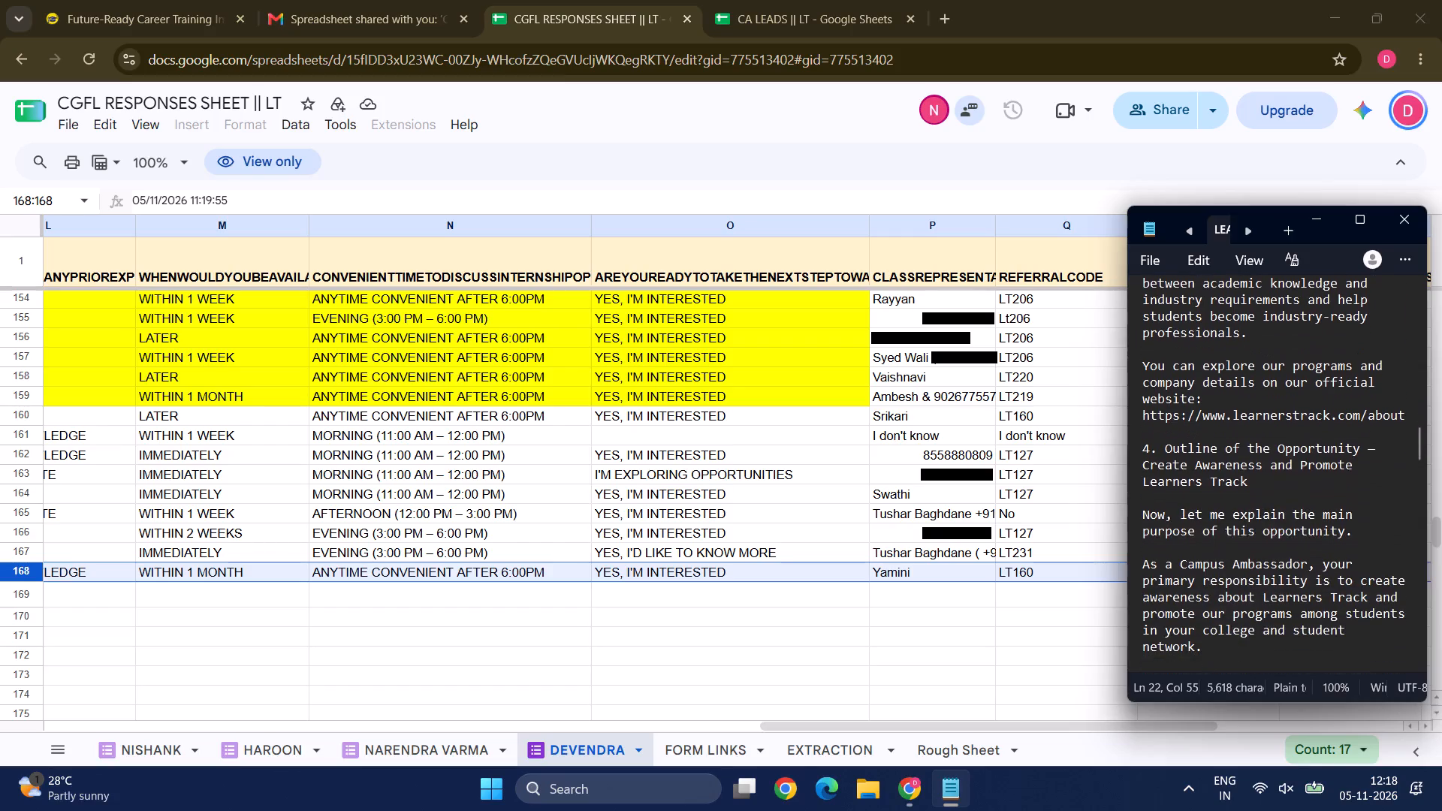
scroll(1237, 595, "down", 1)
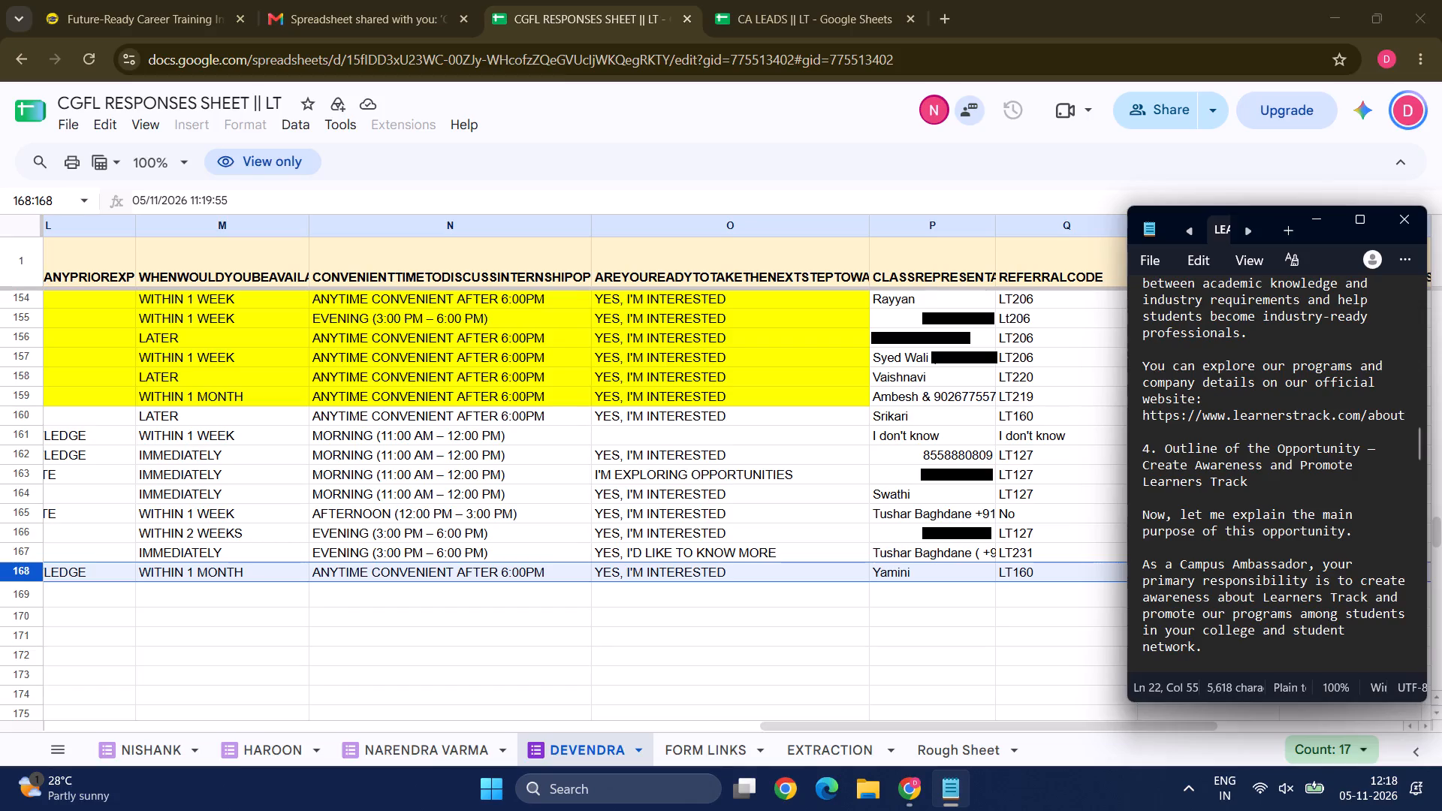
scroll(1237, 595, "down", 2)
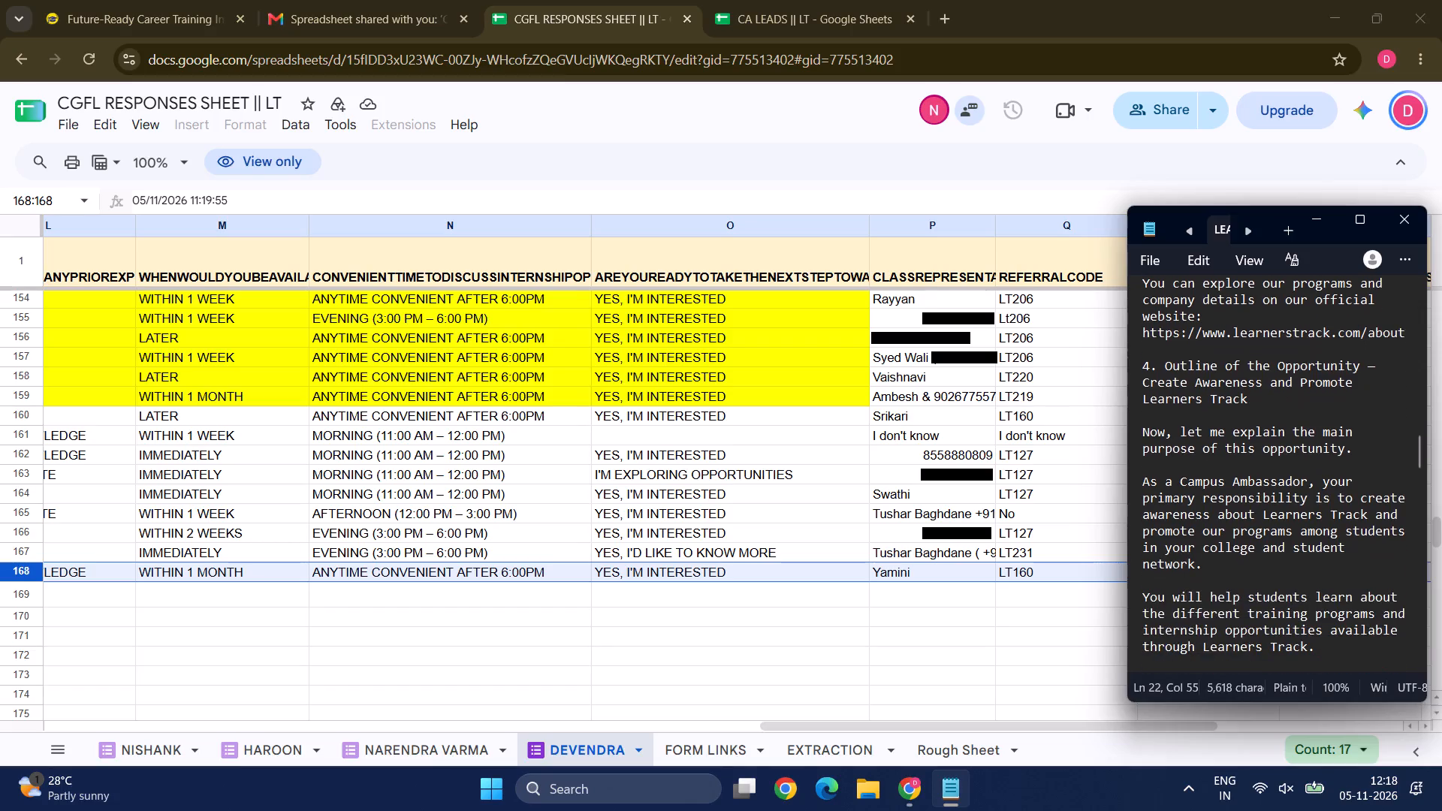
scroll(1237, 595, "down", 1)
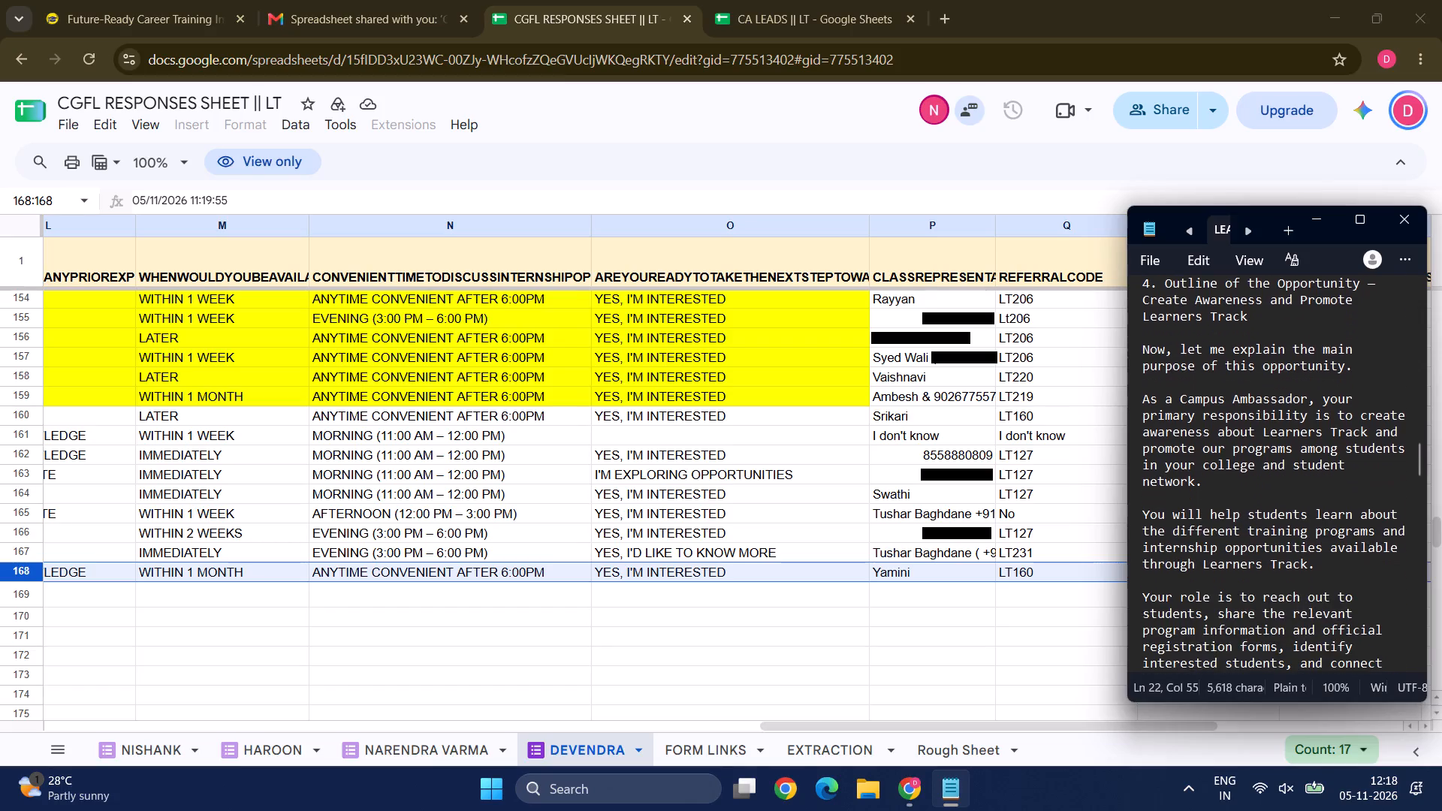
scroll(1237, 595, "down", 1)
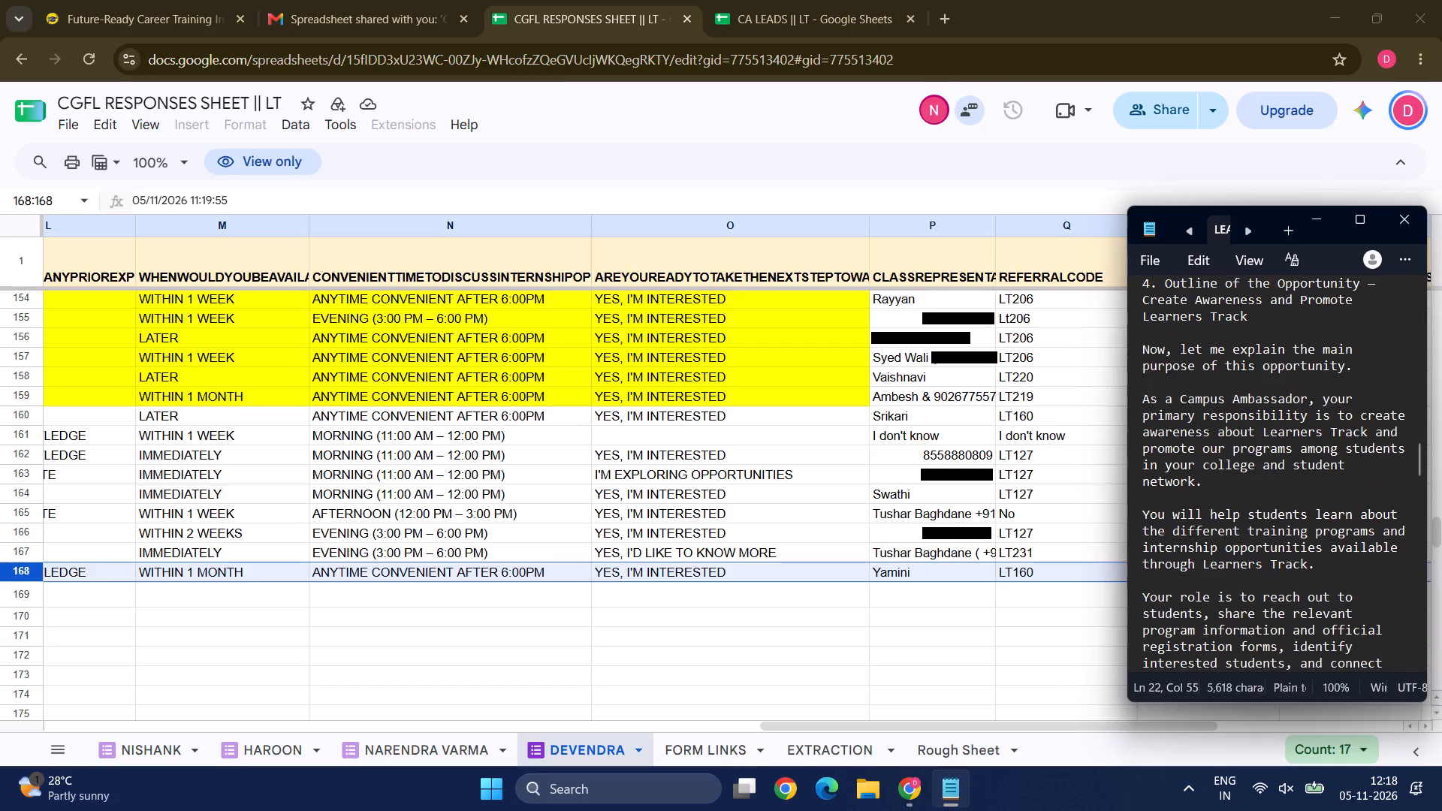
scroll(1237, 595, "down", 3)
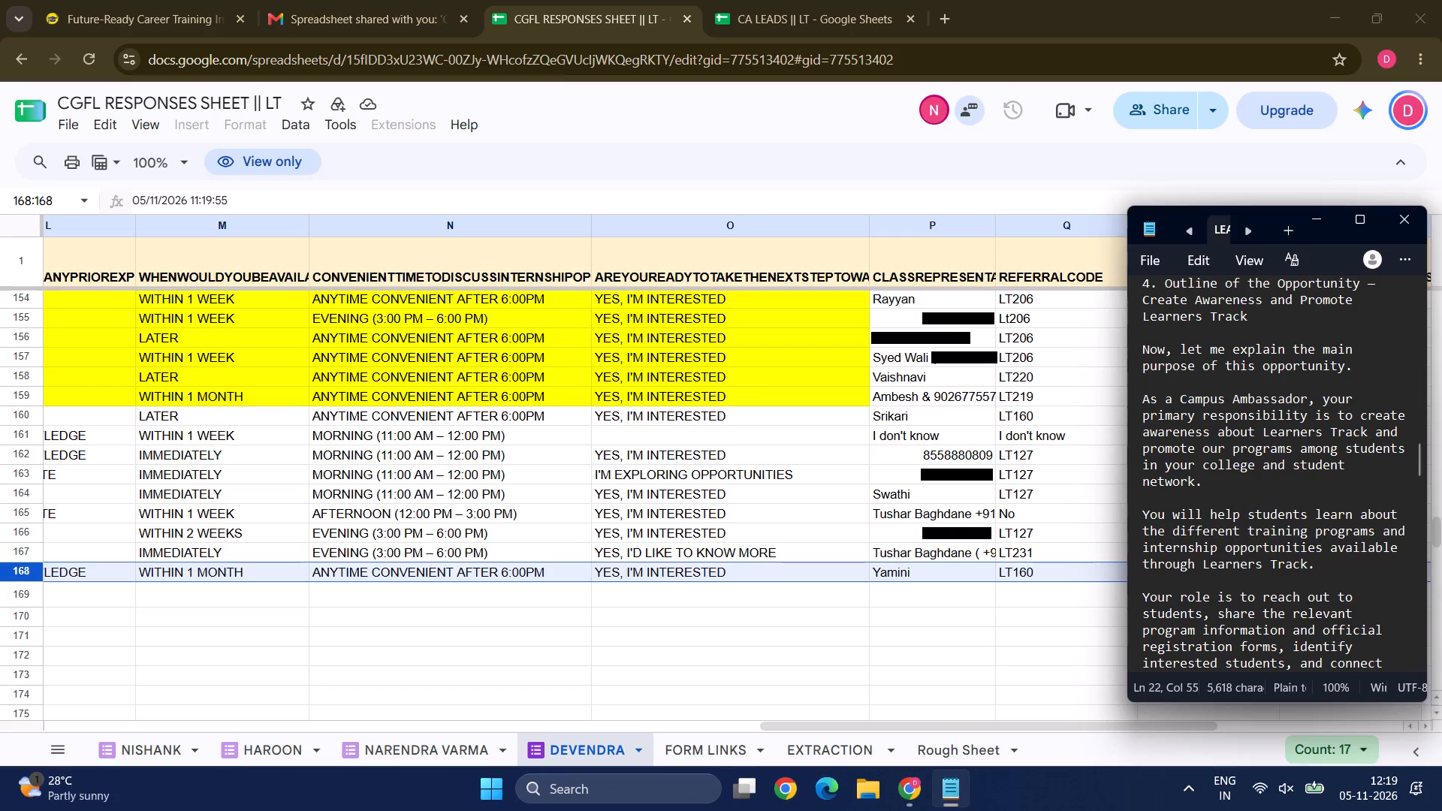
Recheck the script's student profiling questions and return to the "About Learners Track" section.
scroll(1237, 595, "up", 2)
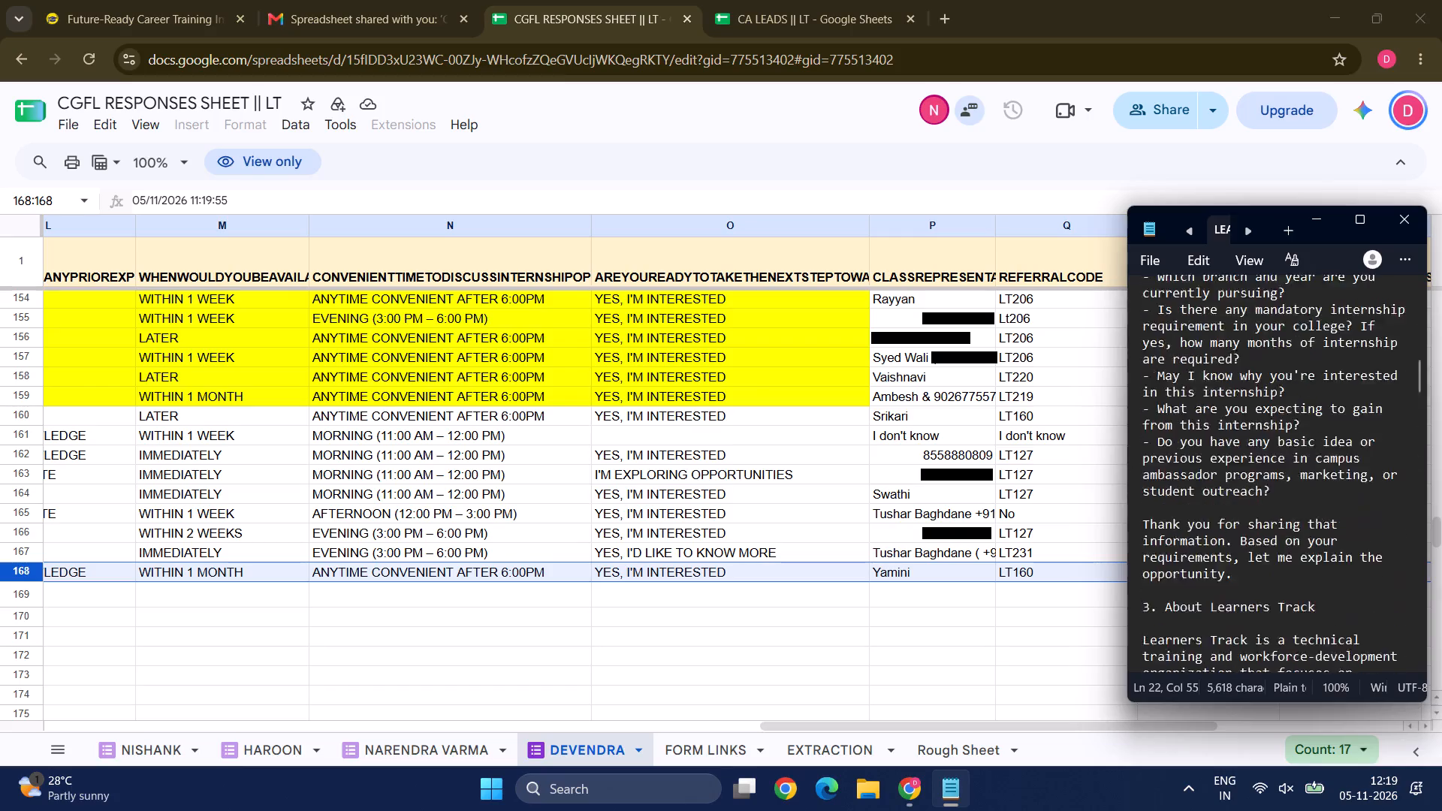
scroll(1237, 595, "down", 2)
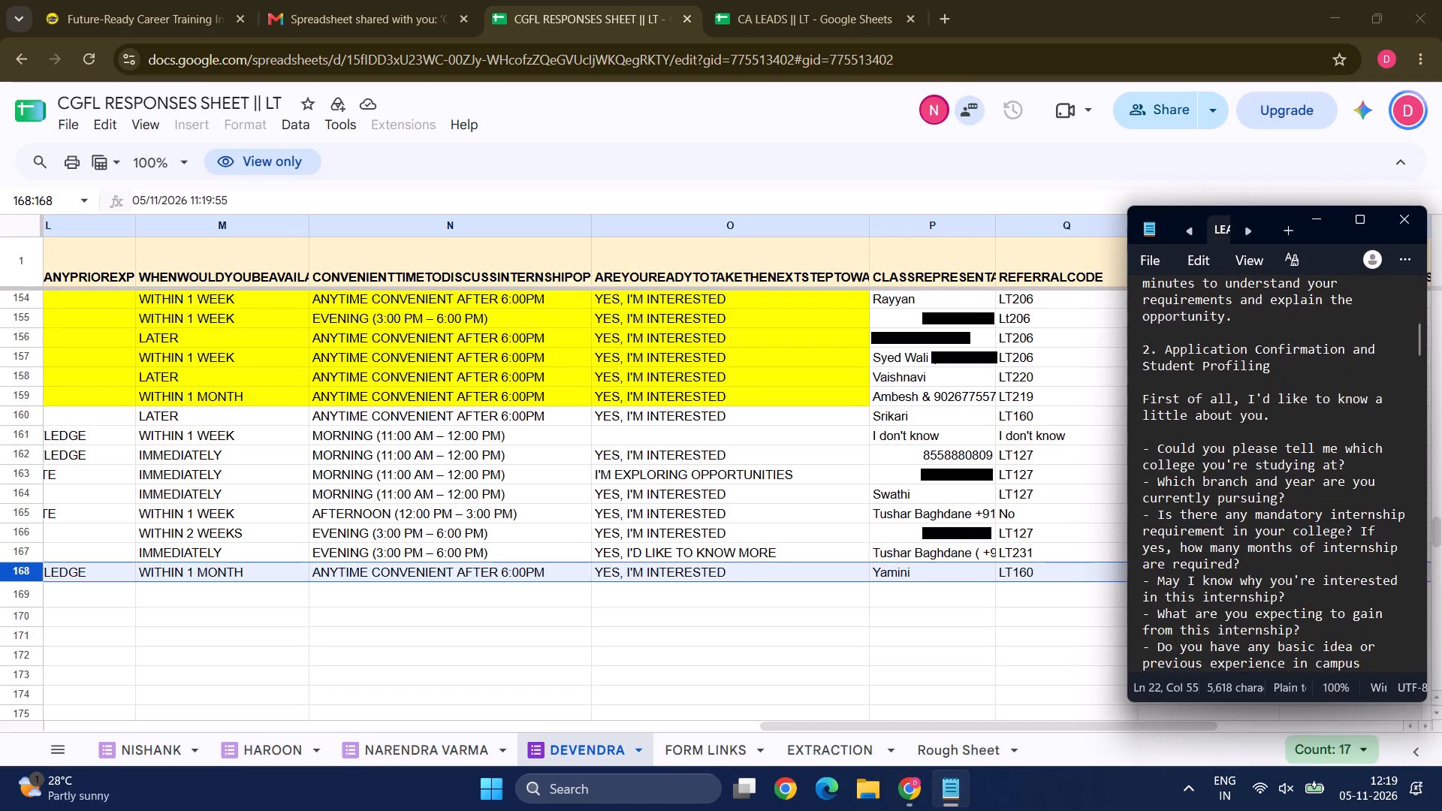
scroll(1237, 595, "down", 2)
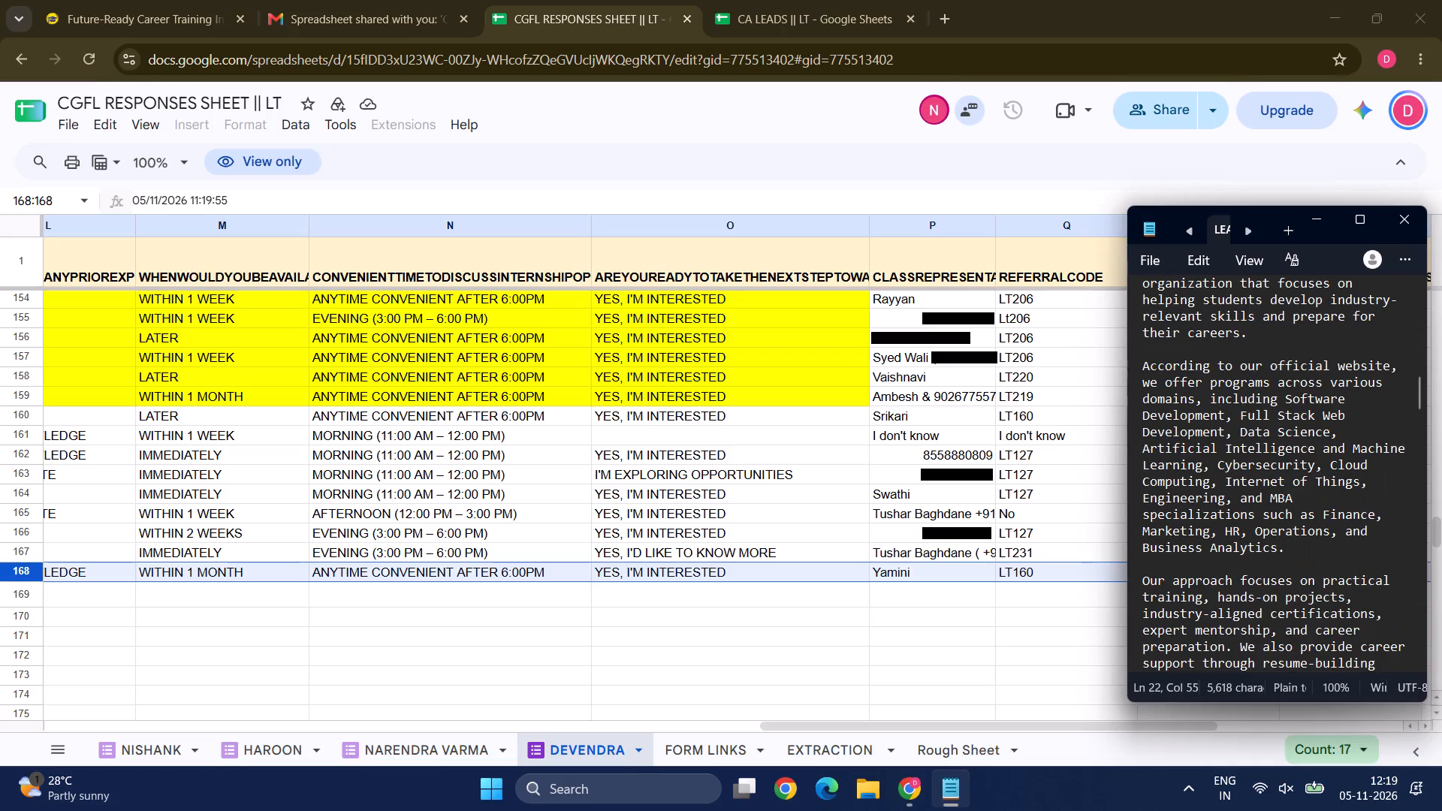
Check the latest applicant's name, contact and college details in row 168 of the DEVENDRA responses sheet.
scroll(1237, 595, "right", 4)
scroll(719, 529, "right", 11)
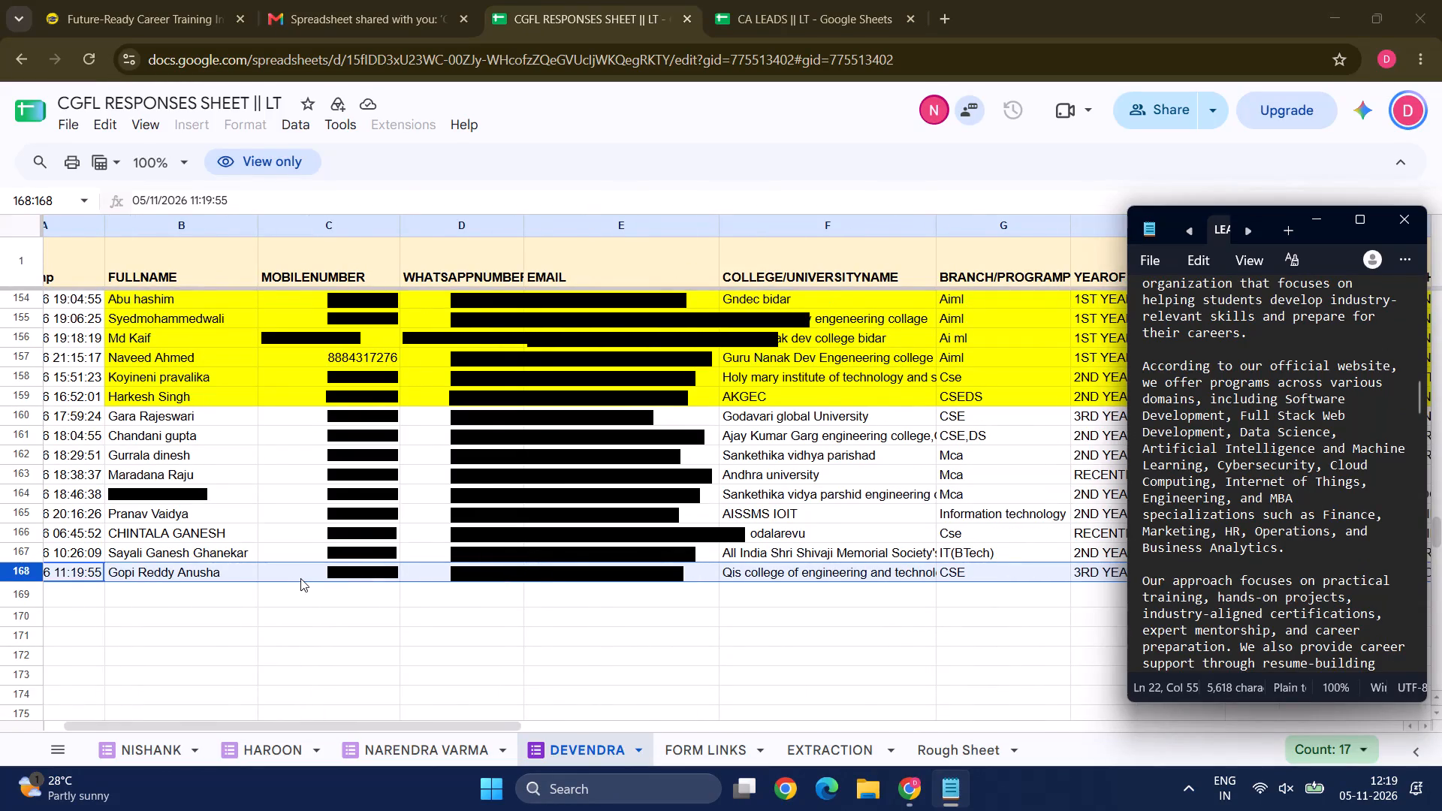
Copy the applicant's full name from row 167 of the DEVENDRA responses sheet.
scroll(261, 580, "left", 14)
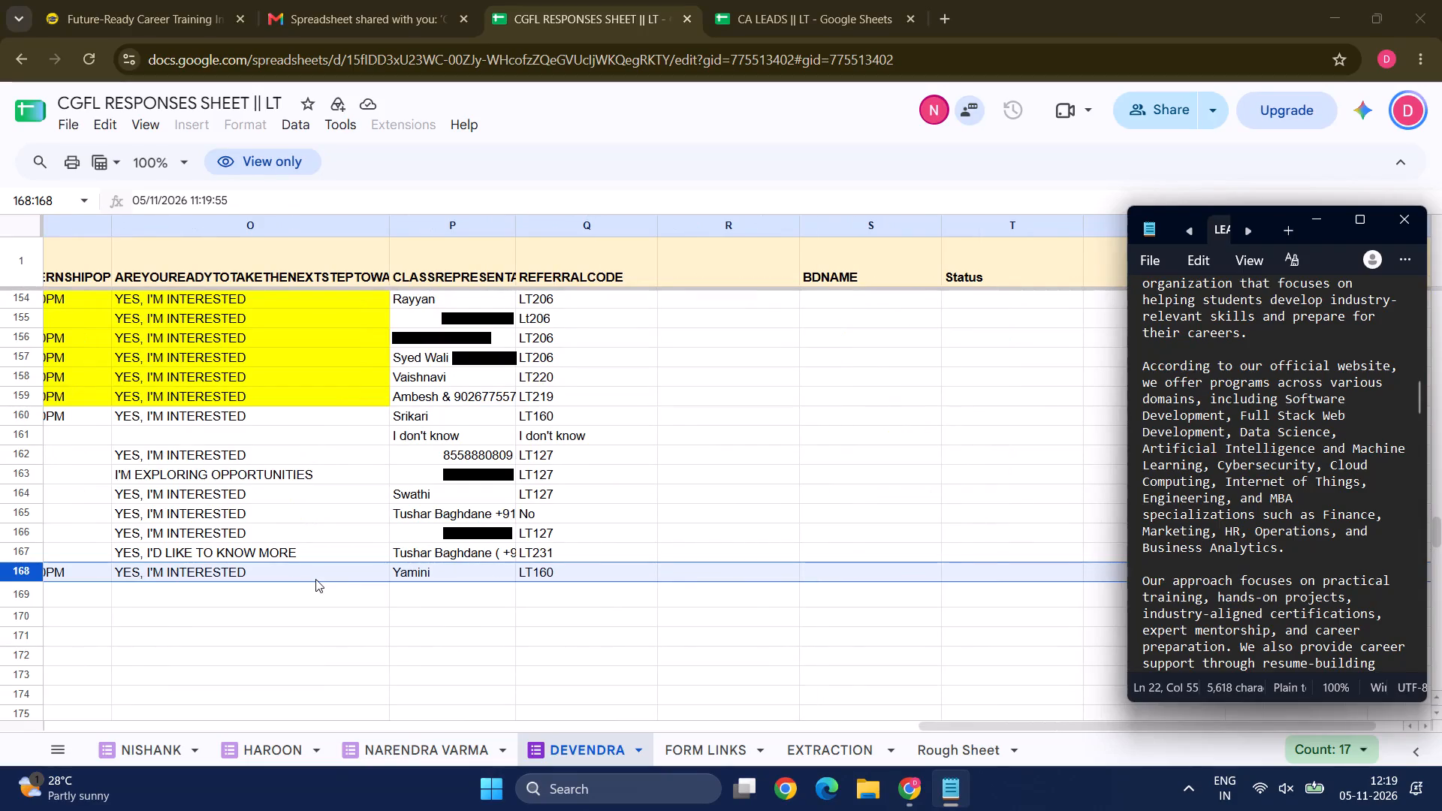
scroll(315, 579, "right", 13)
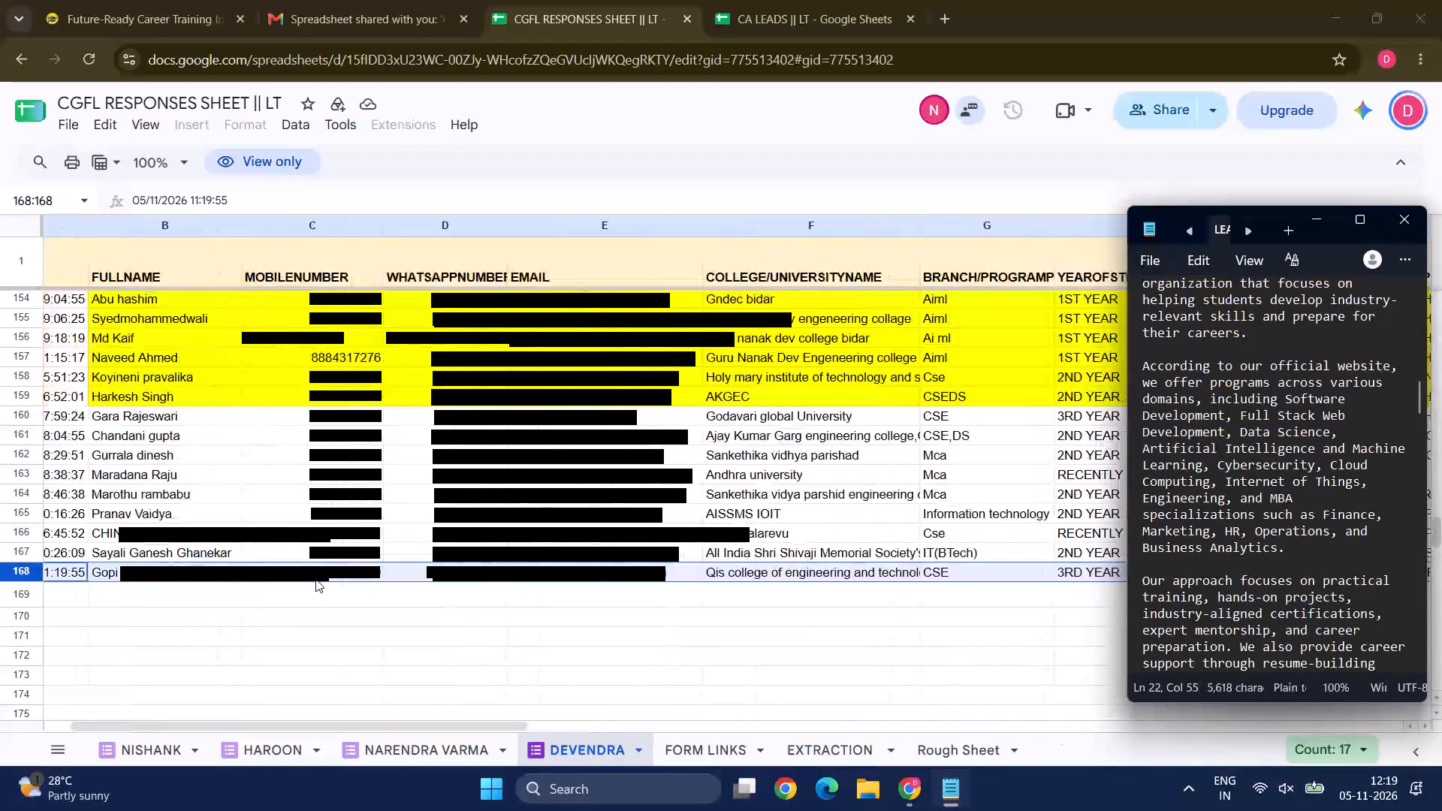
scroll(315, 579, "right", 1)
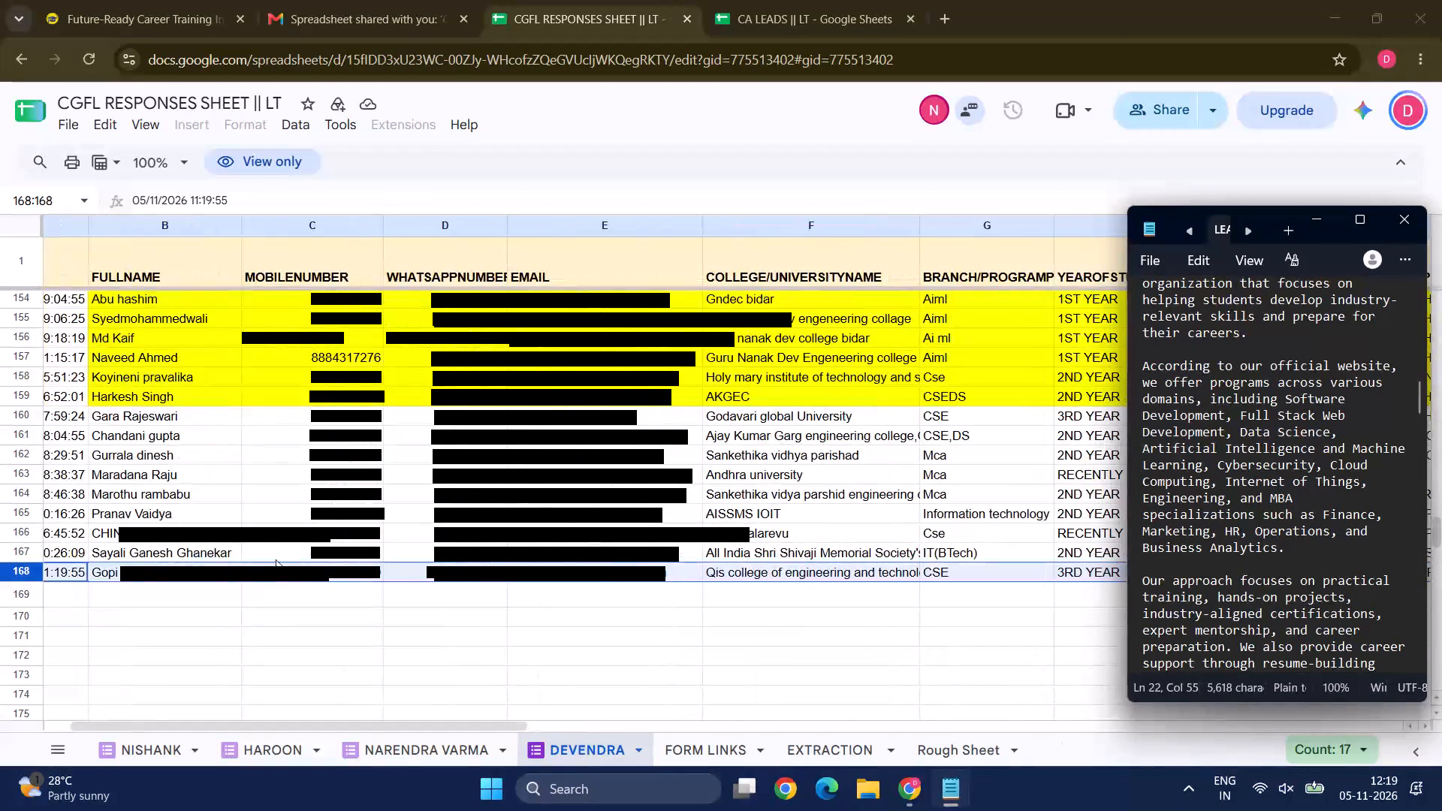
left_click(225, 556)
triple_click(225, 556)
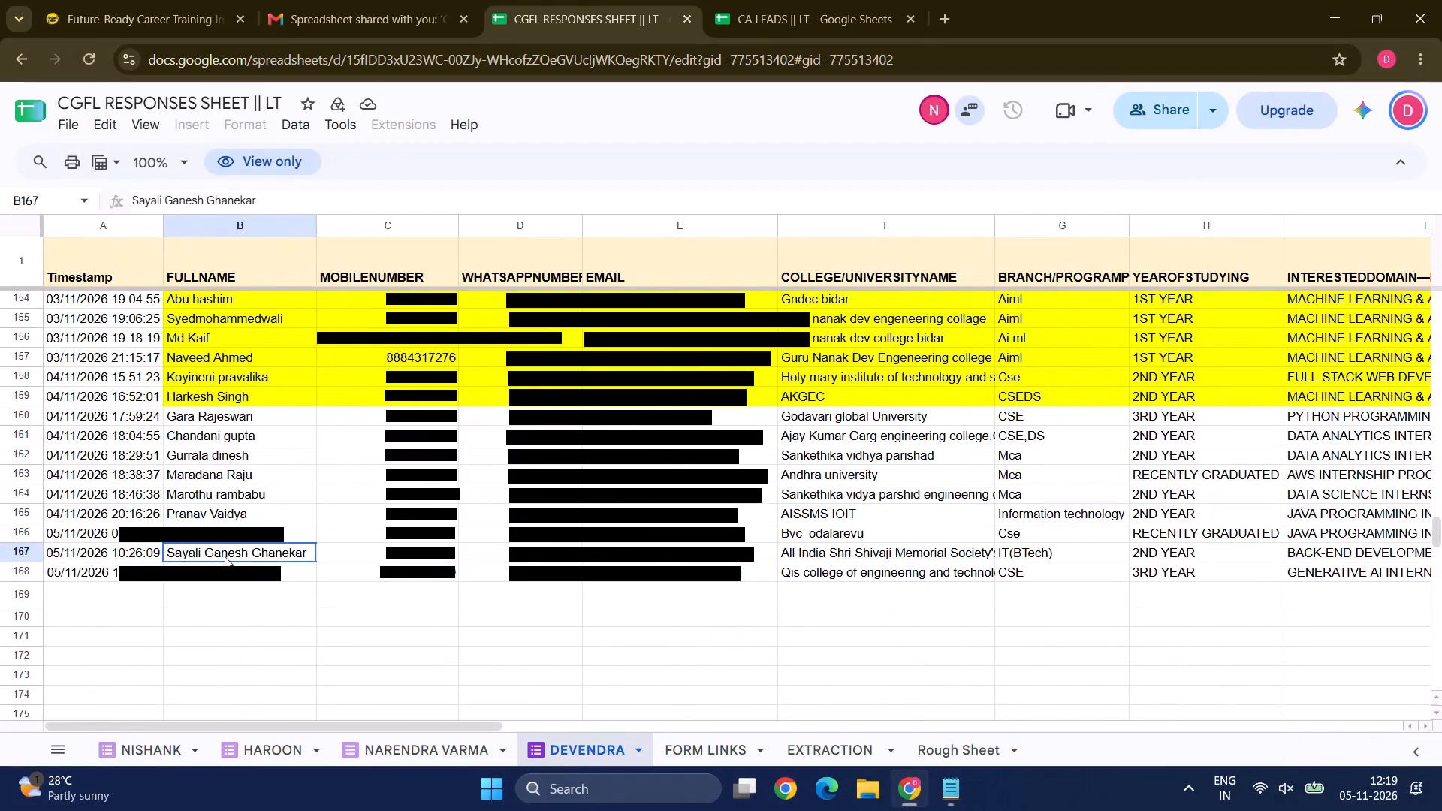
key("ctrl+c")
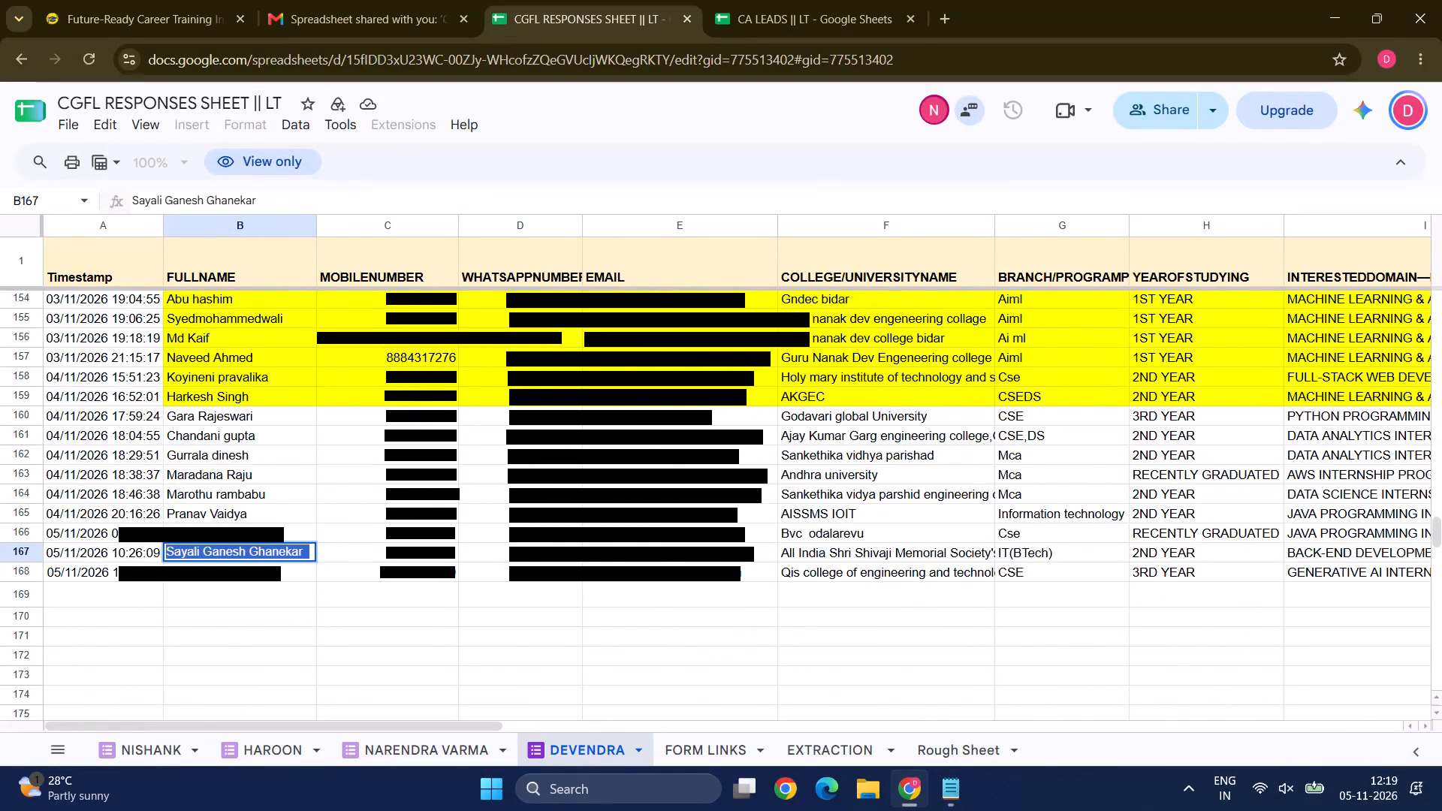
Open WhatsApp Web in a new browser tab.
left_click(936, 26)
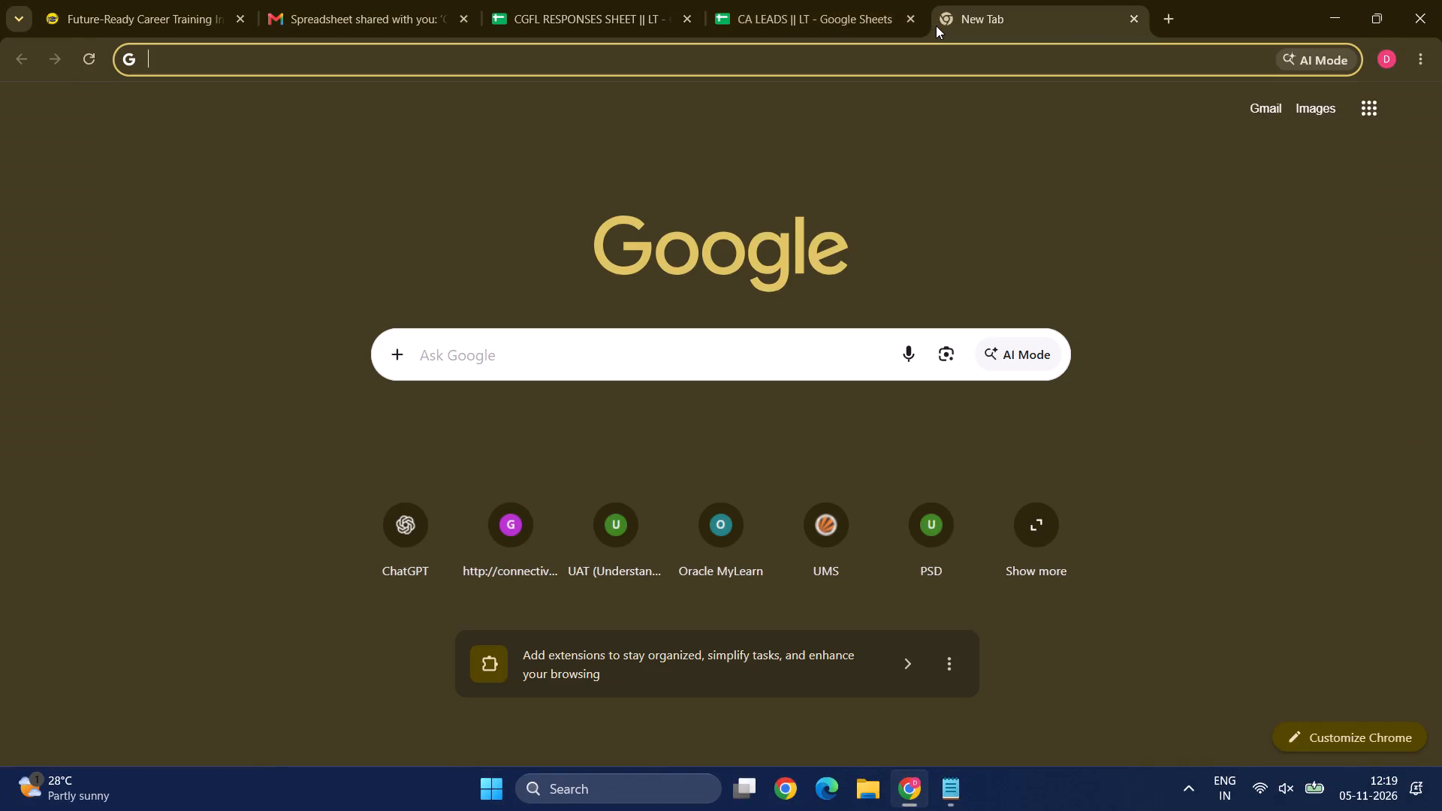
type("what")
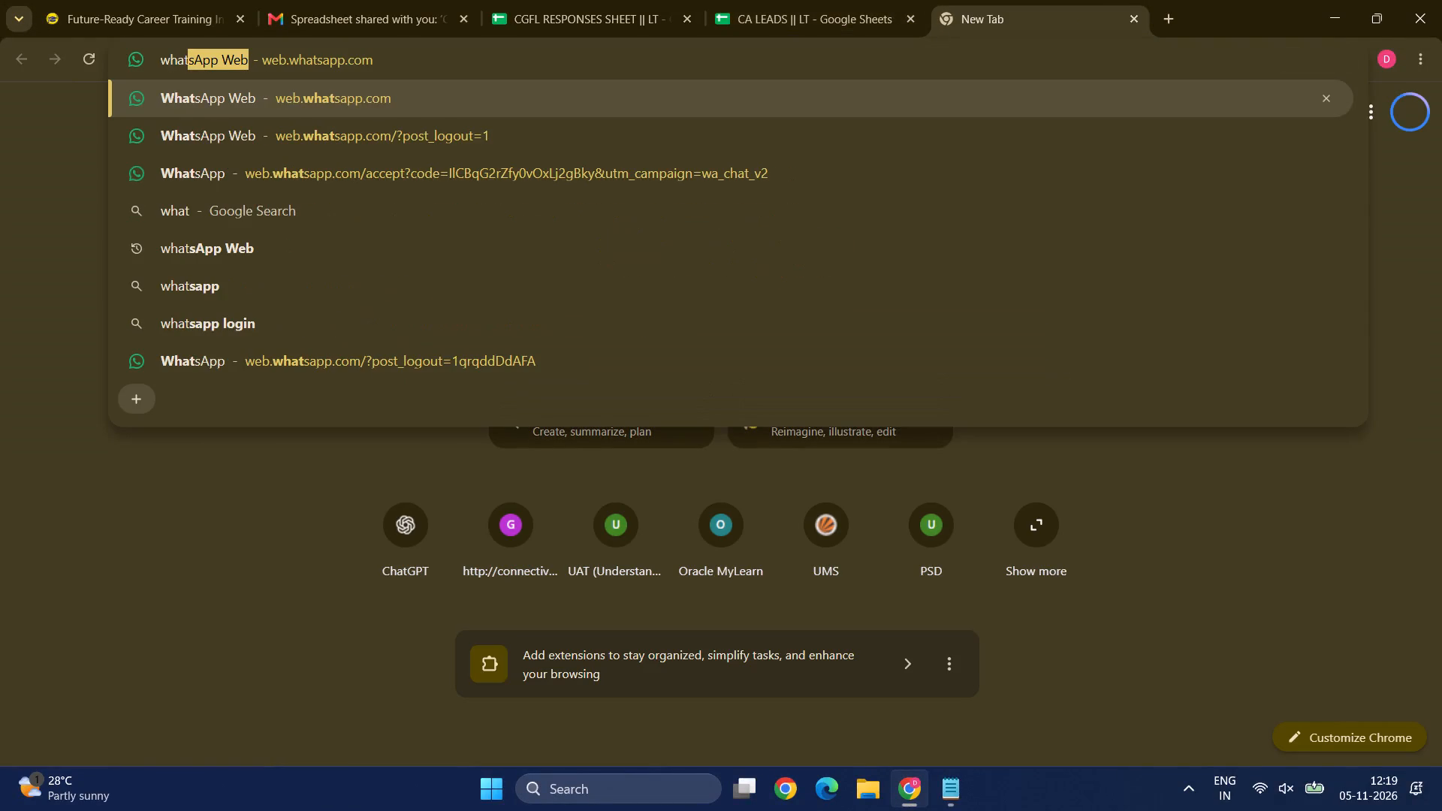
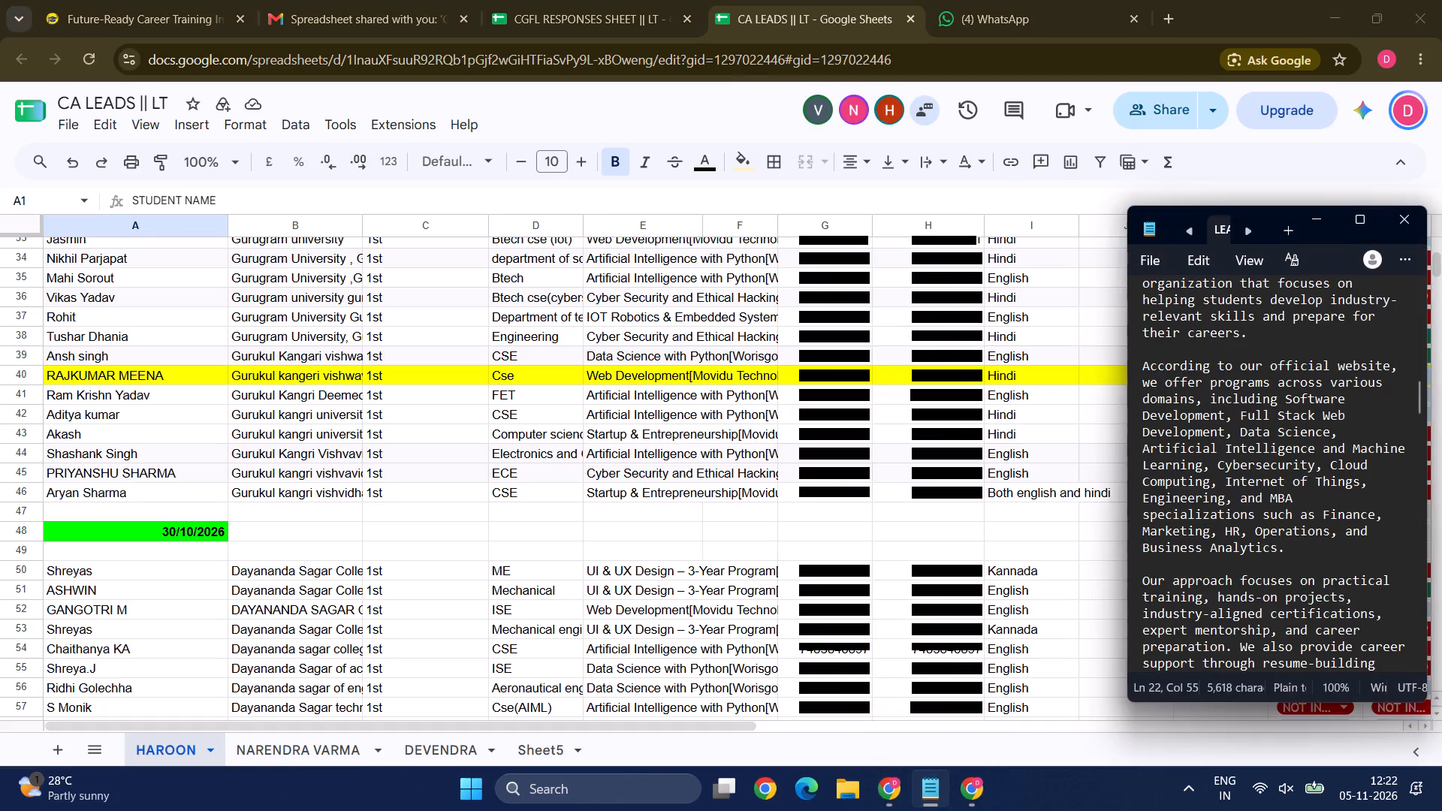
Enlarge the calling script to fill the screen and return to section 1, "Introduction and Availability".
left_click(1362, 228)
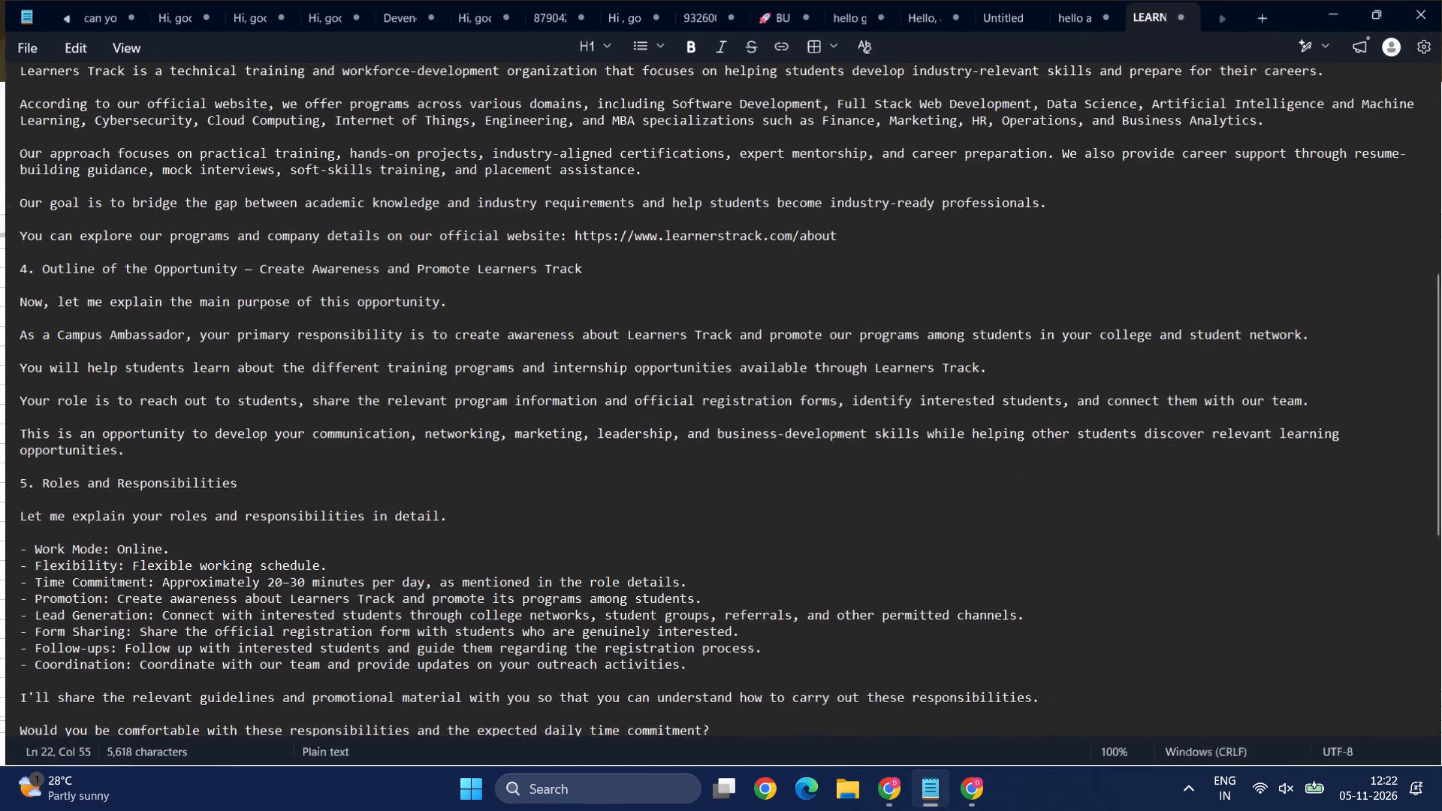
scroll(674, 442, "up", 20)
scroll(674, 442, "up", 1)
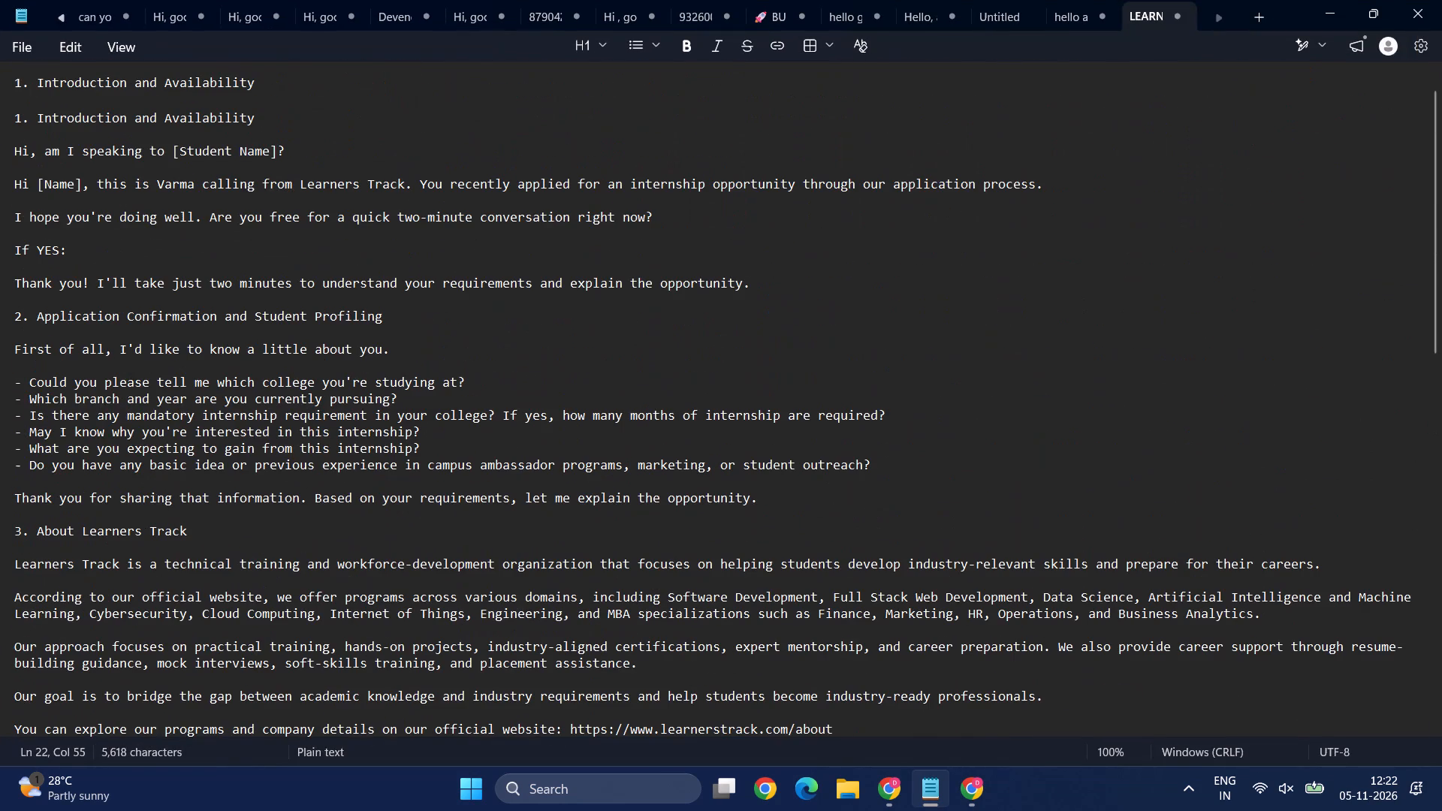
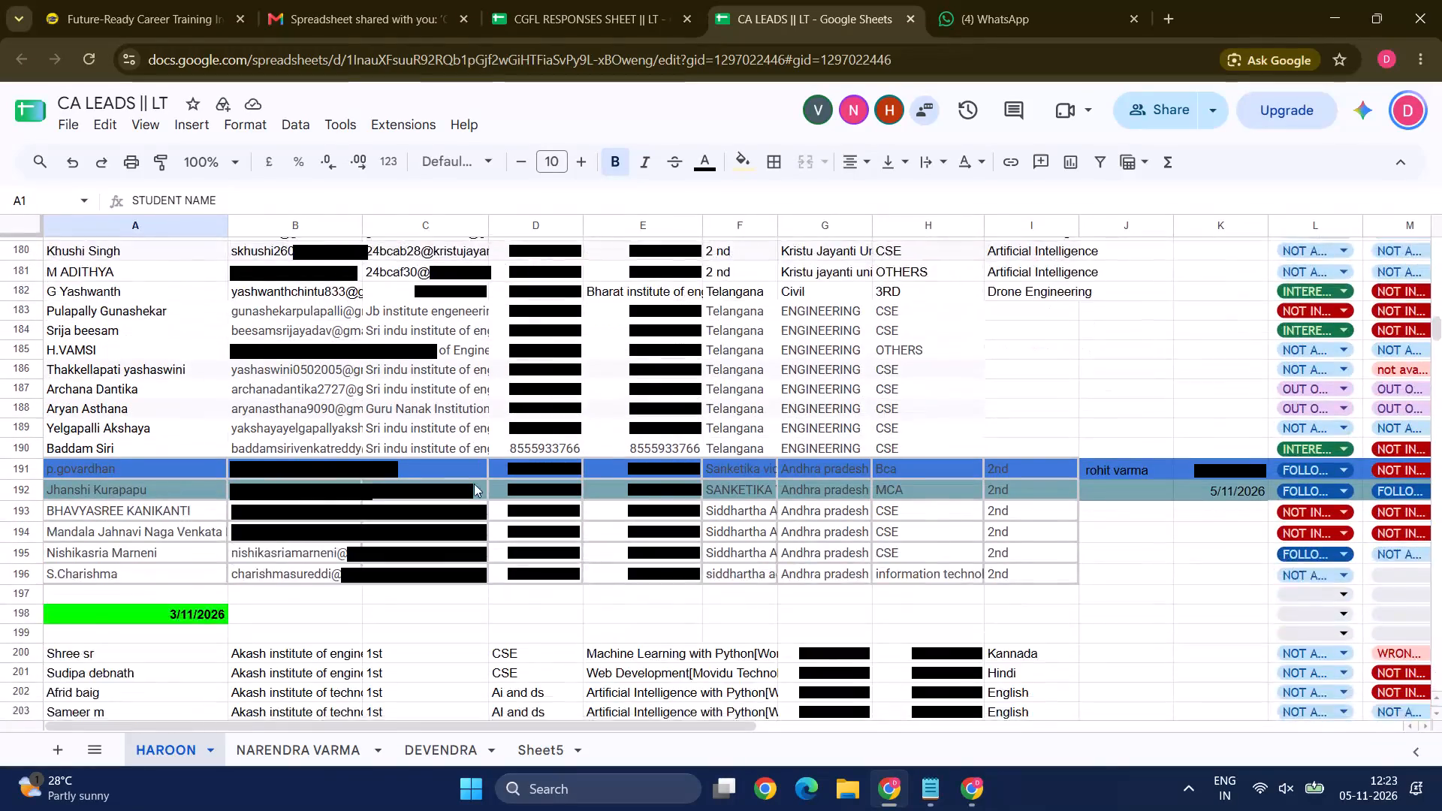
In the CA LEADS spreadsheet, open the DEVENDRA sheet and select row 271, the first lead under the 5/11/2026 date heading.
left_click(437, 749)
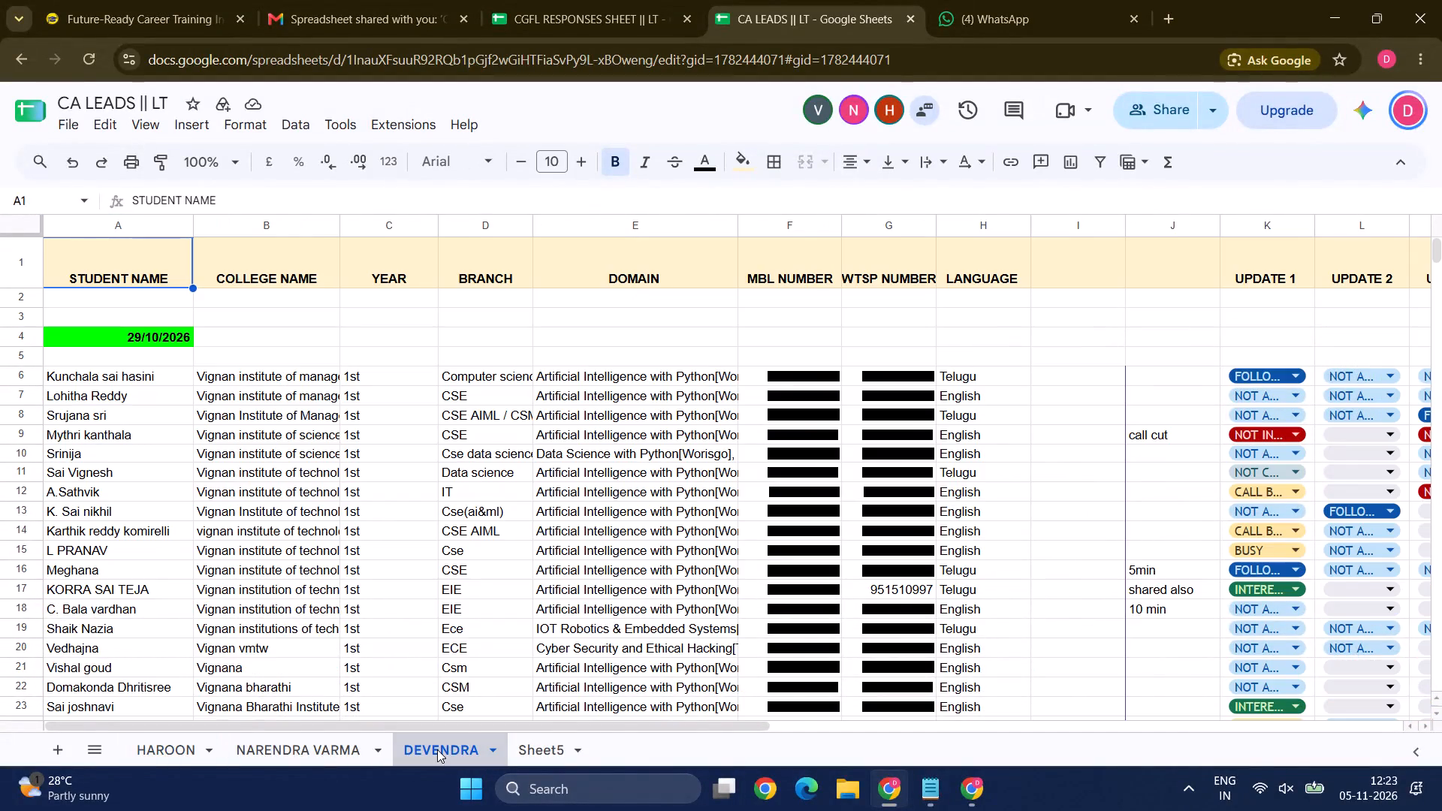
scroll(424, 421, "down", 4)
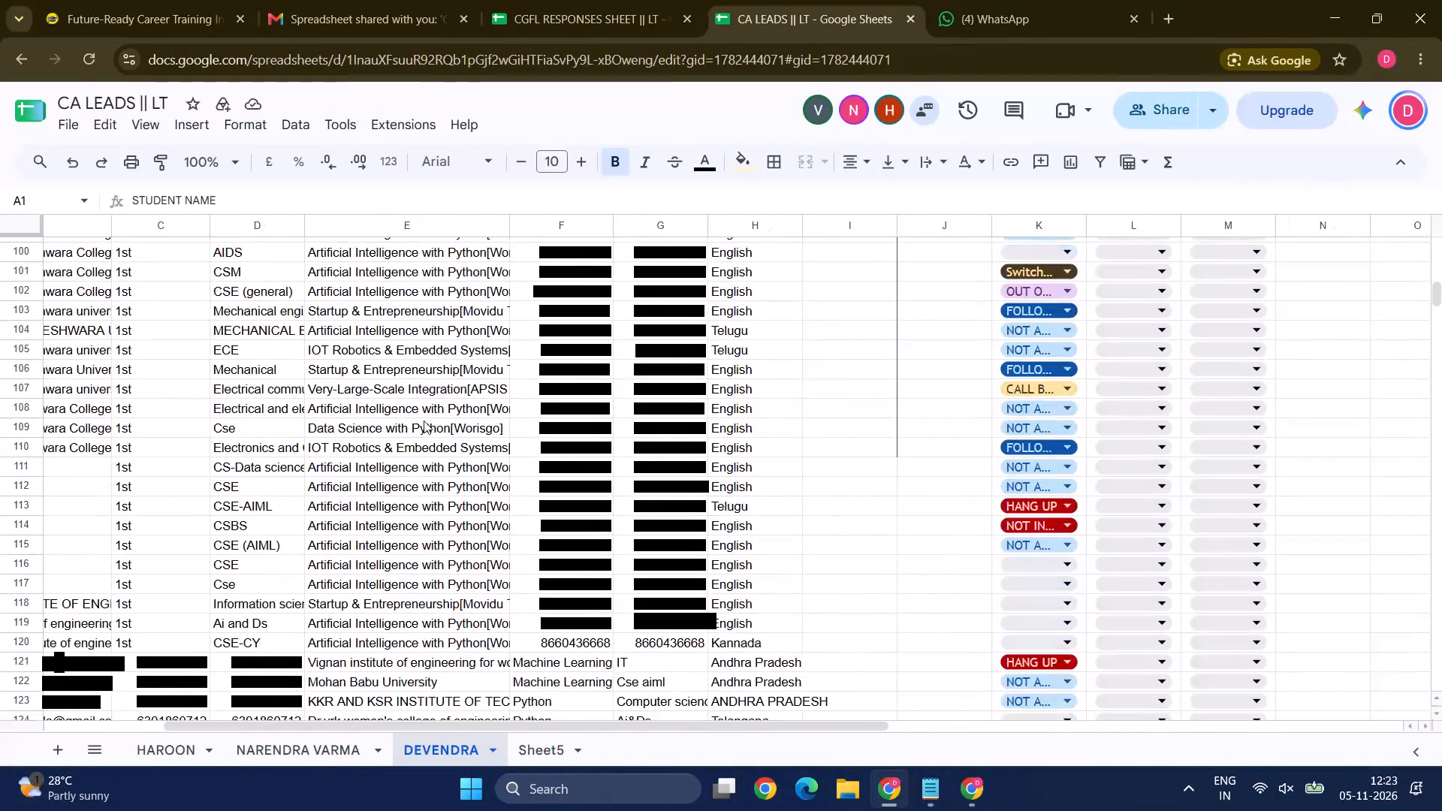
scroll(424, 421, "down", 5)
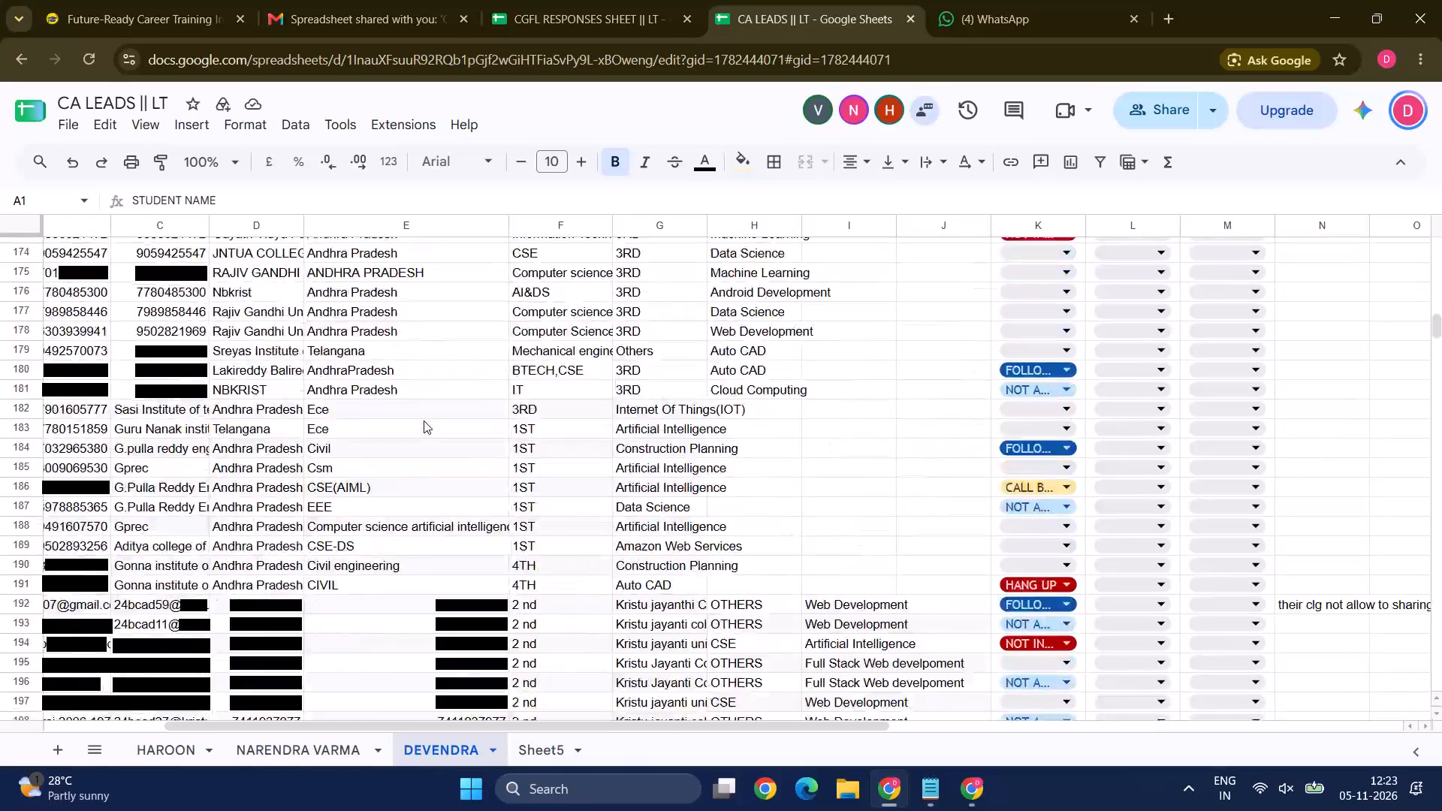
scroll(336, 150, "down", 2)
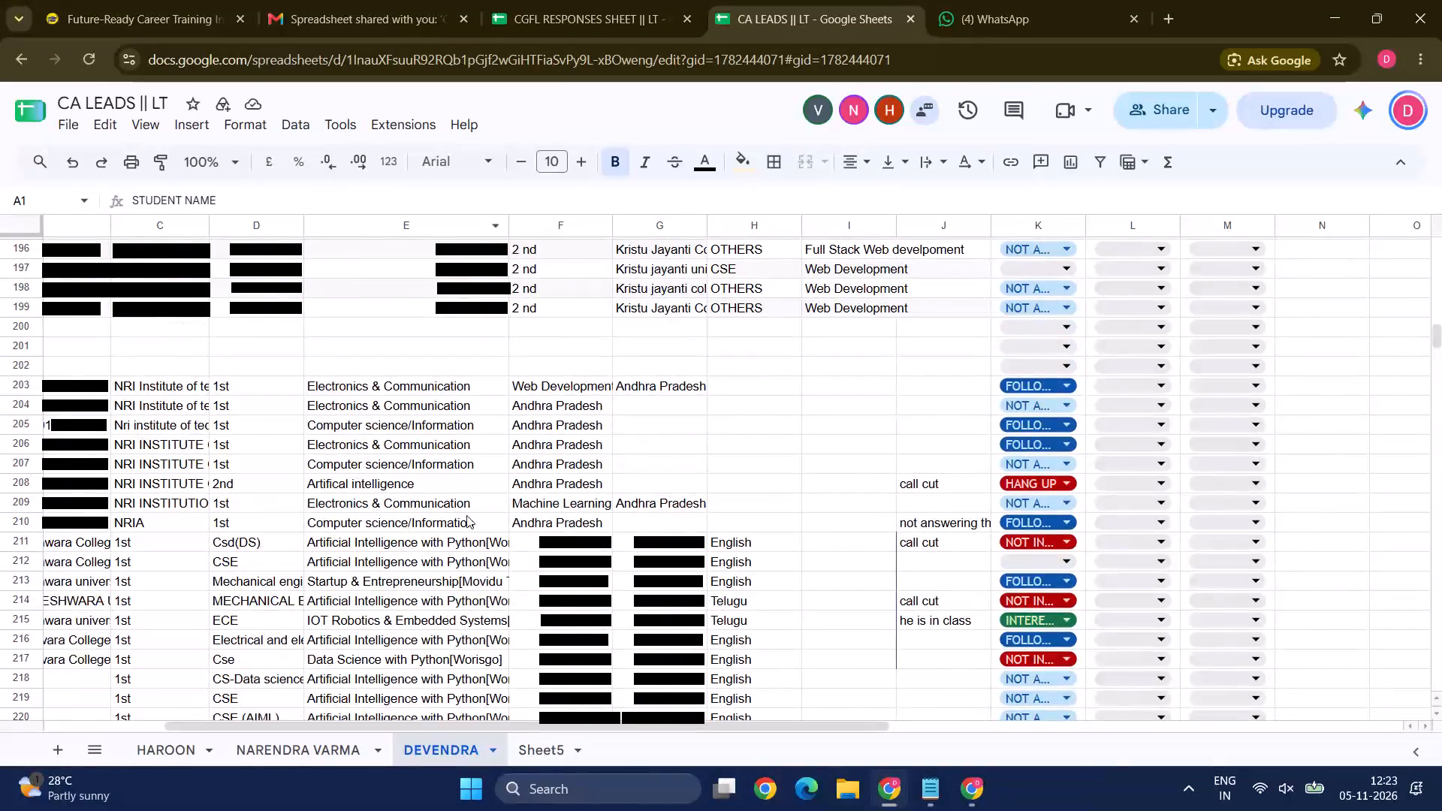
scroll(466, 515, "down", 5)
scroll(466, 515, "up", 3)
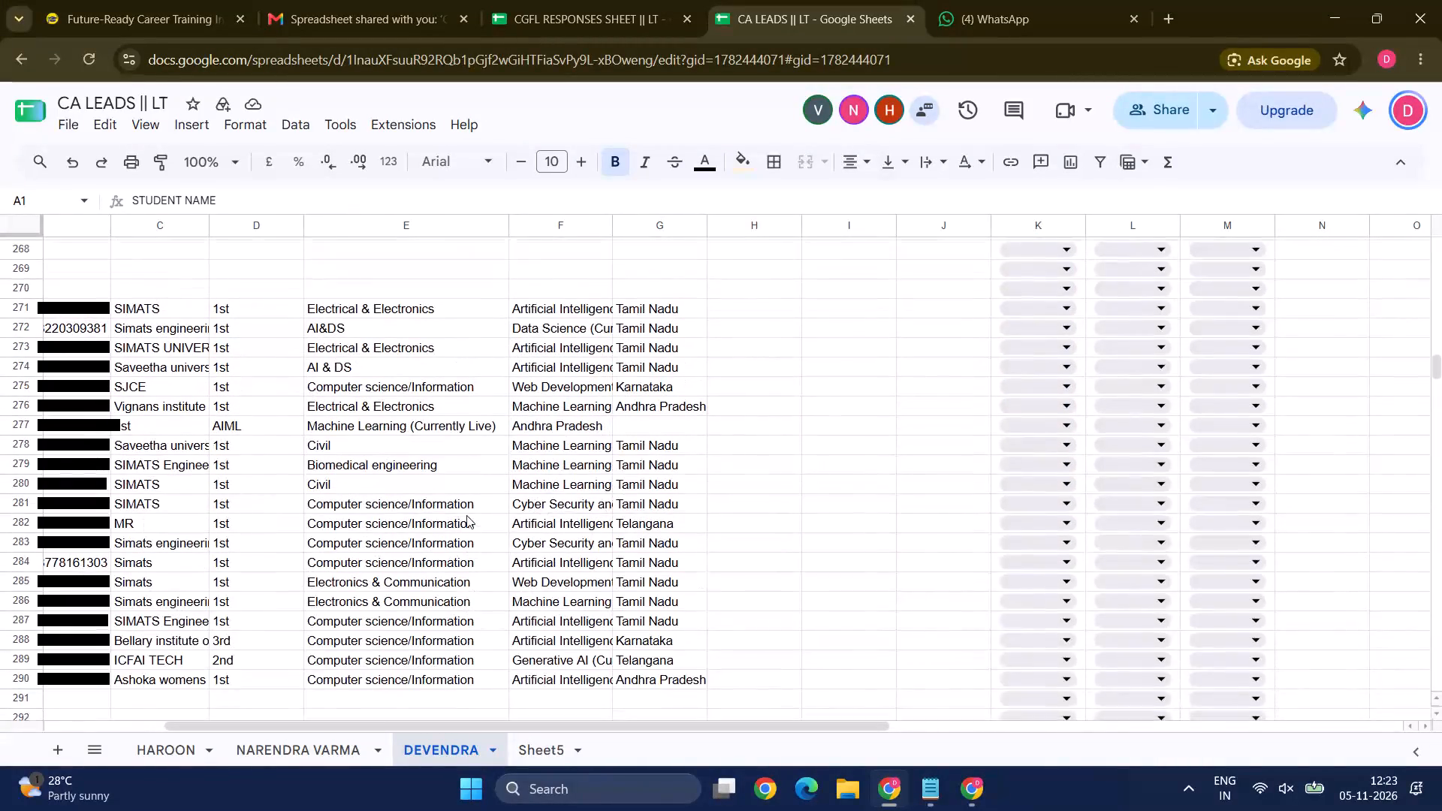
scroll(466, 515, "right", 3)
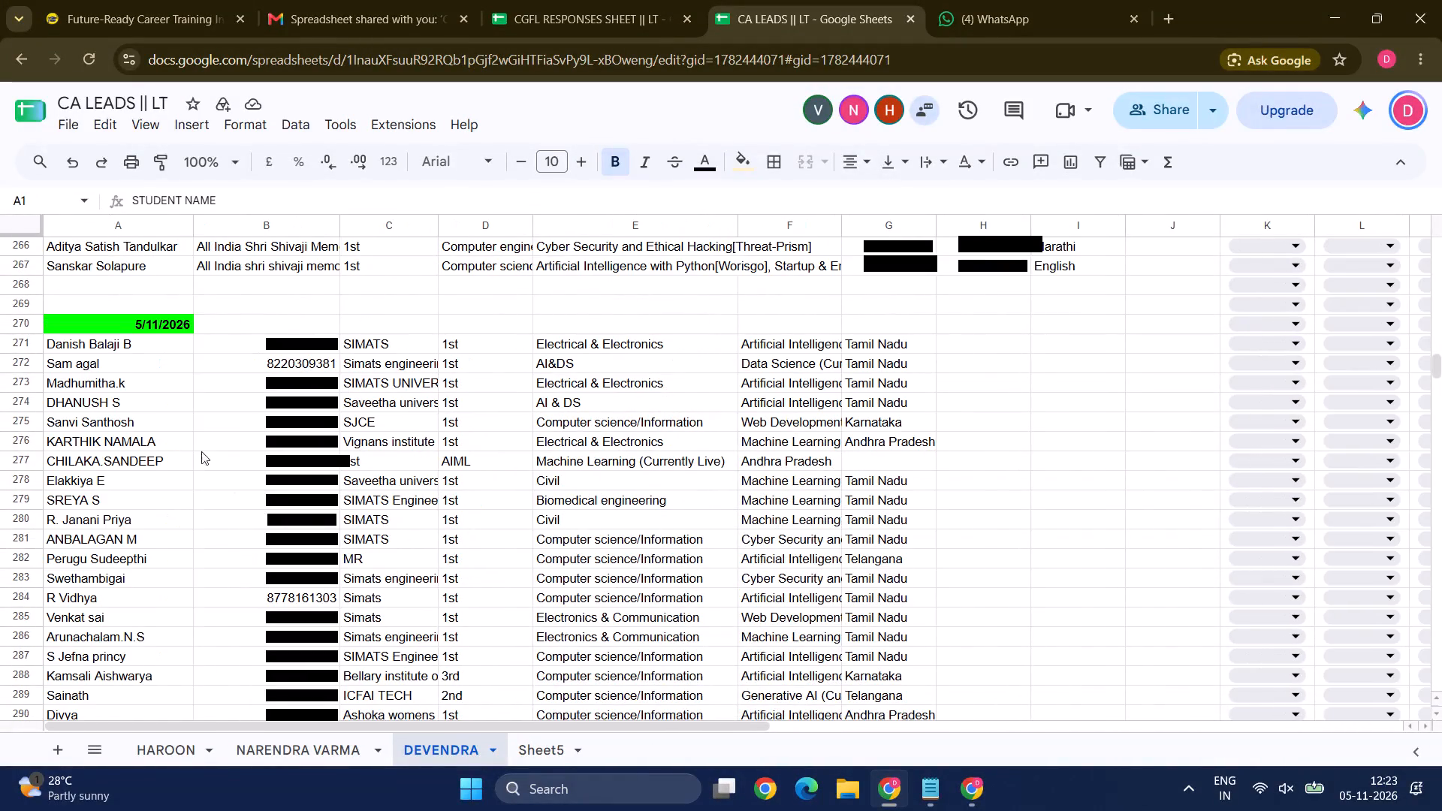
left_click(33, 346)
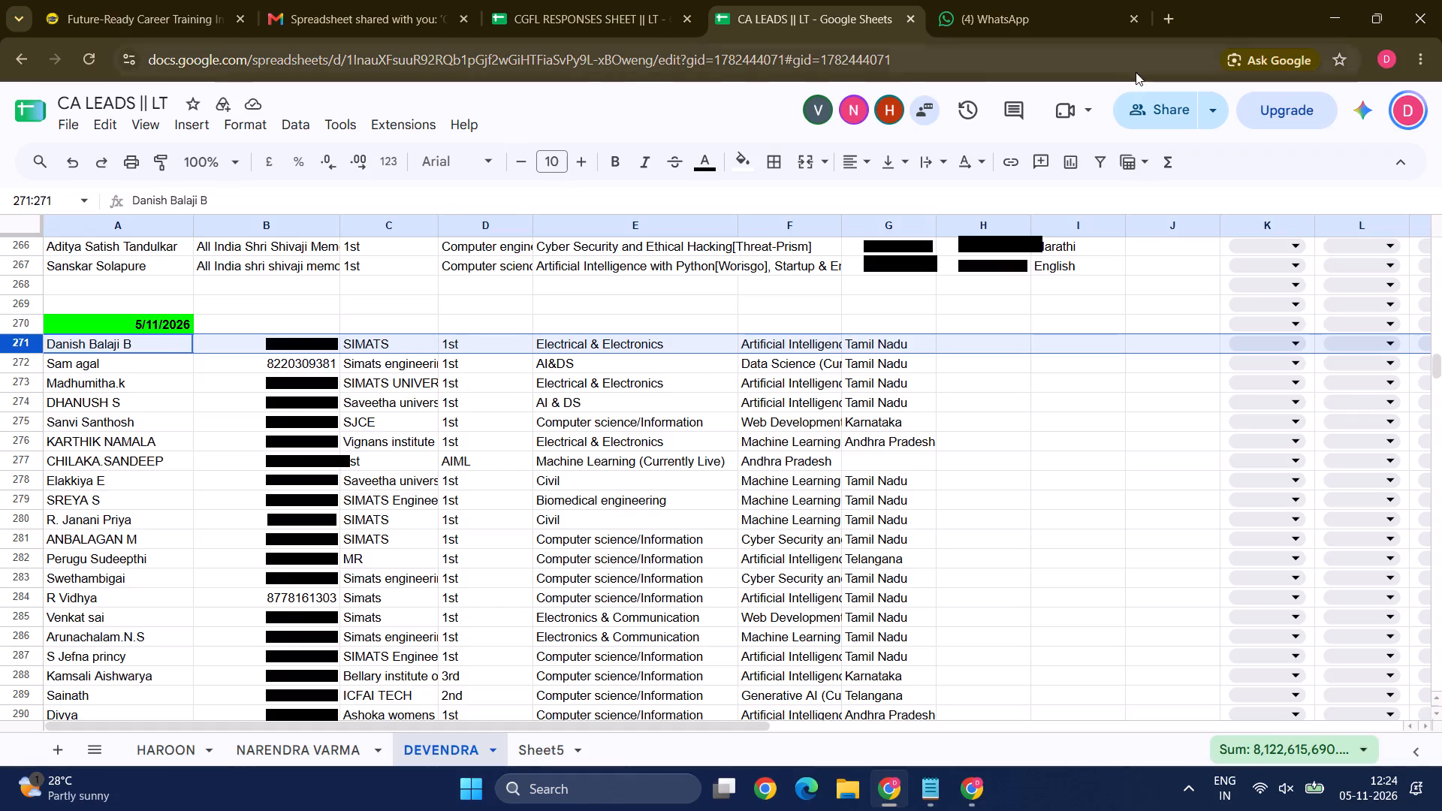
Search Google in a new tab for "simats engineering" and its full form, and return to the CA LEADS sheet.
left_click(1169, 27)
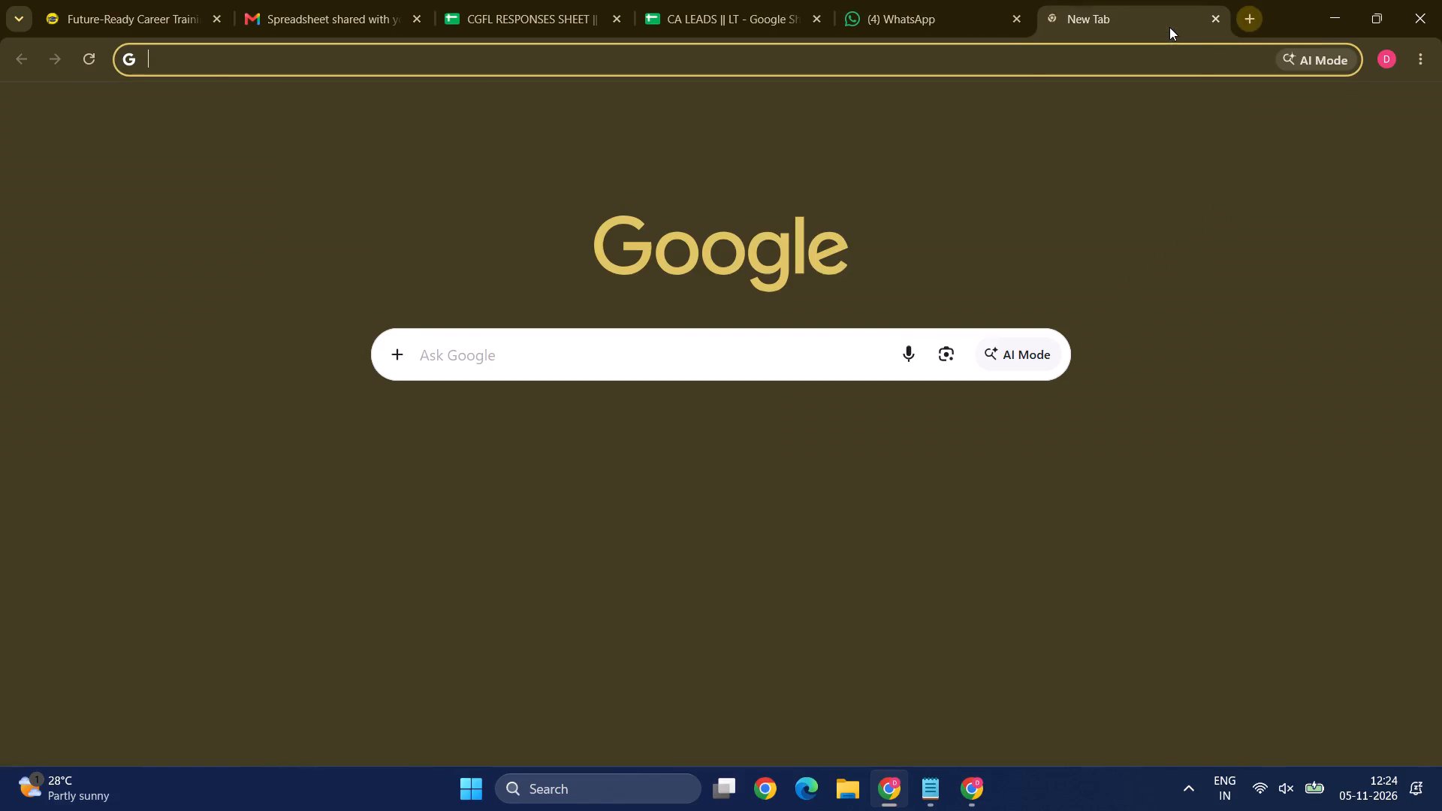
type("sim")
type("ats")
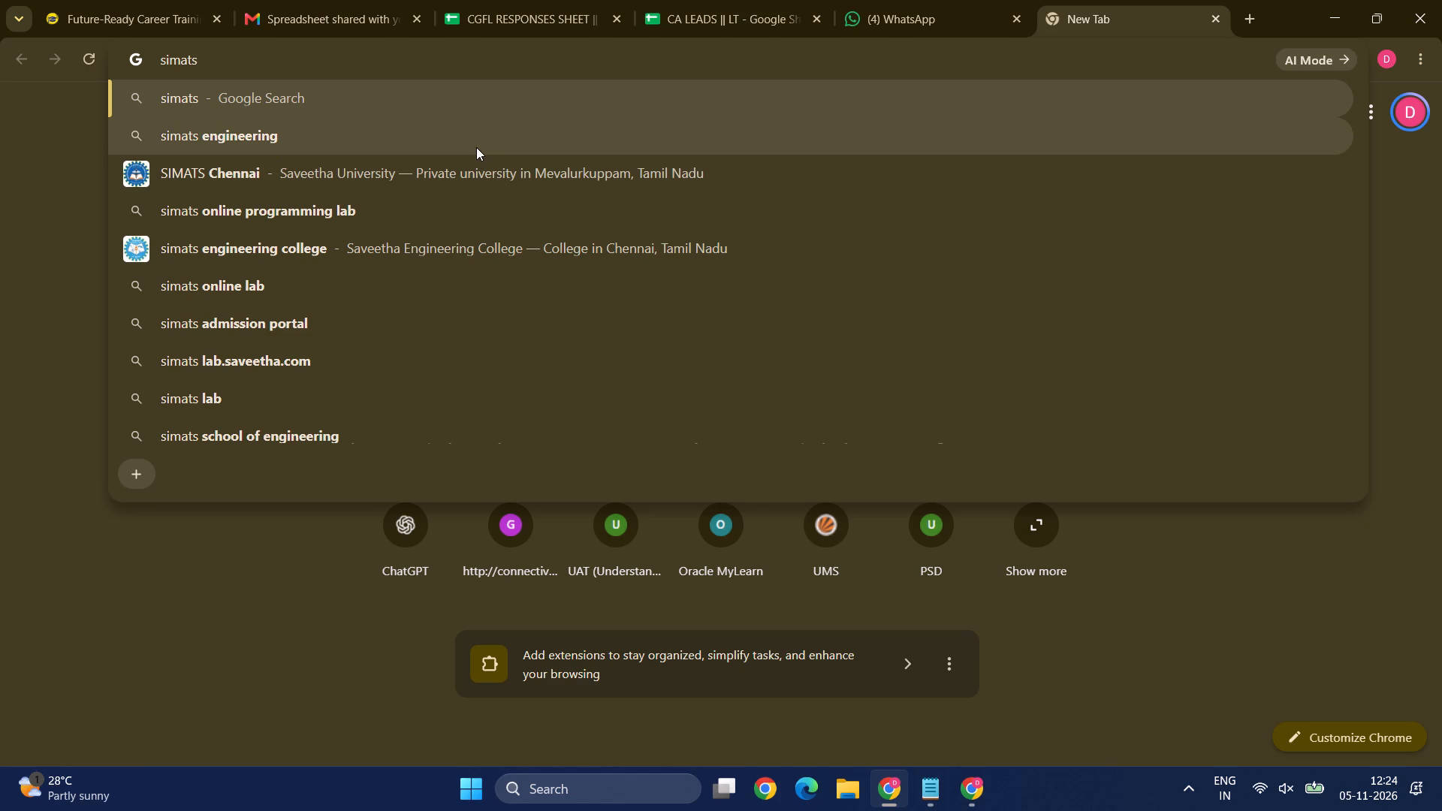
left_click(235, 149)
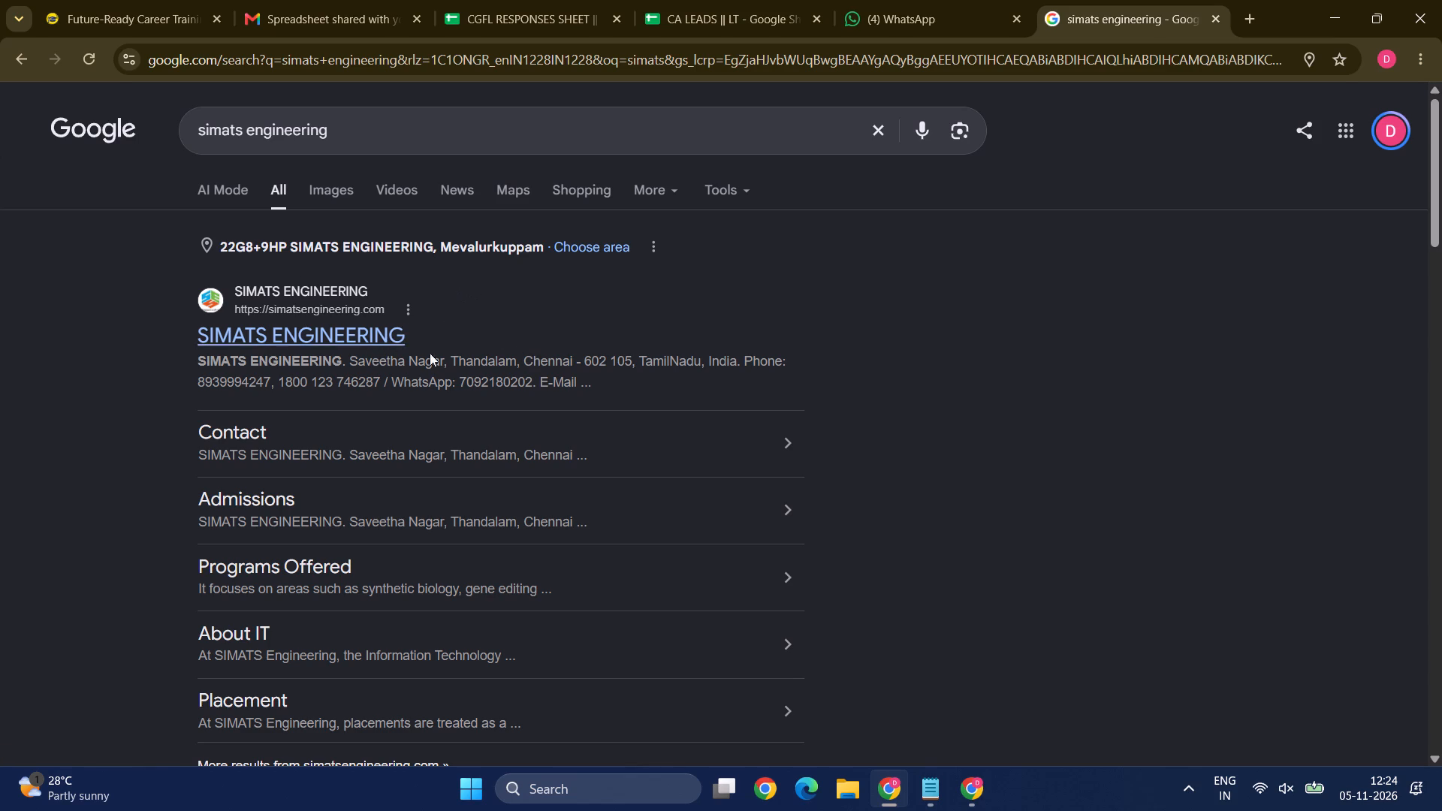
left_click(471, 125)
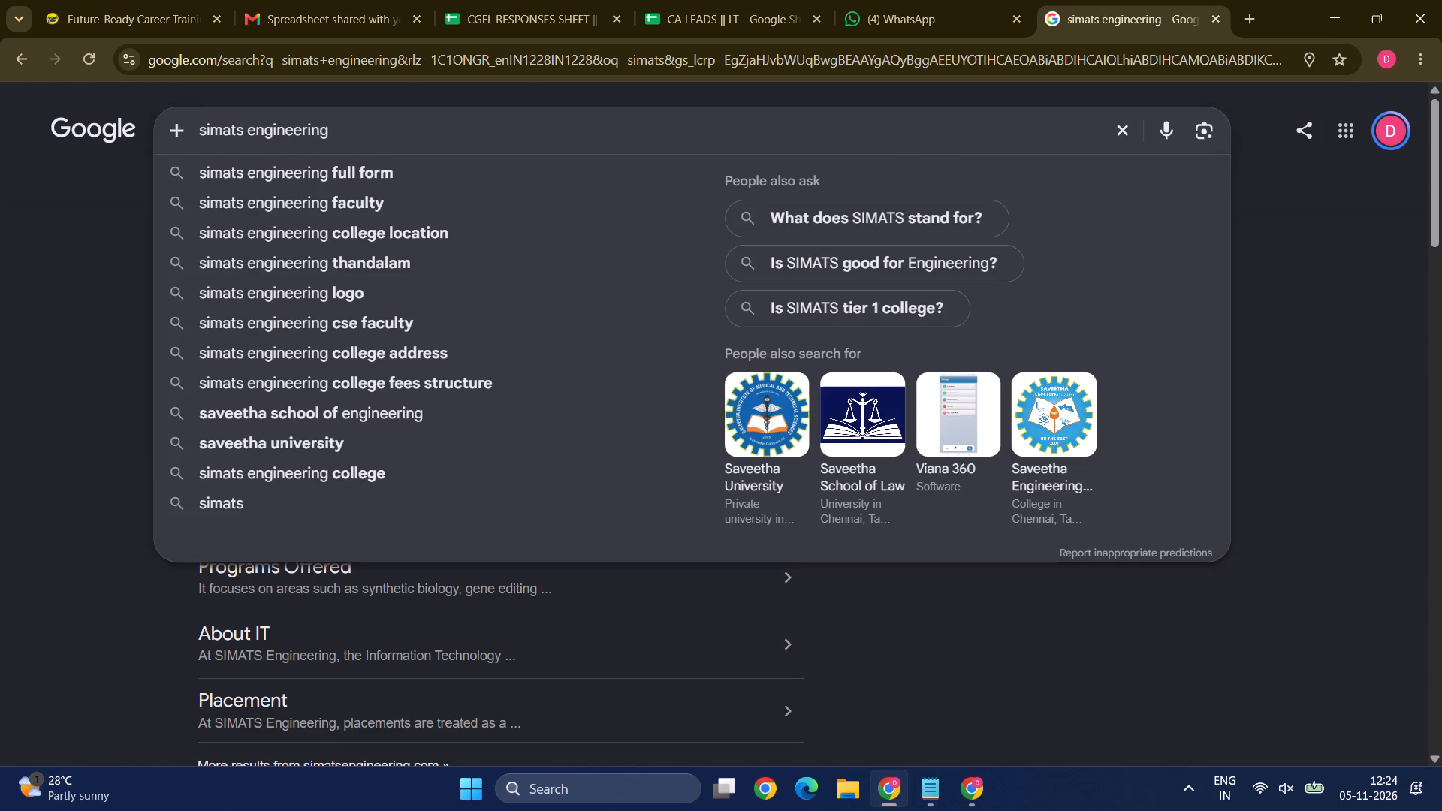
left_click(441, 174)
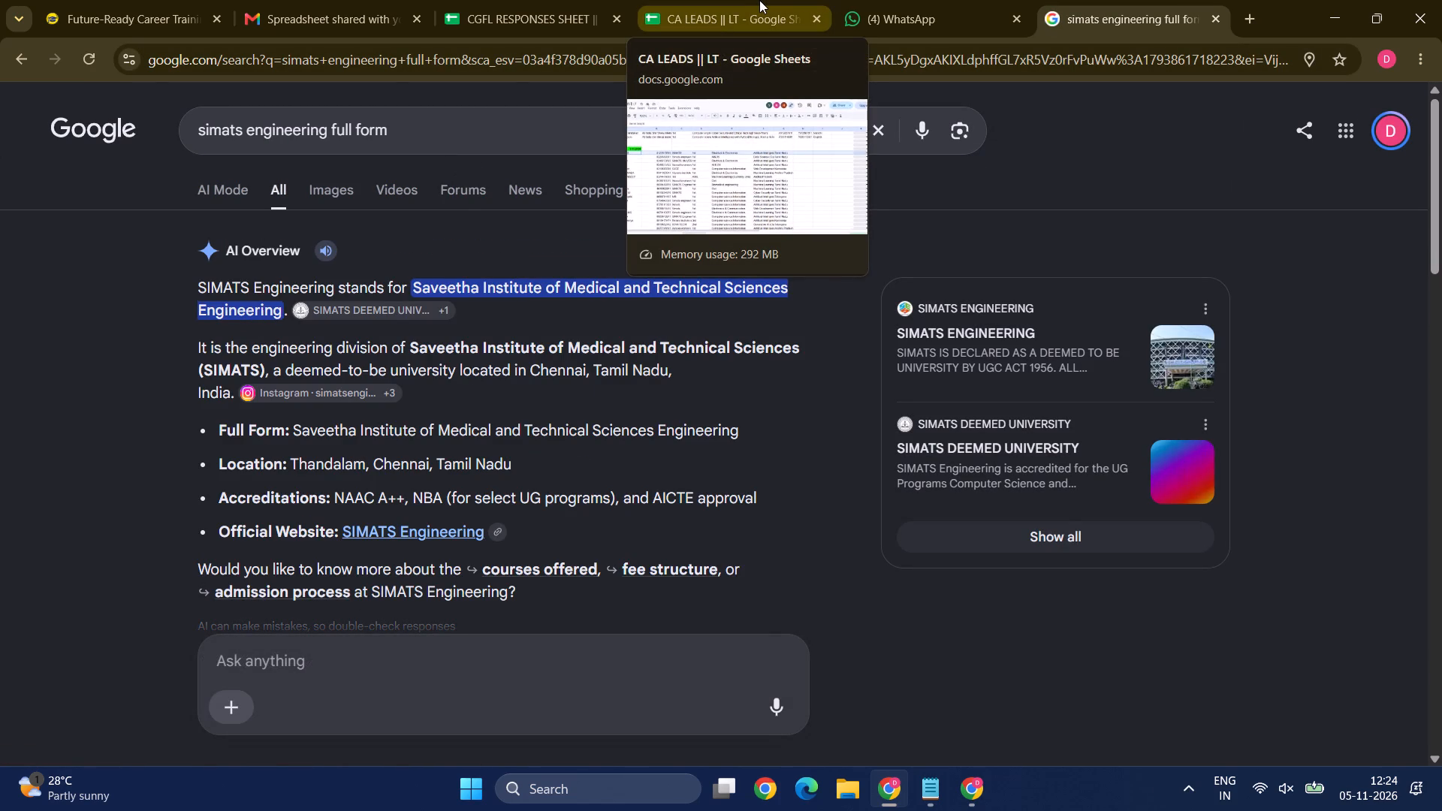
left_click(759, 0)
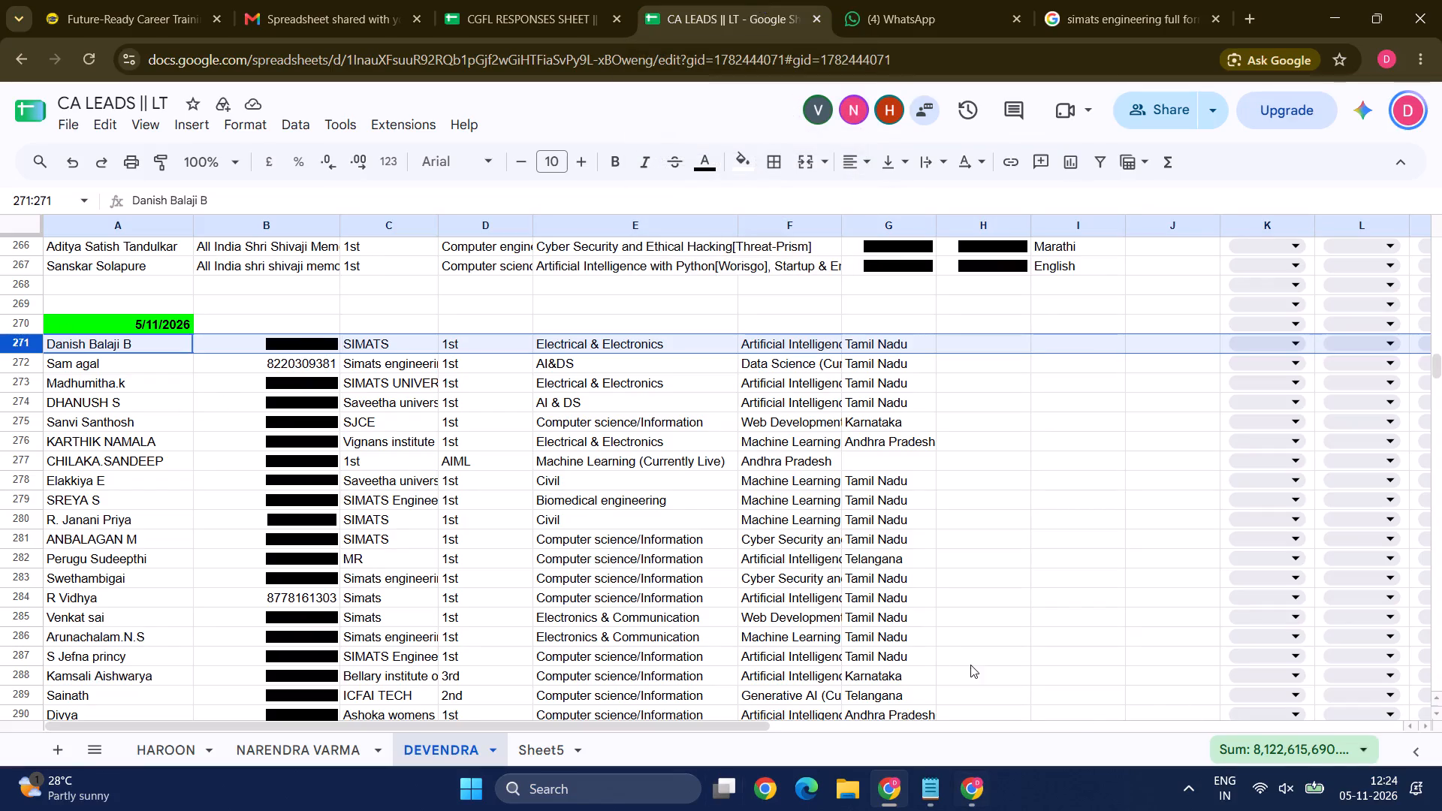
Switch to the Learners Track BDE calling script in Notepad.
left_click(928, 785)
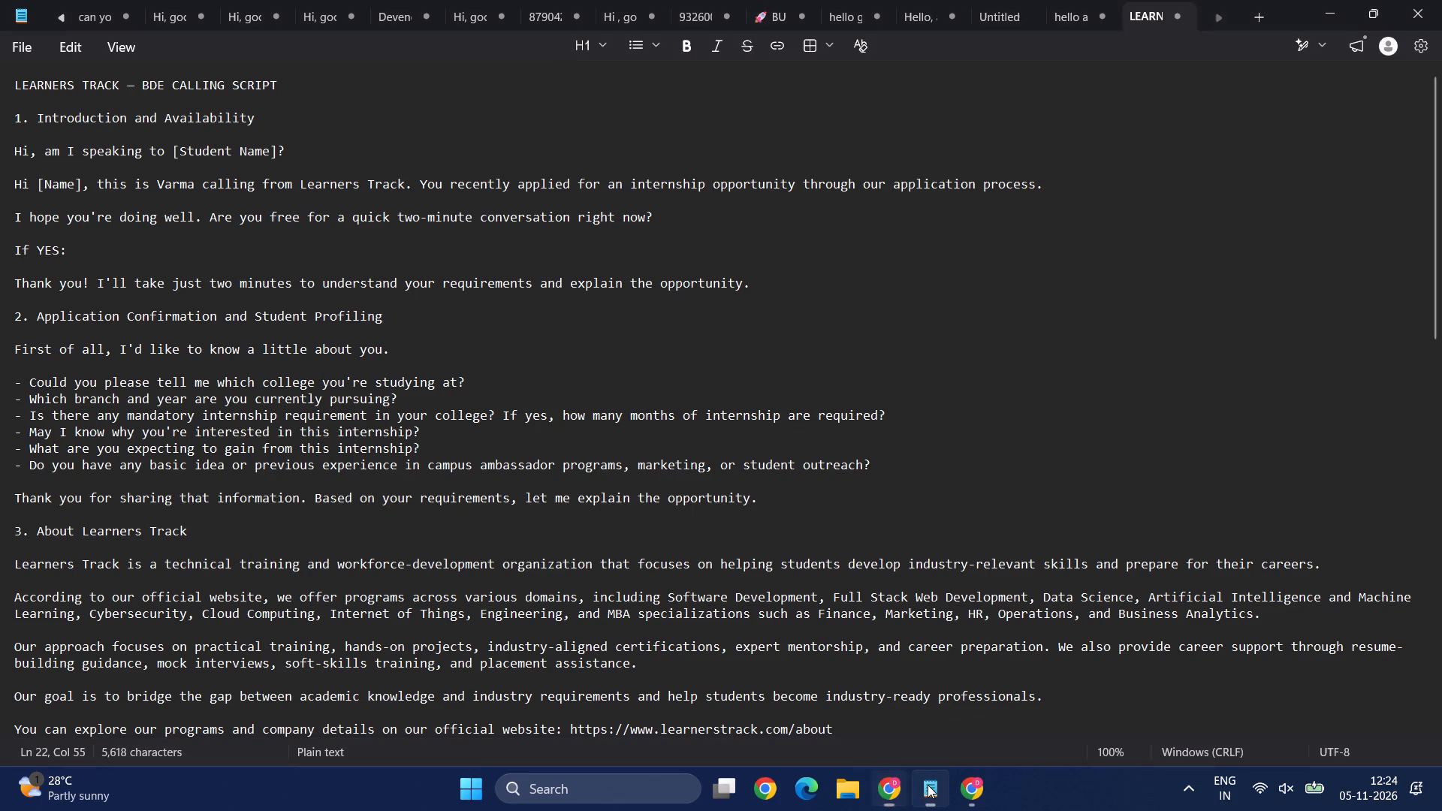
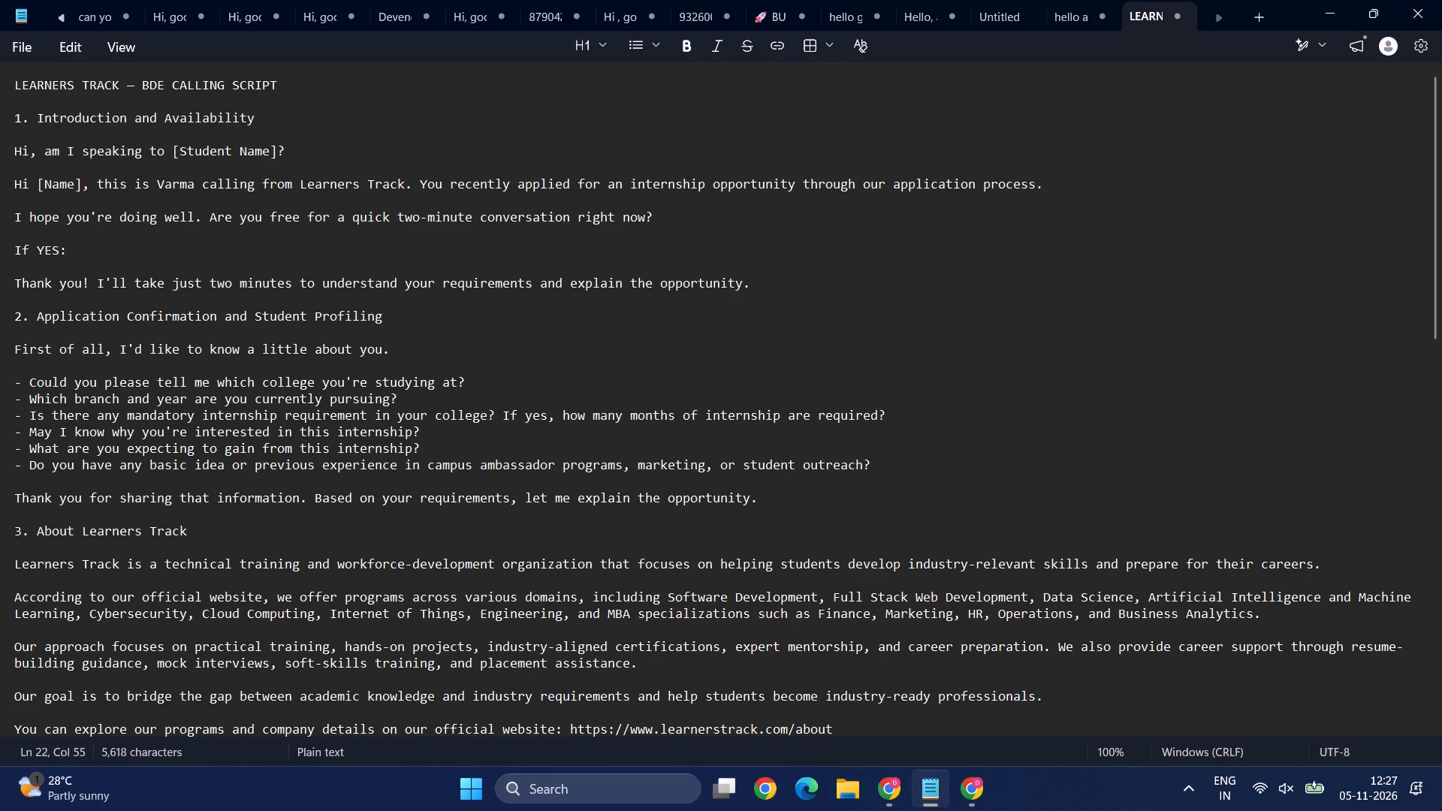
left_click_drag(418, 183, 504, 256)
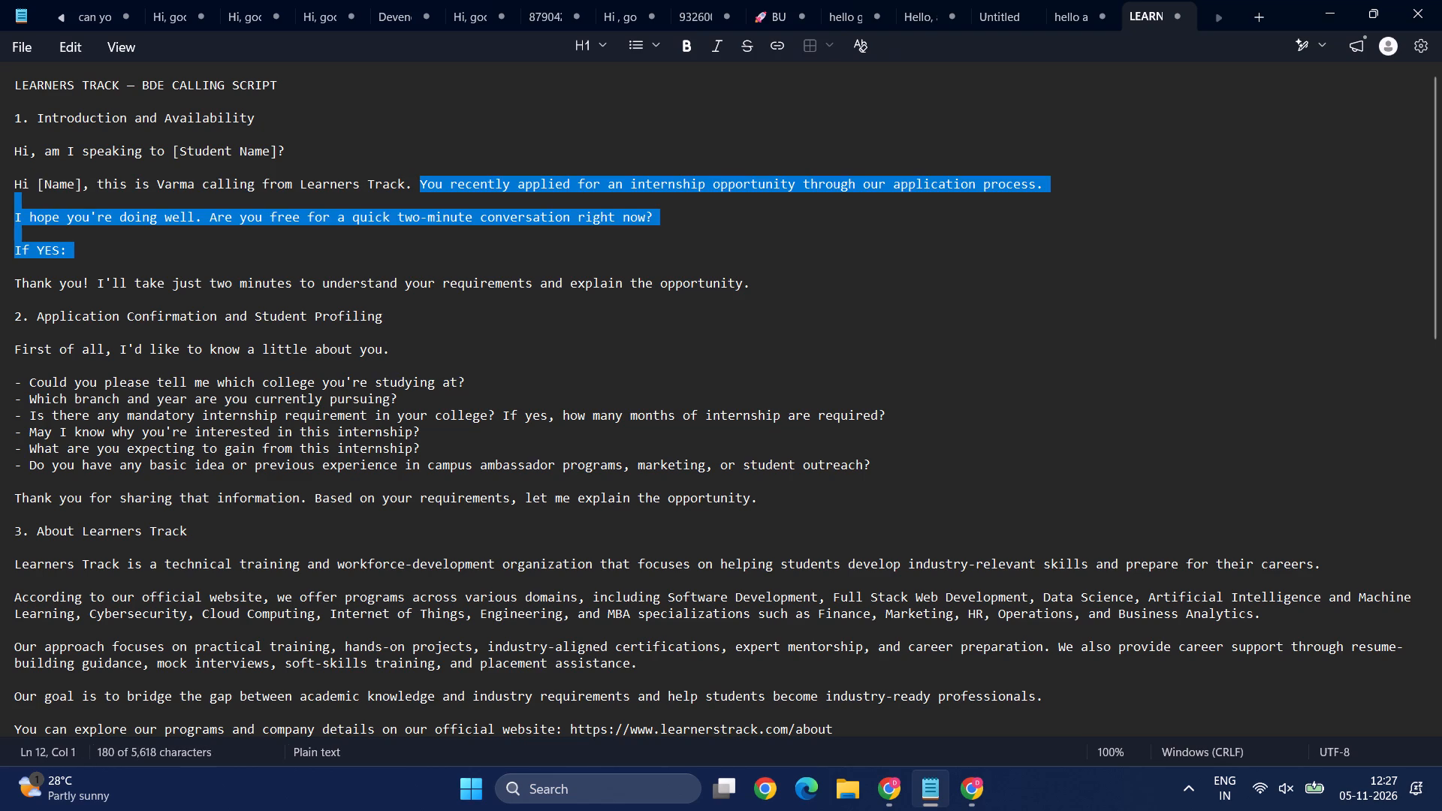
left_click_drag(504, 256, 195, 216)
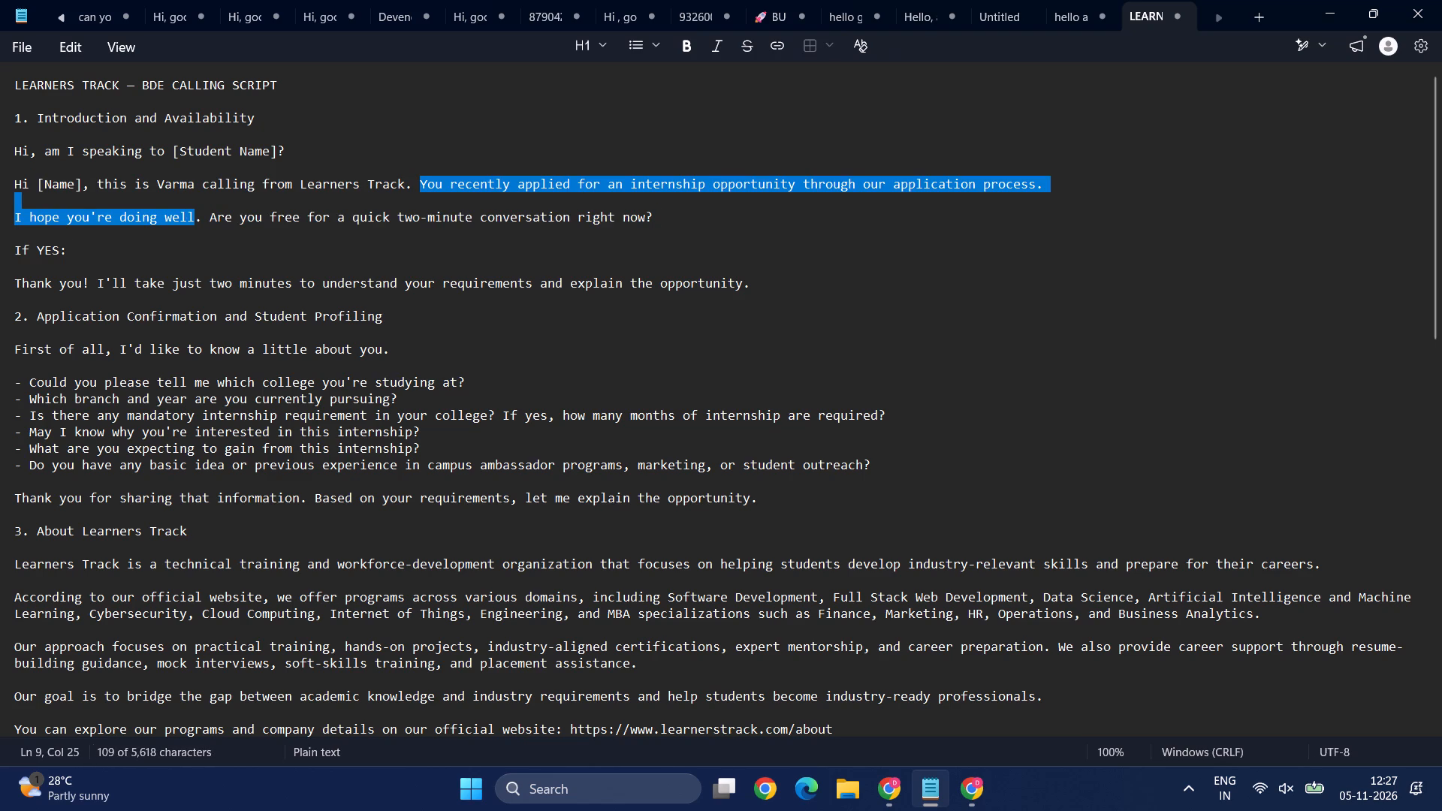
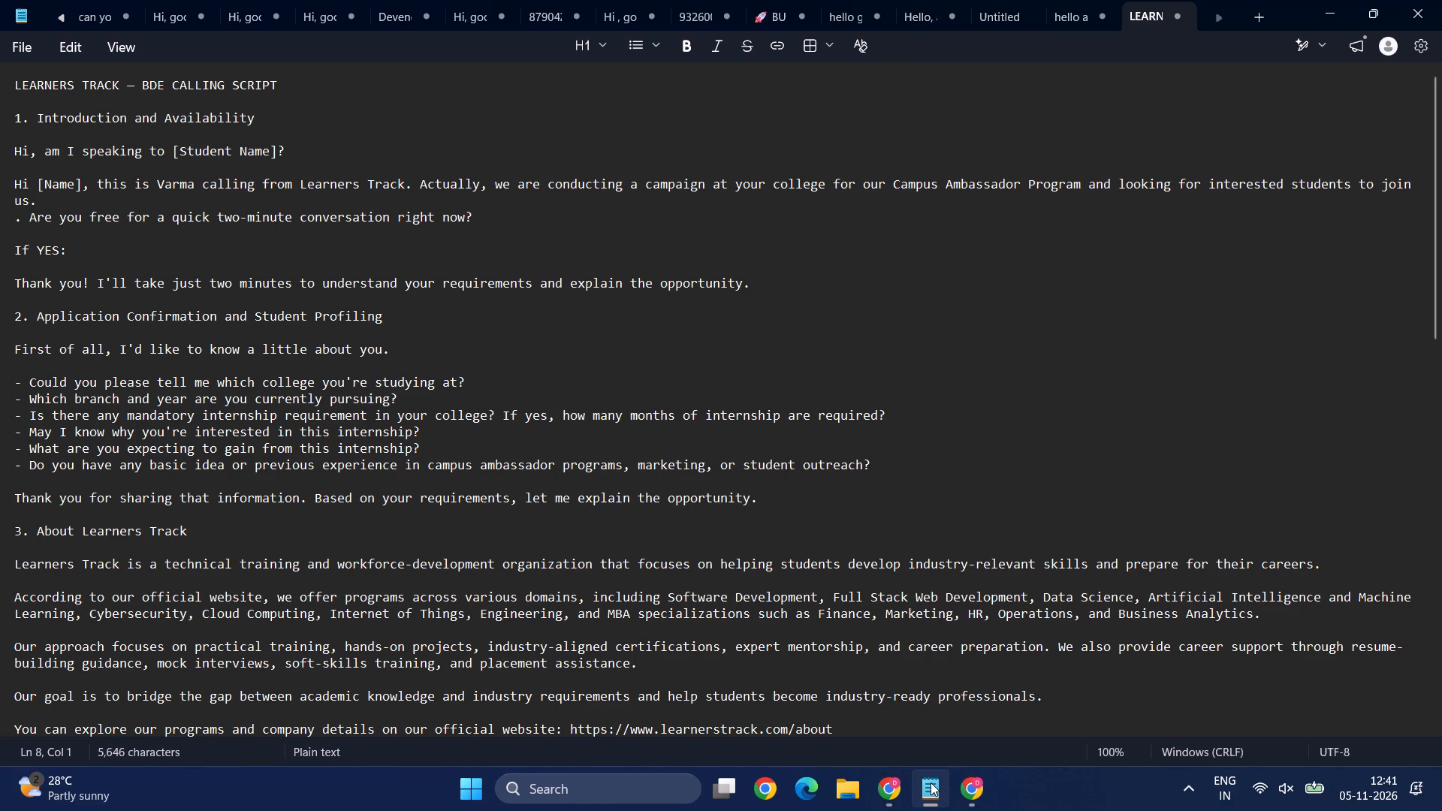
Switch to Chrome to view the selected lead in row 274 of the DEVENDRA sheet, and return to the calling script in Notepad.
left_click(884, 794)
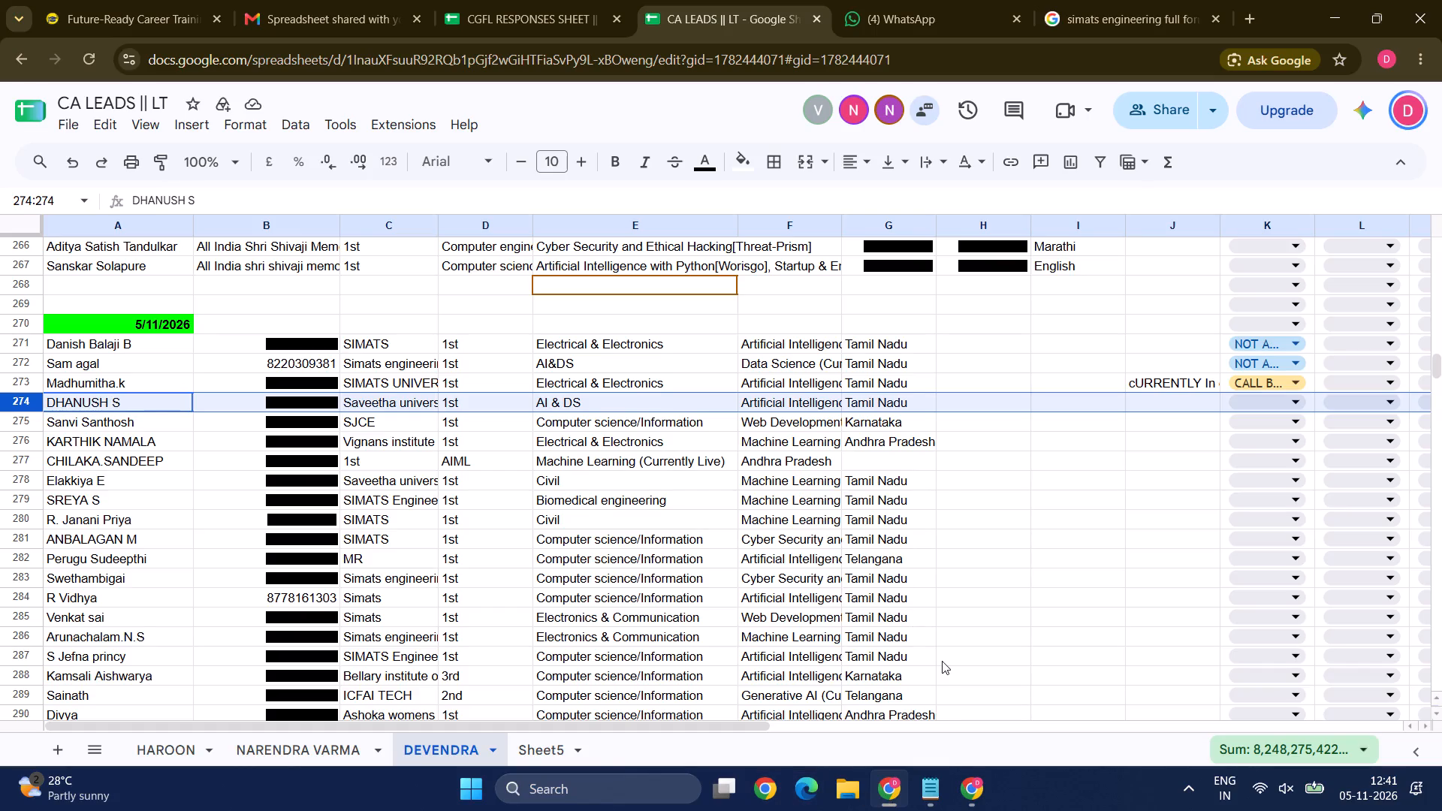
left_click(934, 788)
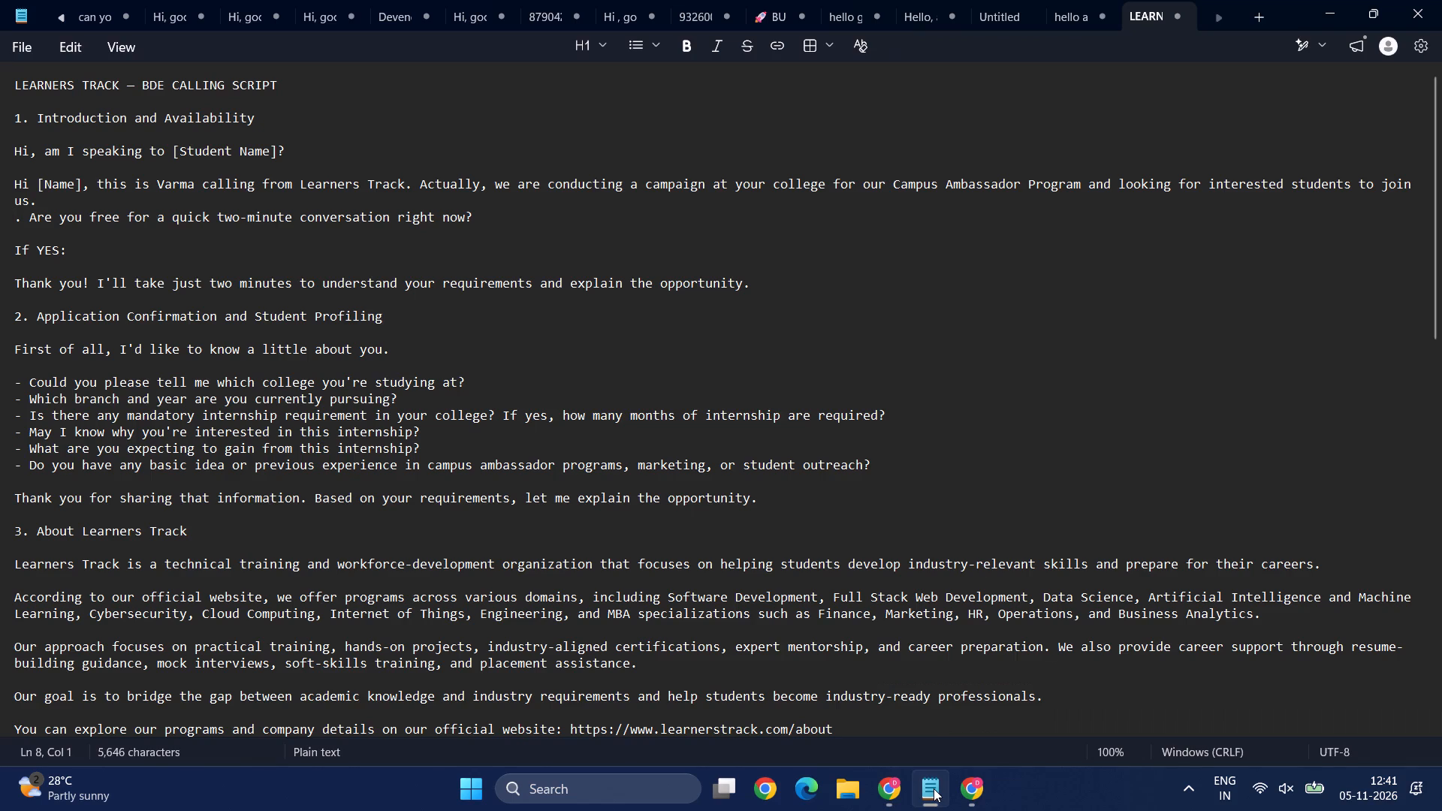
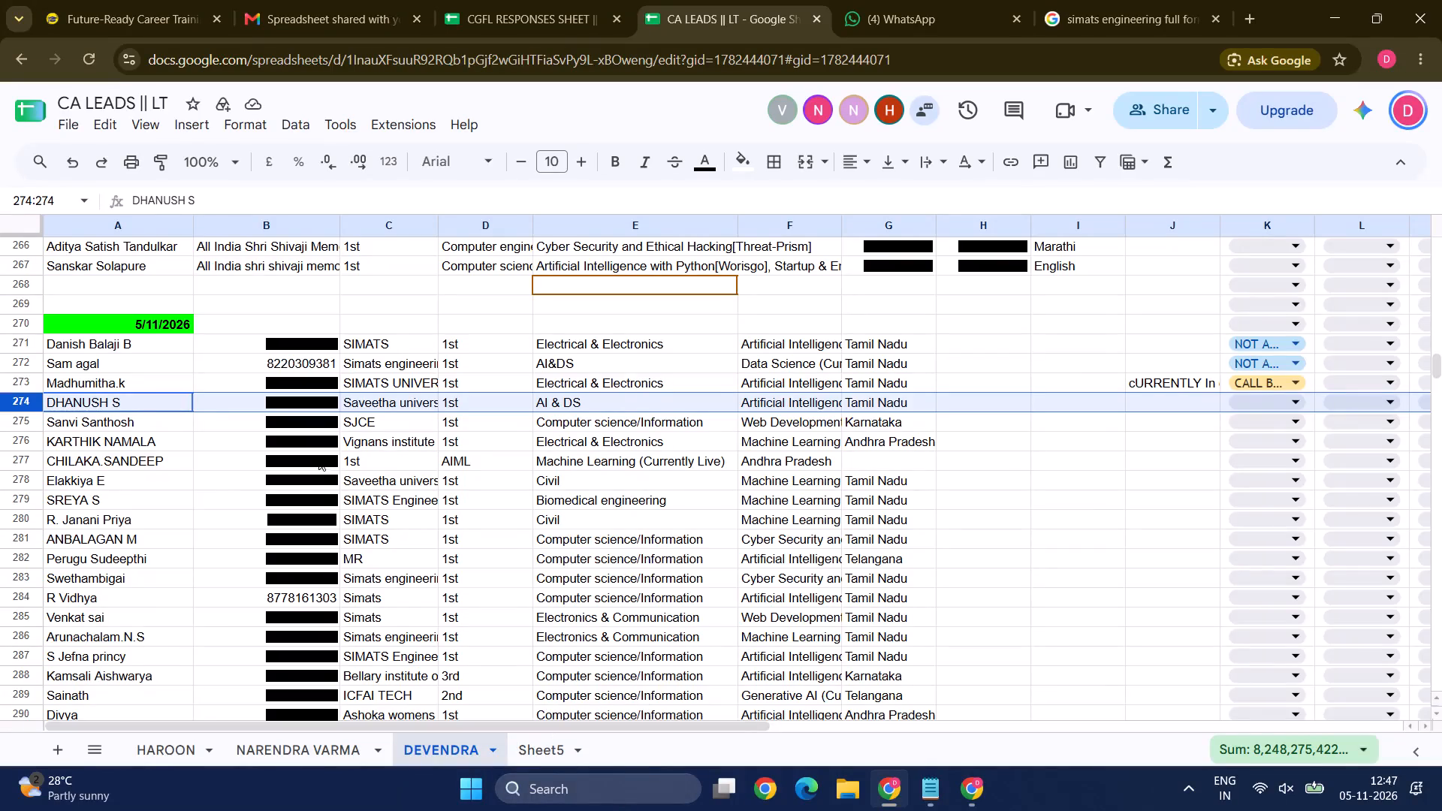
Select the phone number cell of the lead in row 274 of the DEVENDRA sheet to view the number.
left_click(313, 401)
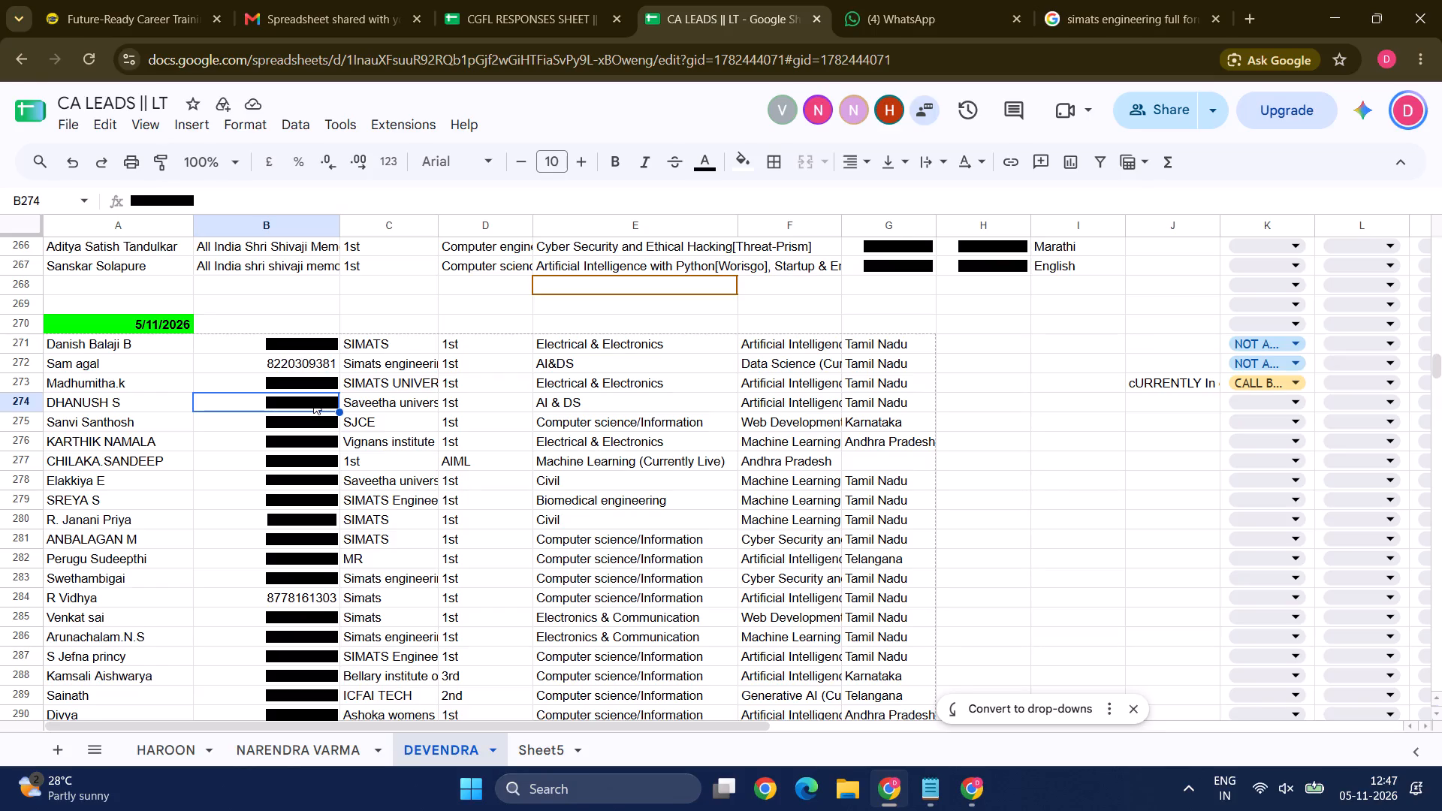
triple_click(307, 400)
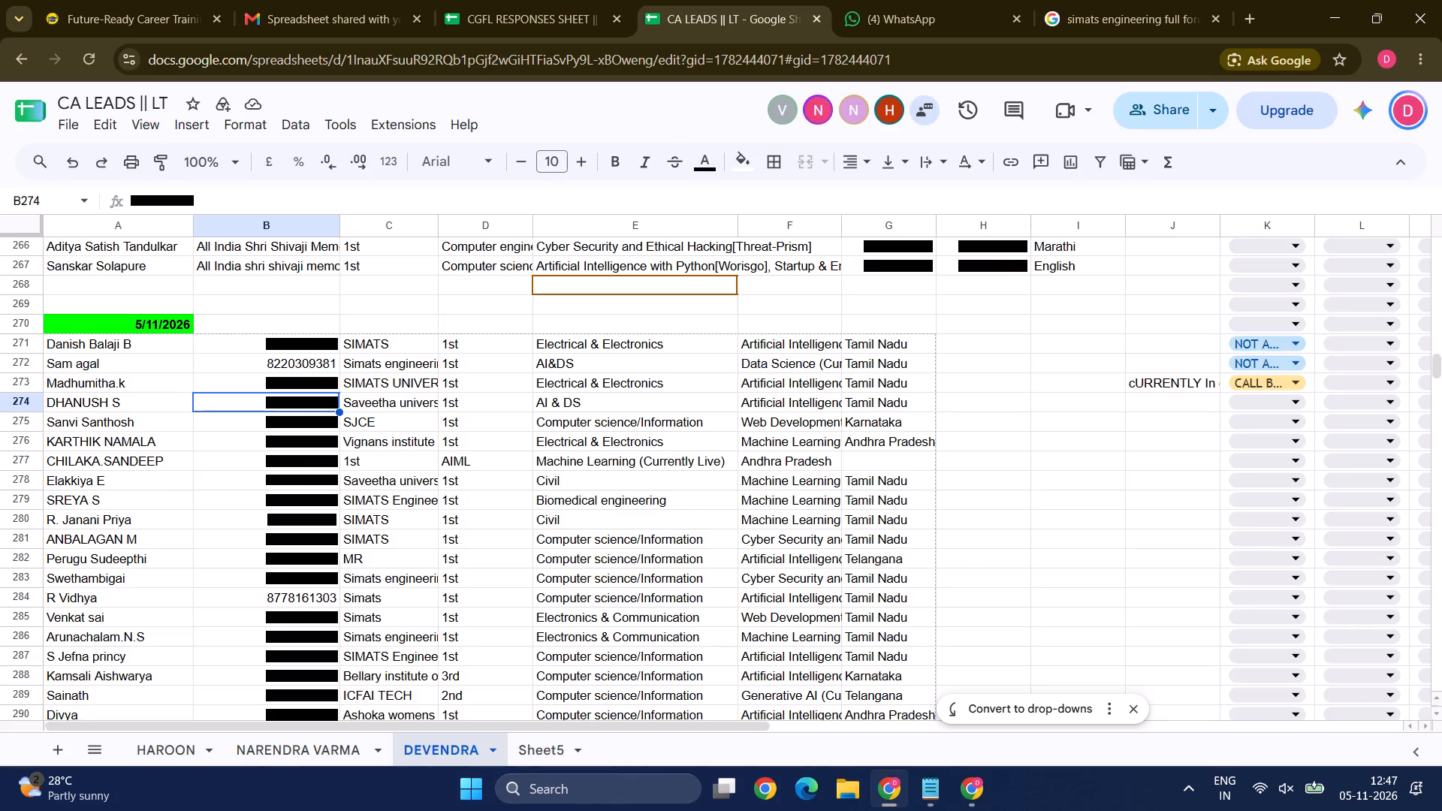
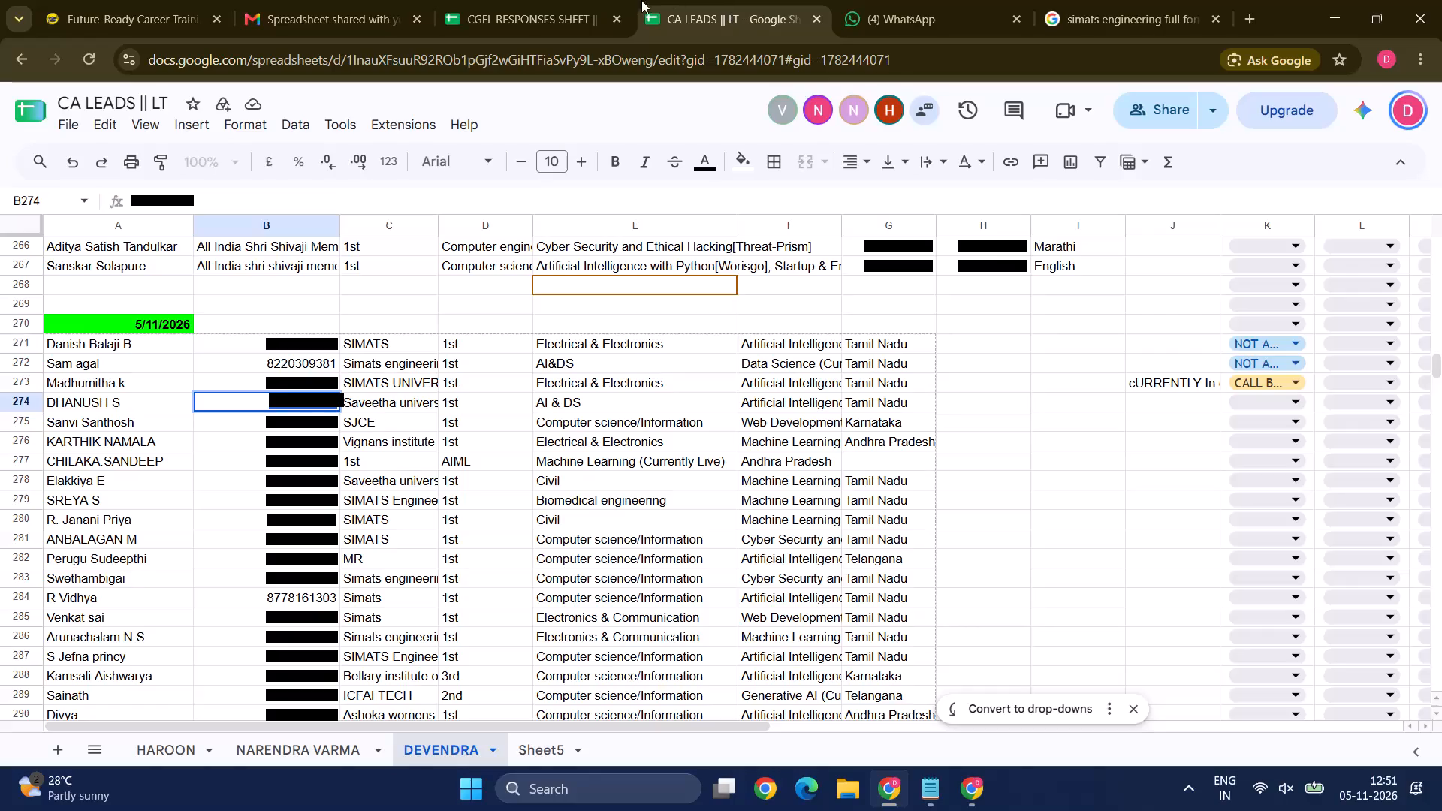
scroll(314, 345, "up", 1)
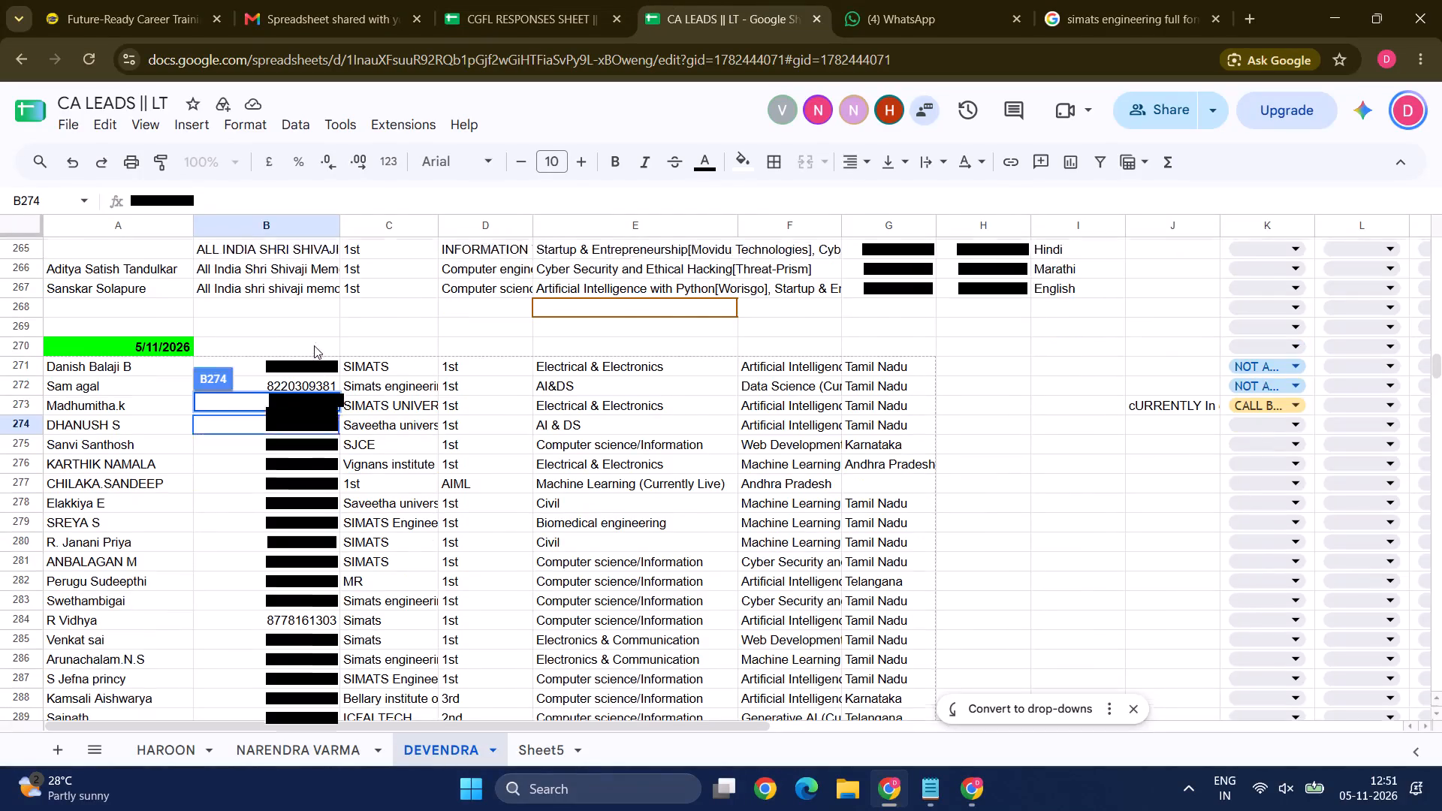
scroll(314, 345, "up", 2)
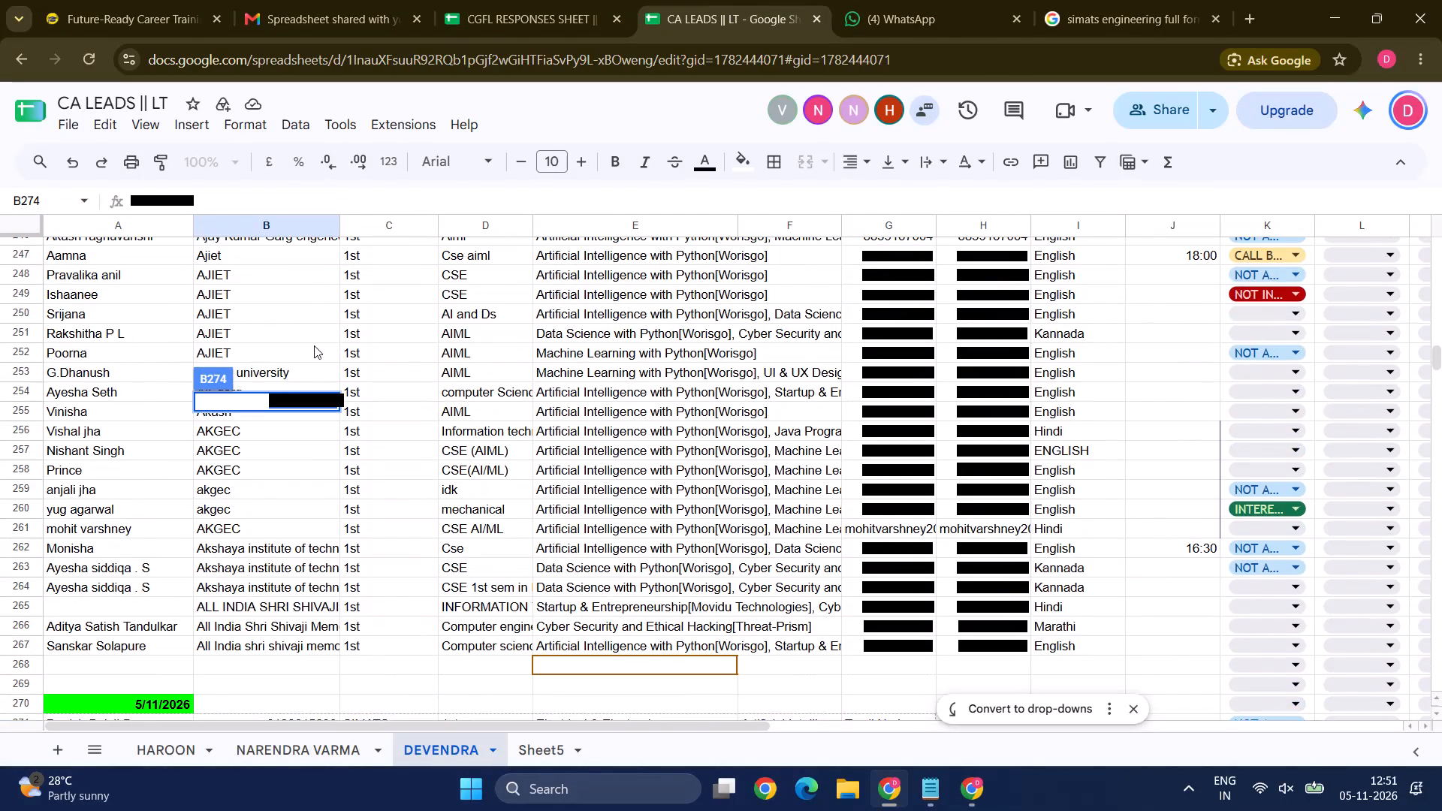
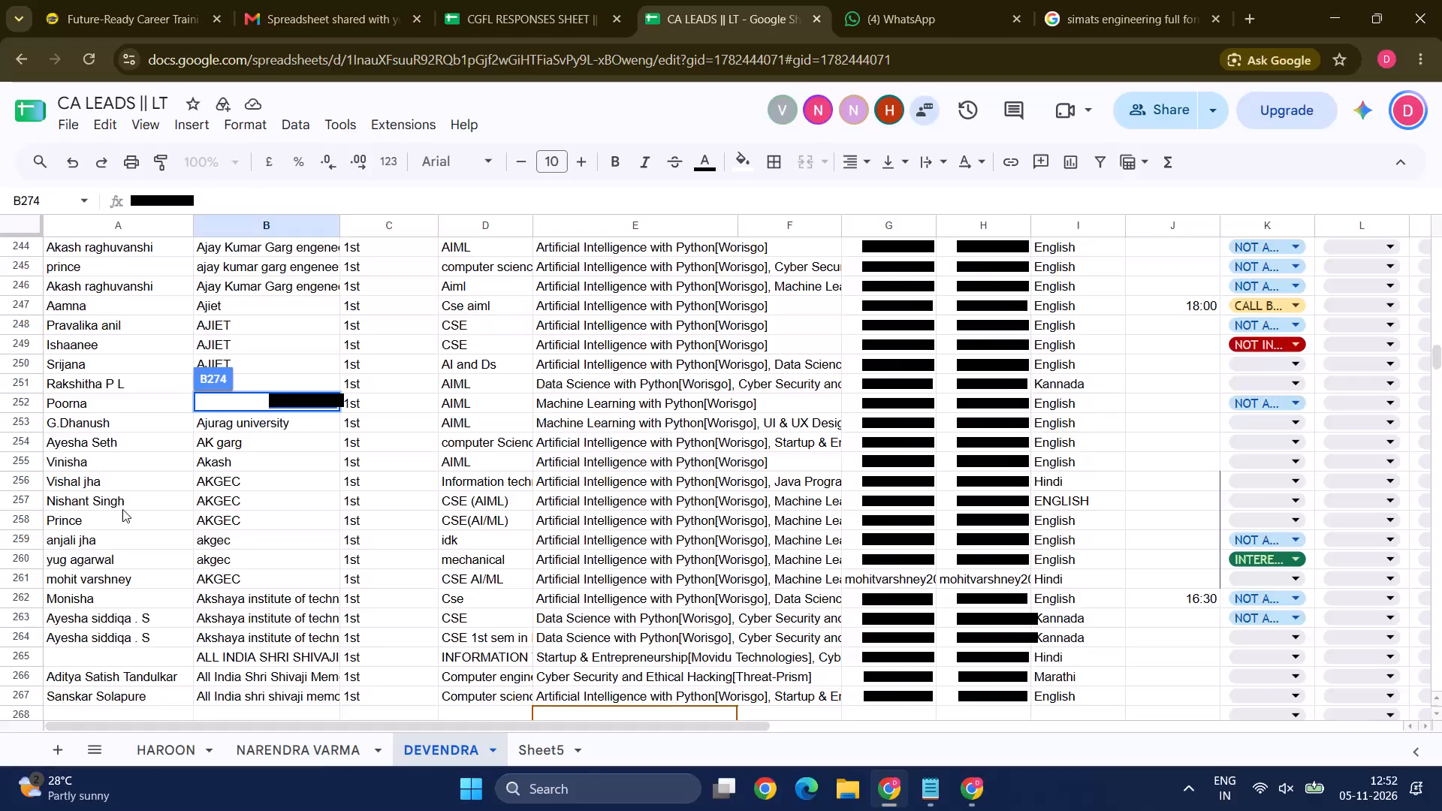
Review the lead rows and their call statuses in the DEVENDRA sheet under the 5/11/2026, 4/11/2026 and 3/11/2026 date headings.
scroll(122, 509, "down", 3)
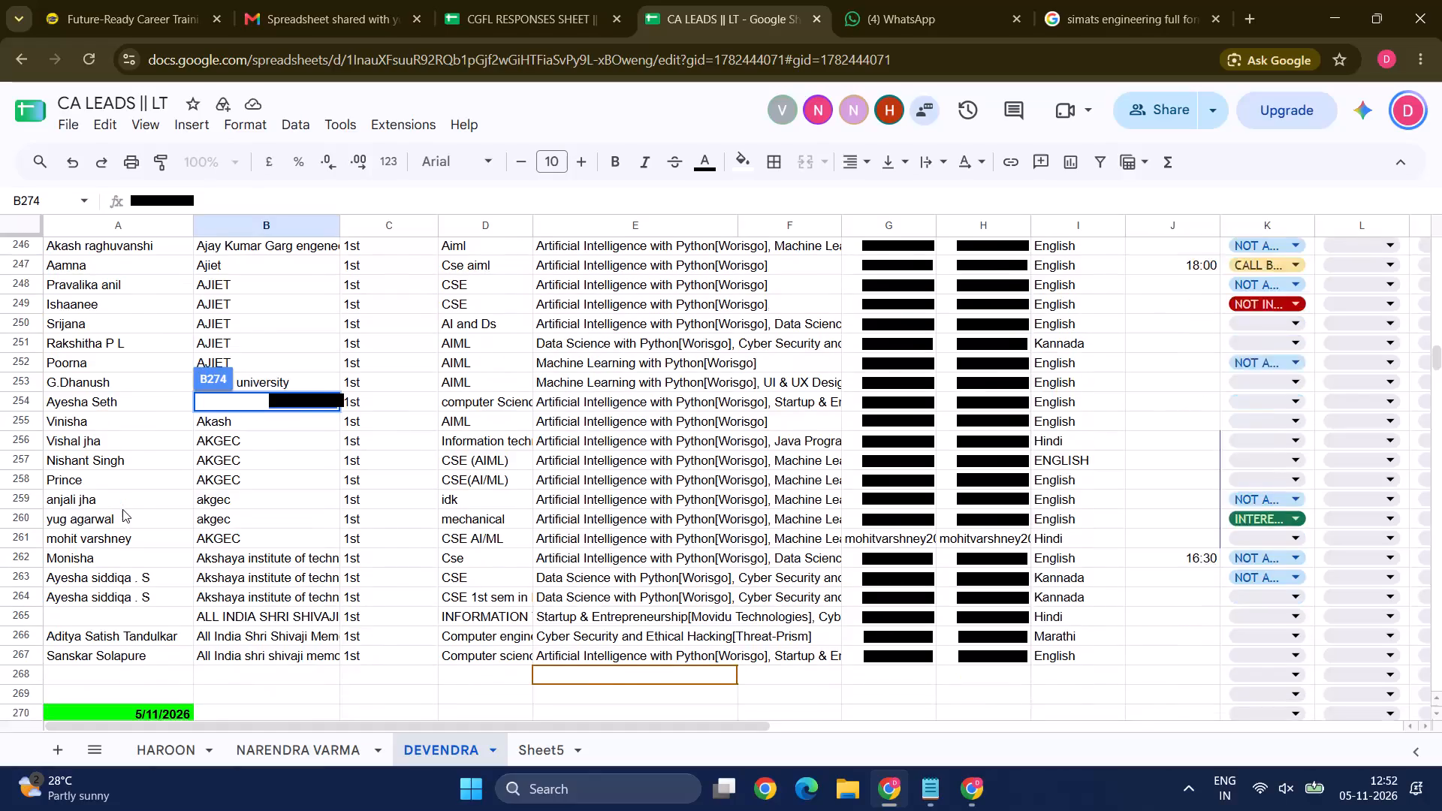
scroll(122, 509, "down", 1)
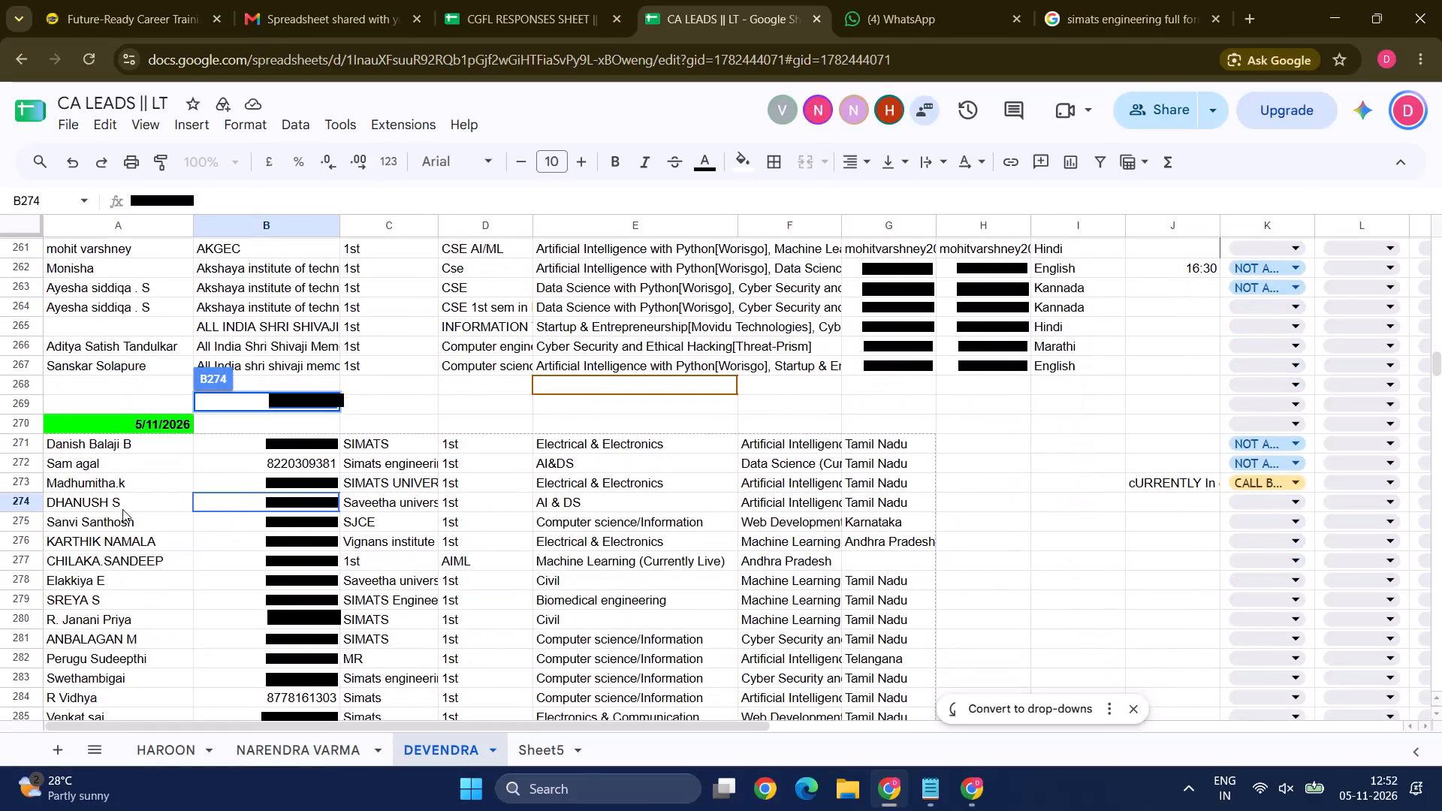
left_click(390, 612)
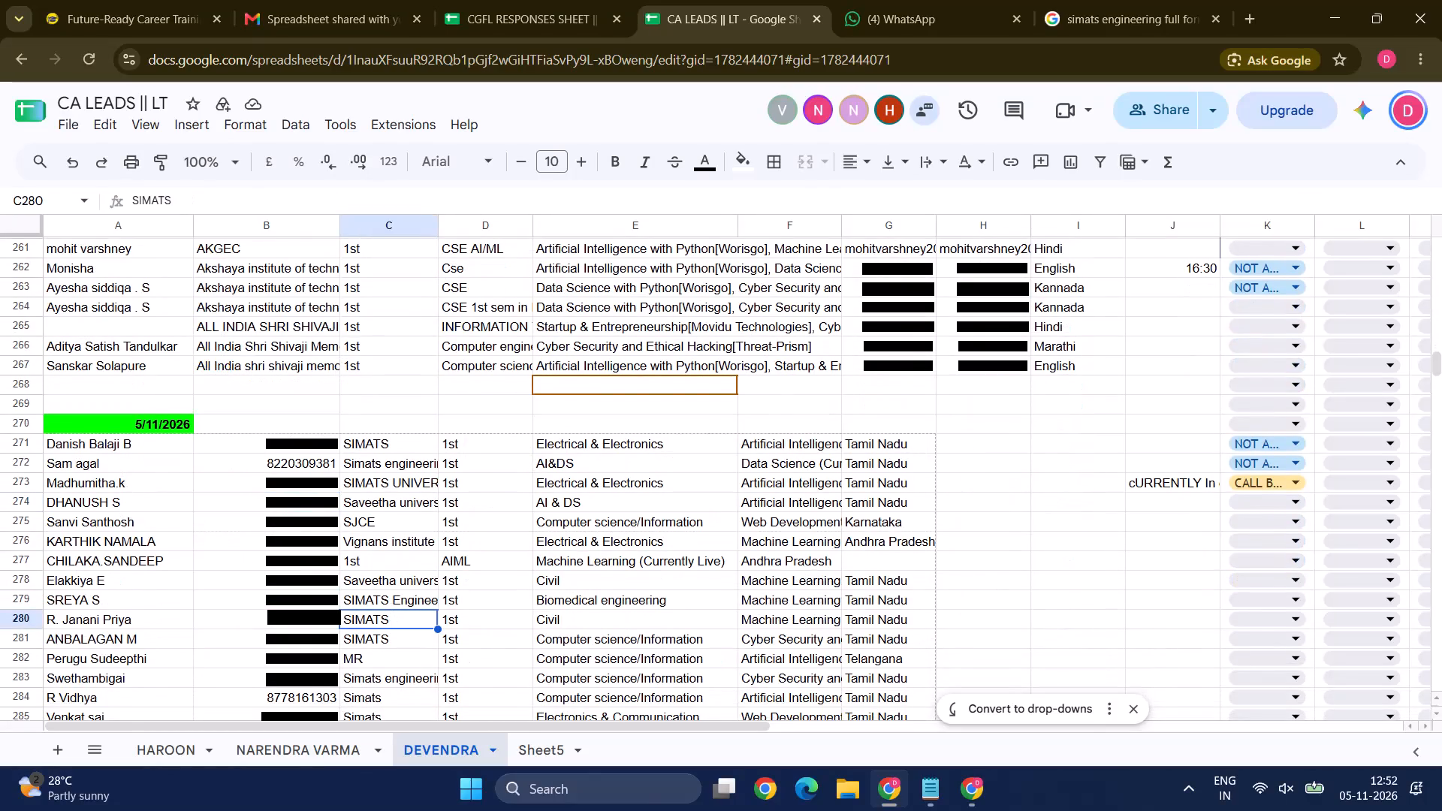
scroll(390, 612, "down", 1)
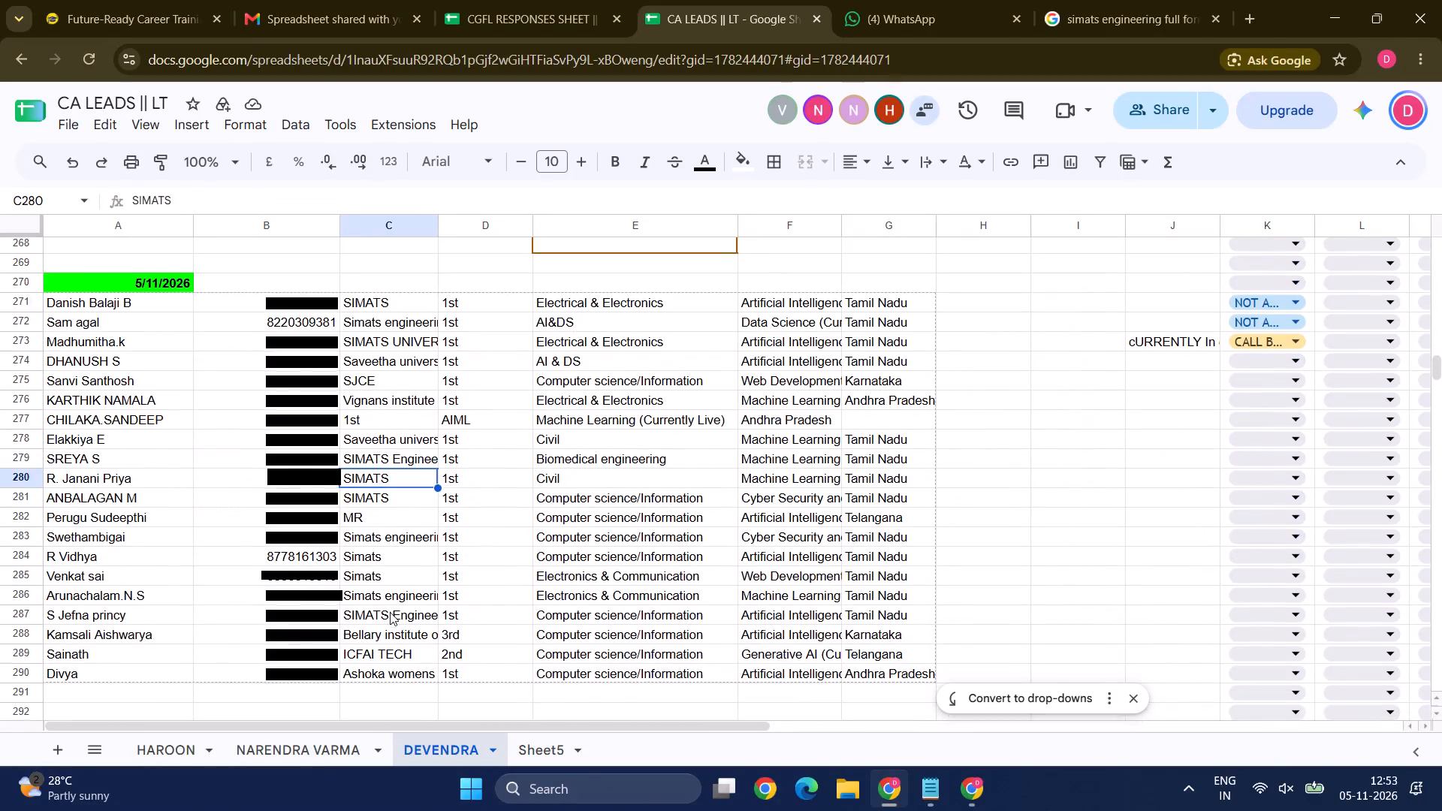
scroll(390, 612, "down", 1)
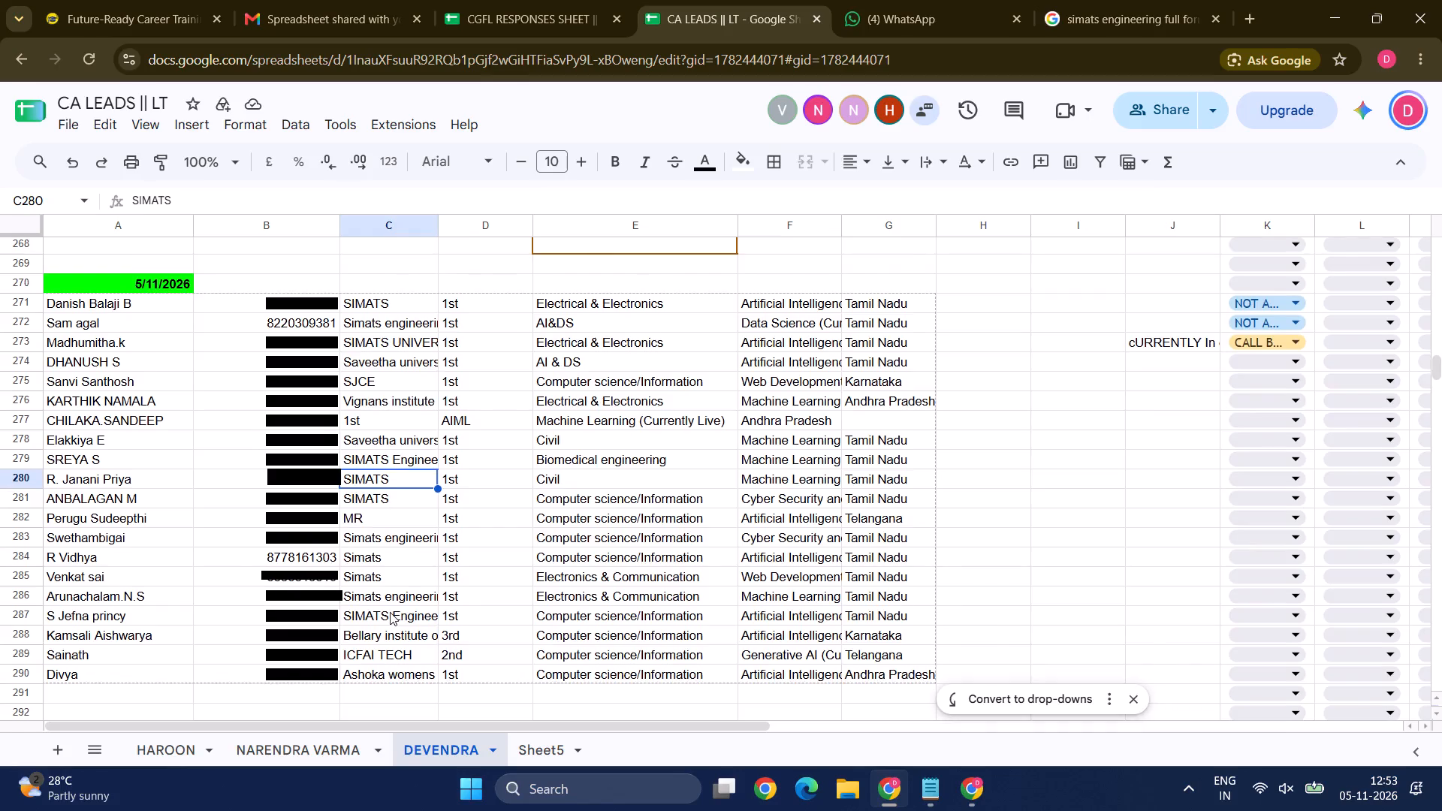
scroll(390, 612, "down", 1)
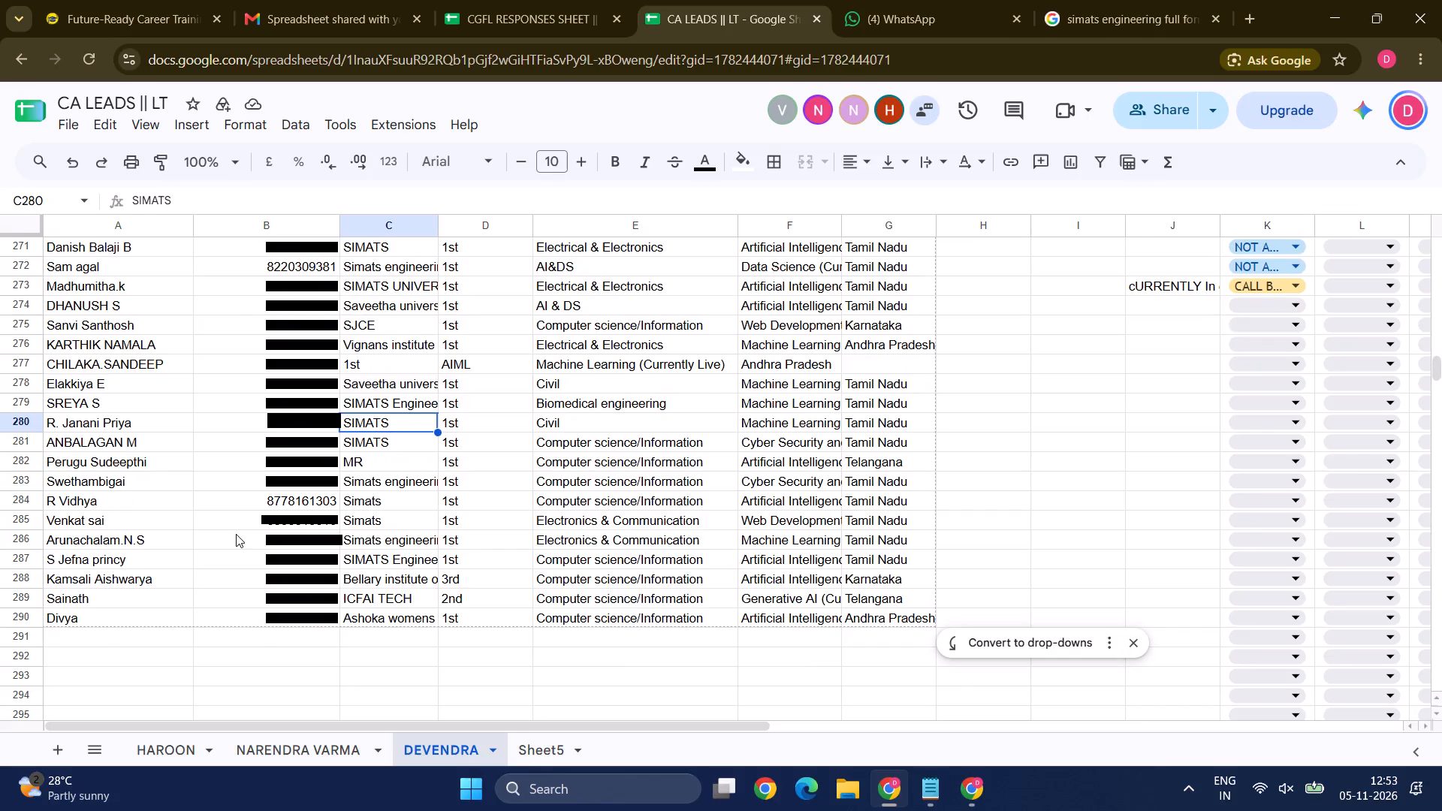
scroll(246, 306, "up", 2)
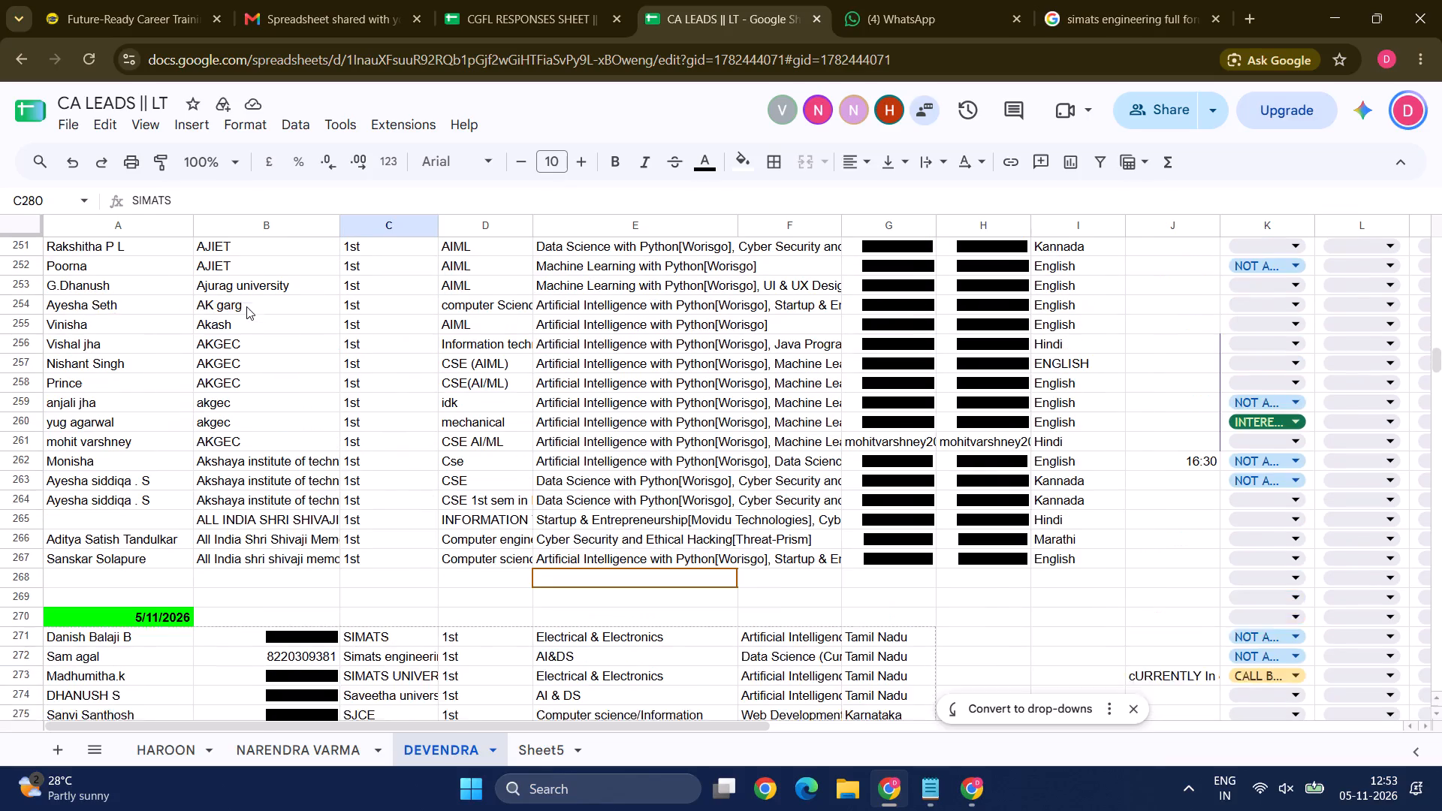
scroll(246, 306, "down", 2)
scroll(246, 306, "right", 1)
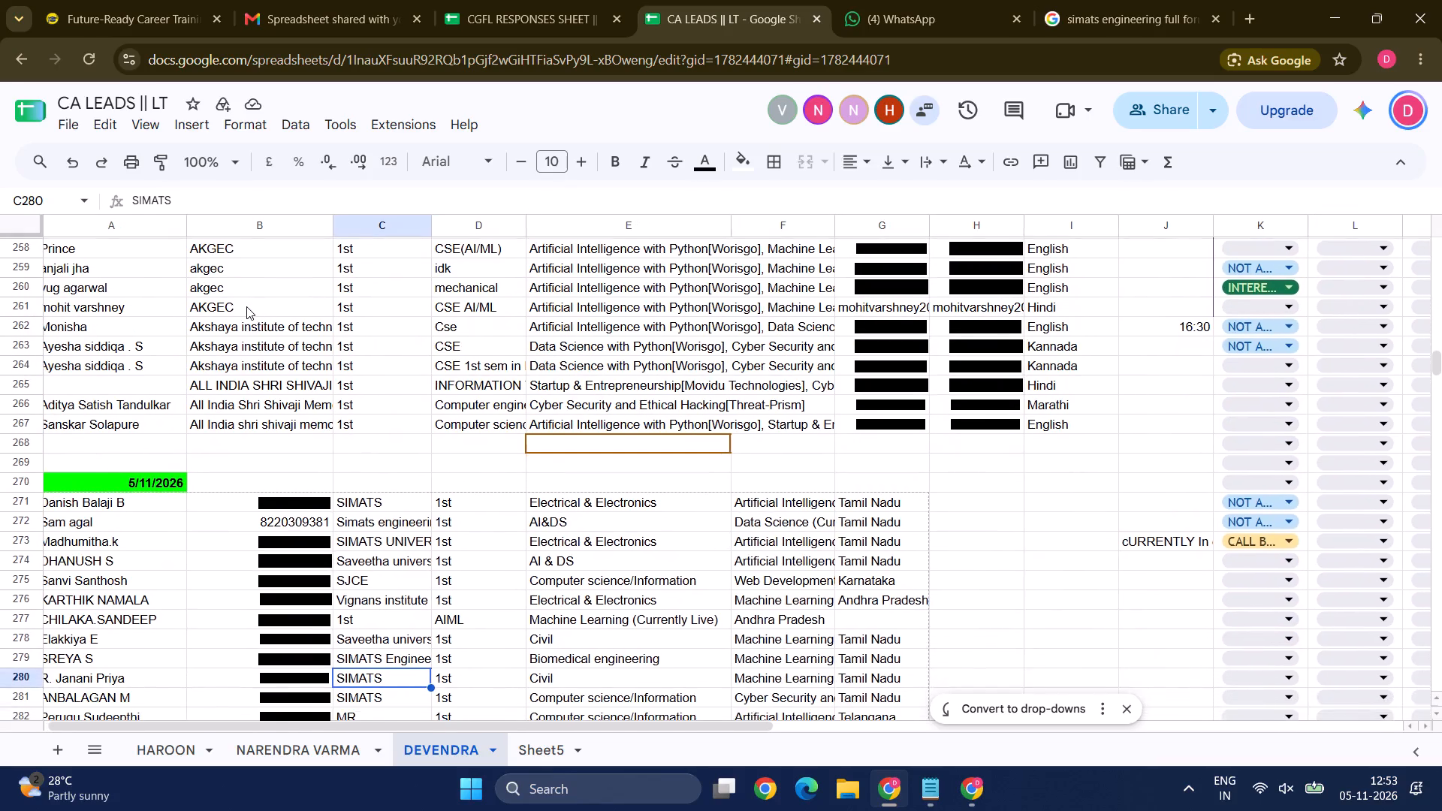
scroll(246, 306, "right", 1)
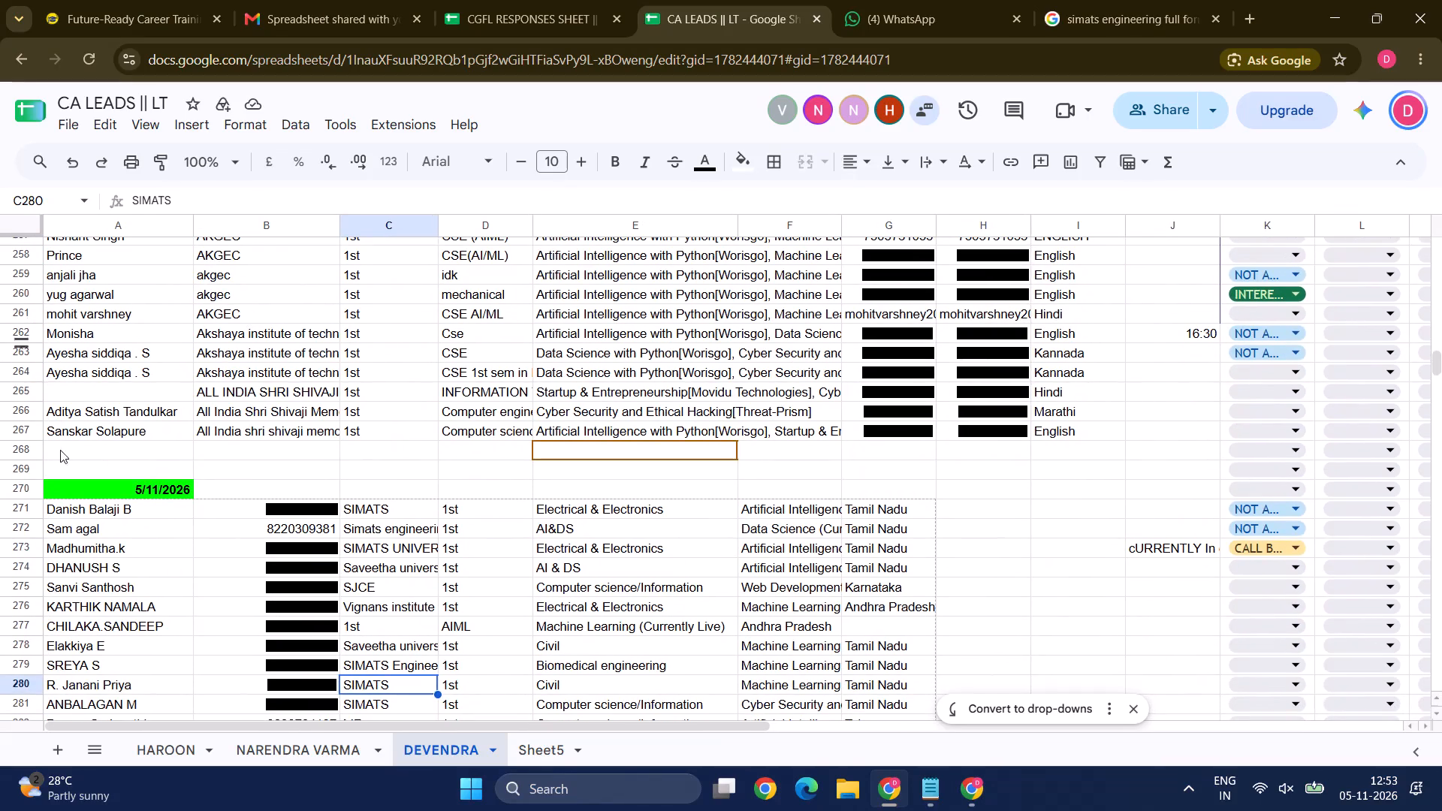
scroll(143, 404, "up", 1)
scroll(143, 404, "down", 1)
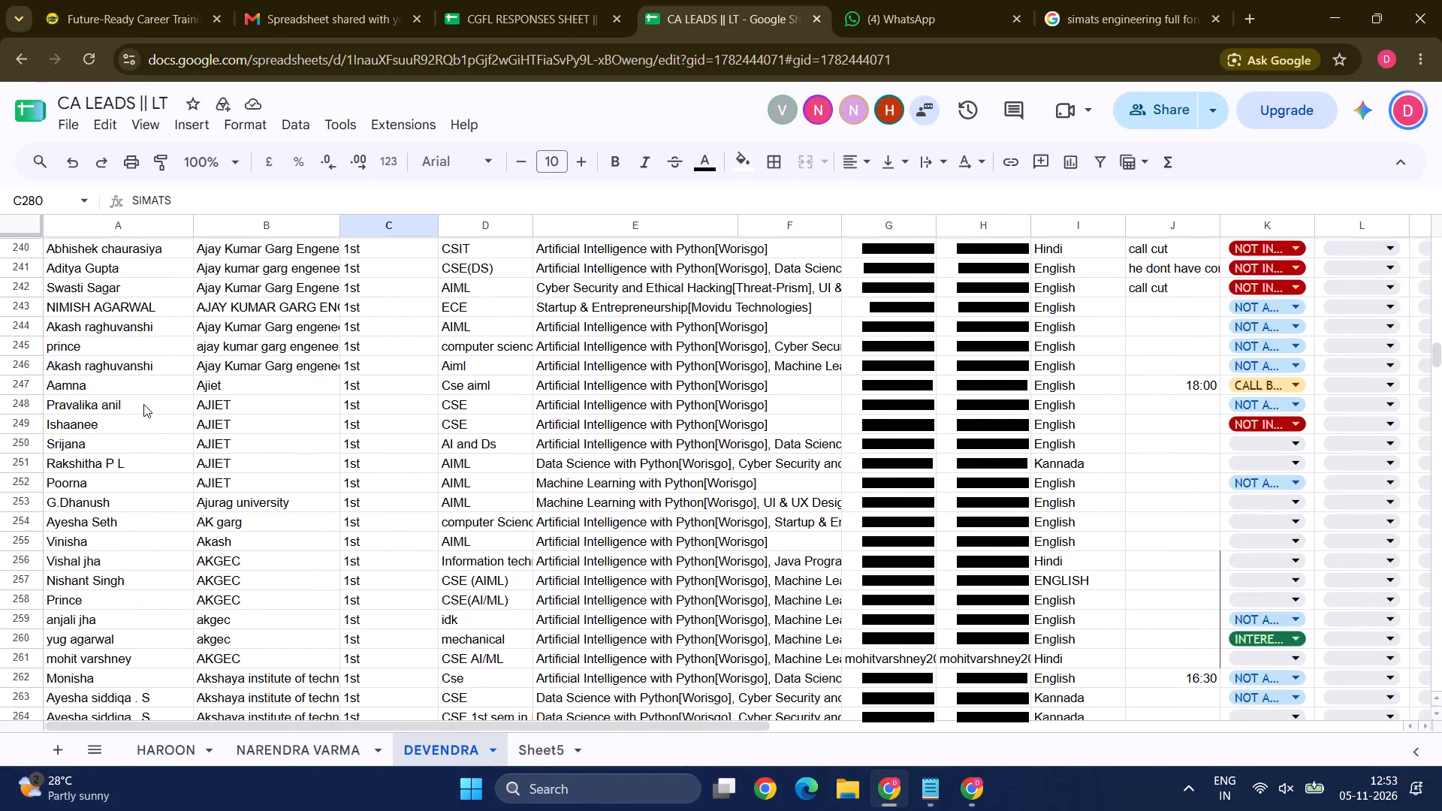
scroll(143, 404, "down", 1)
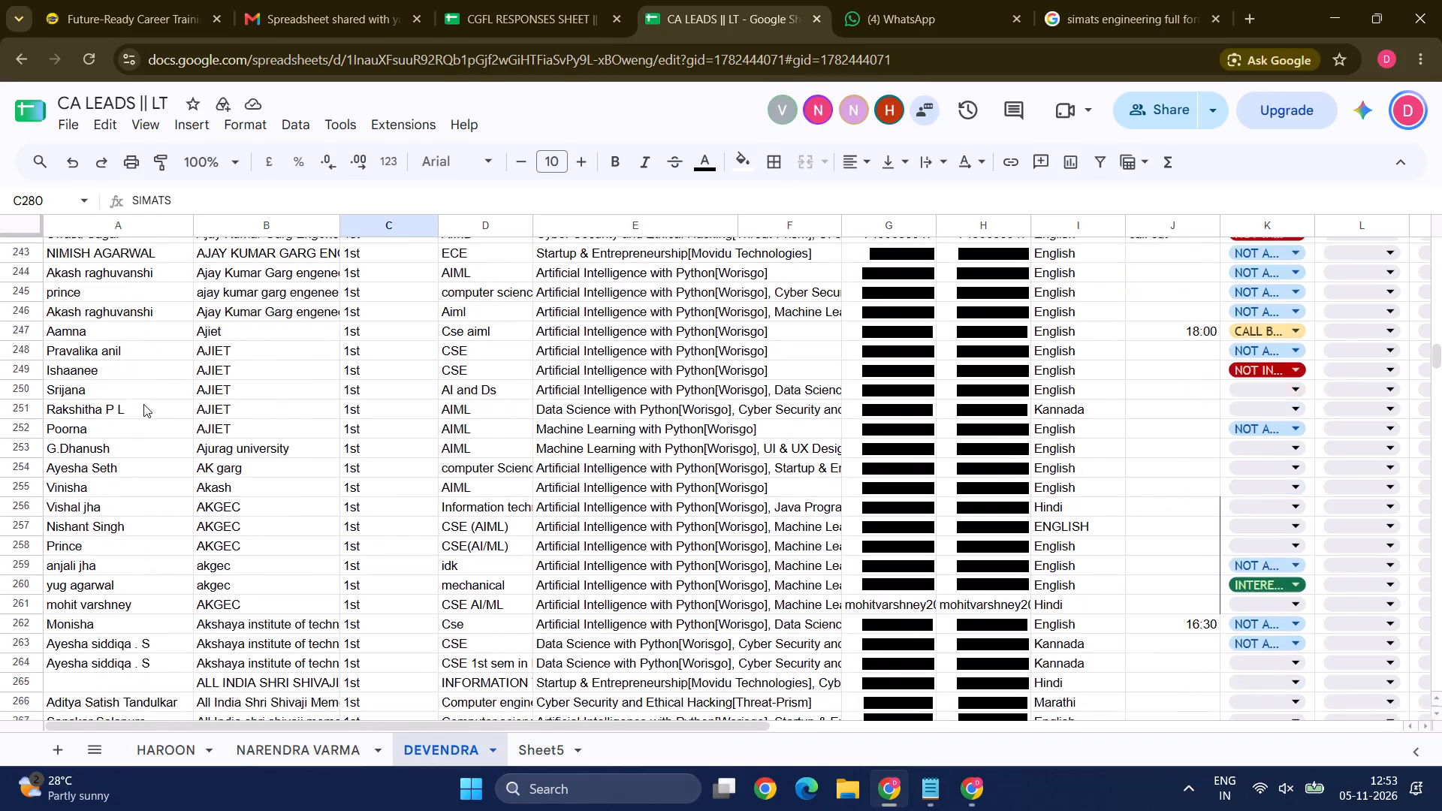
scroll(143, 404, "down", 1)
scroll(143, 404, "up", 2)
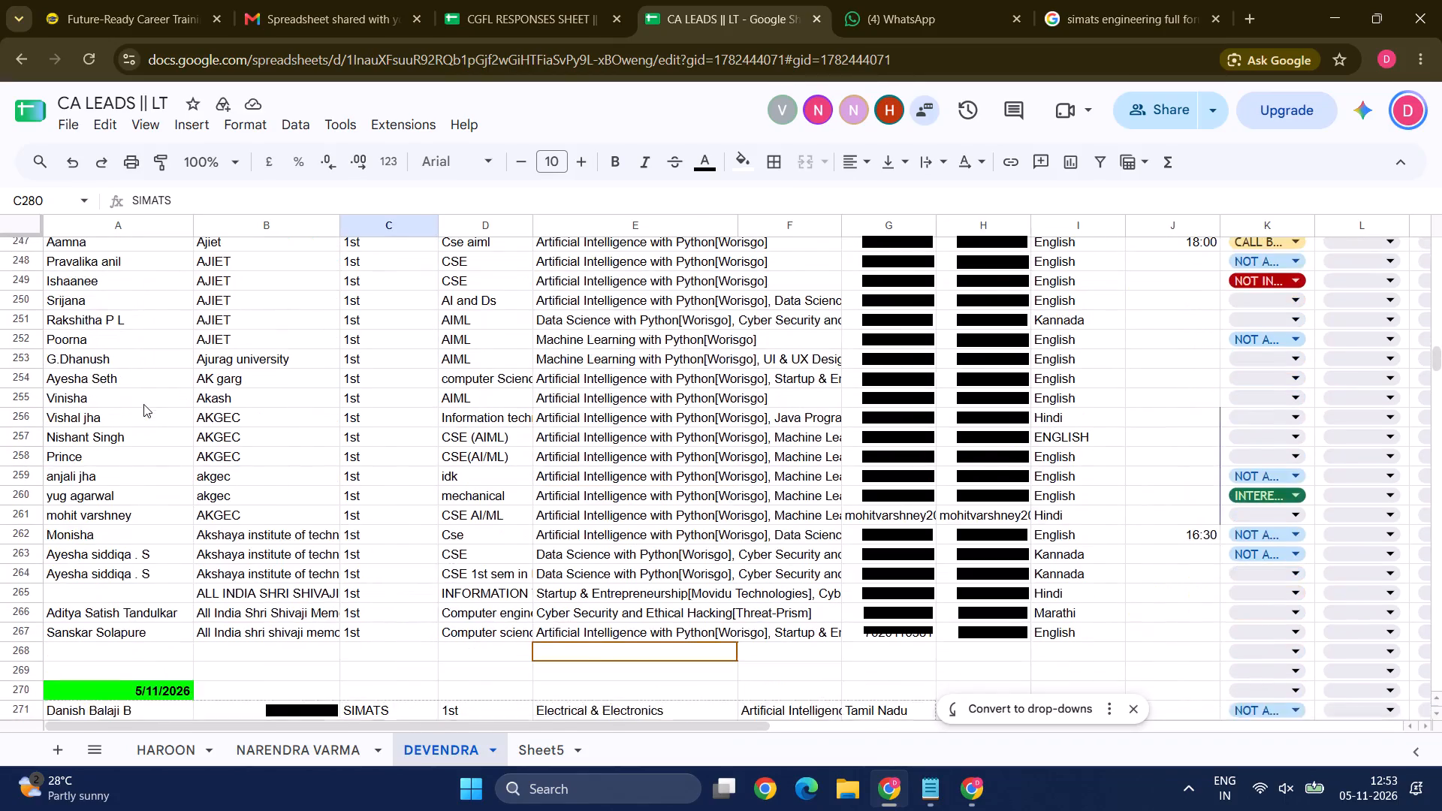
scroll(143, 404, "up", 3)
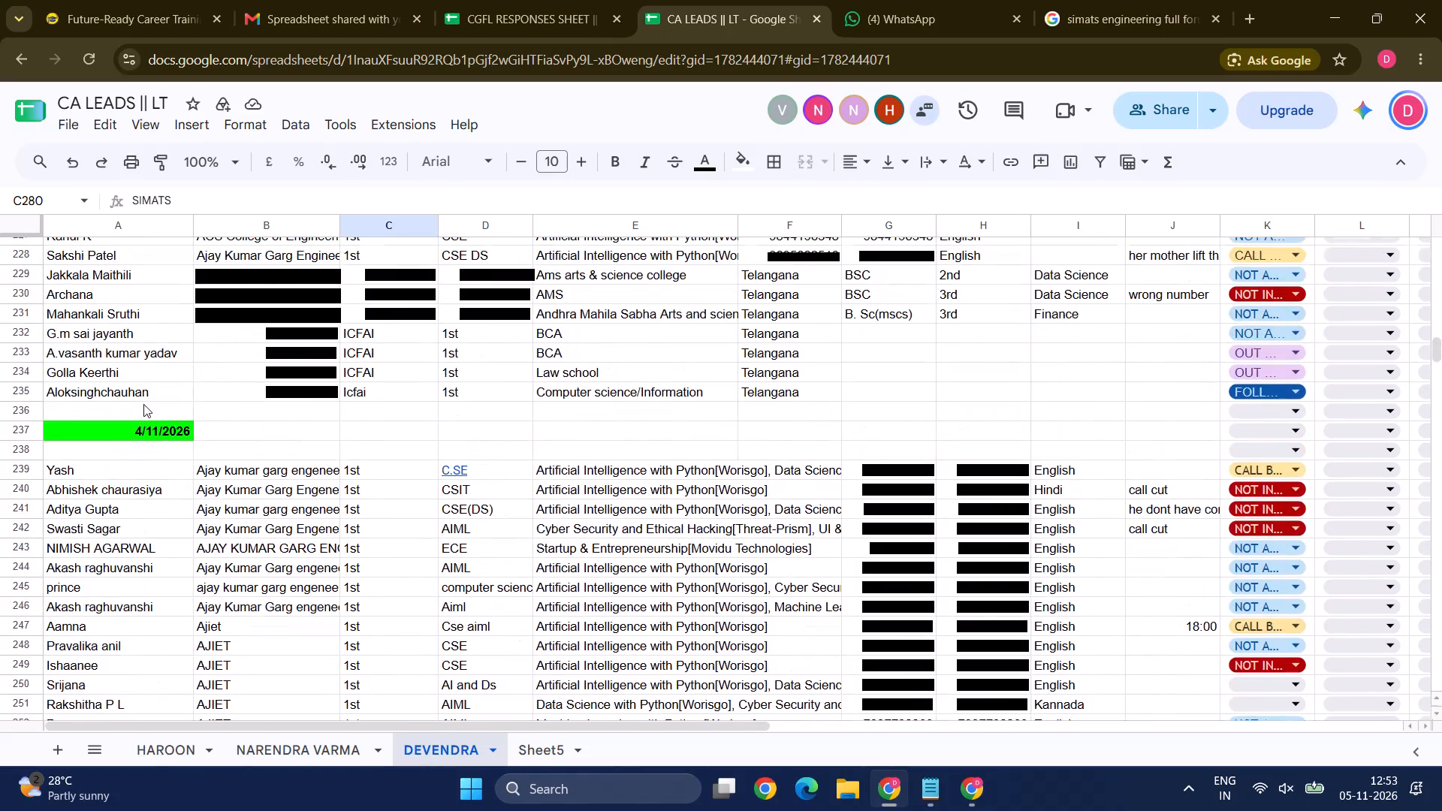
scroll(143, 404, "up", 4)
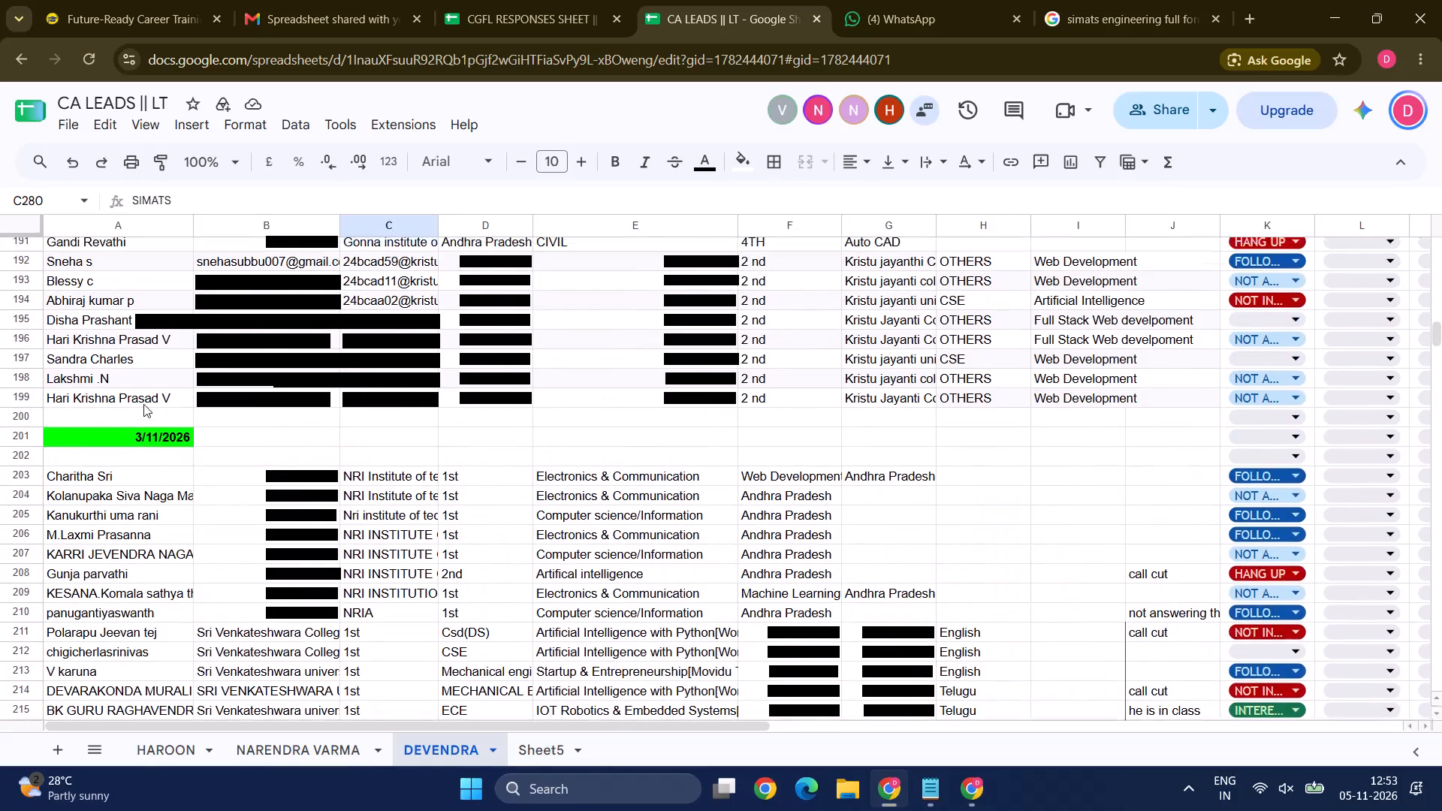
scroll(143, 404, "up", 1)
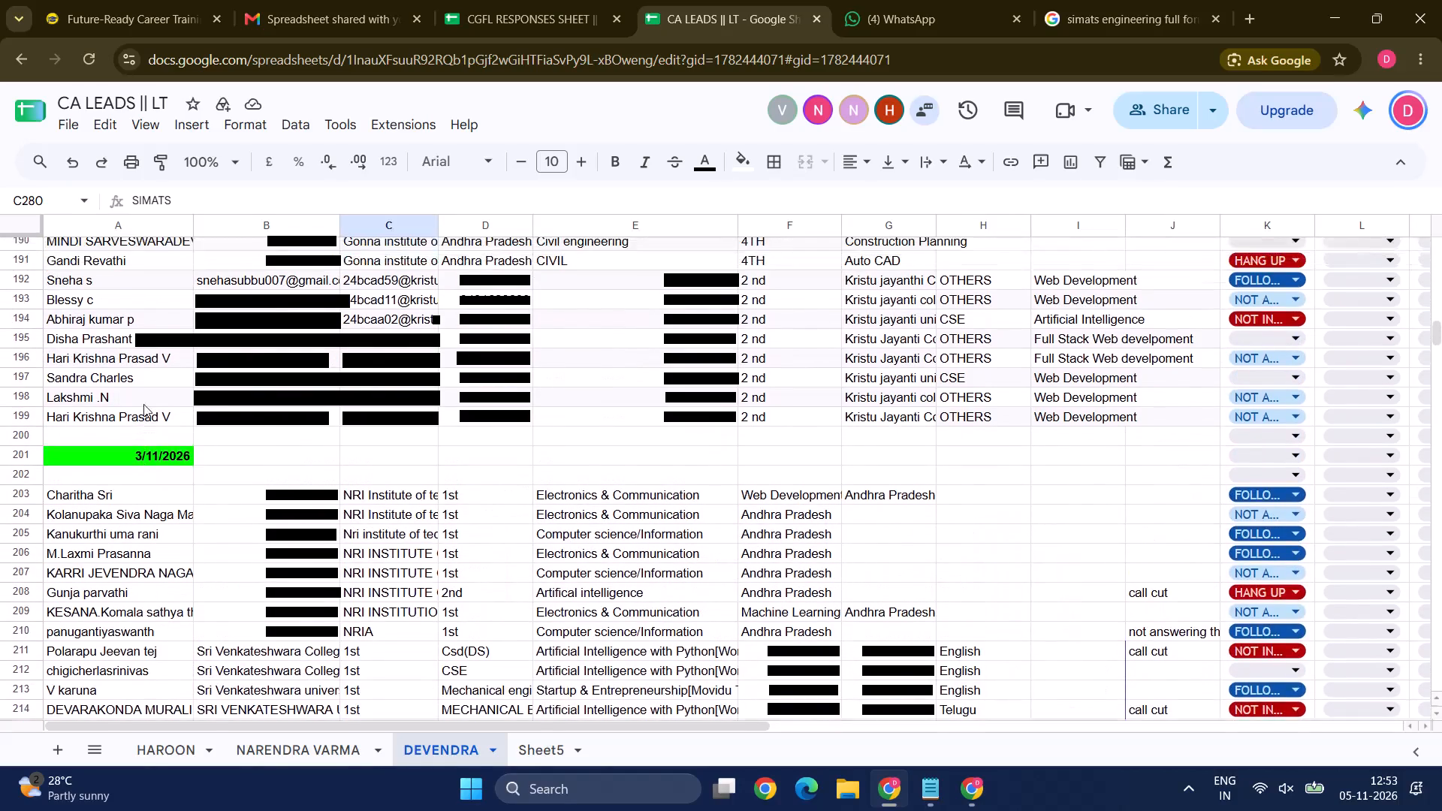
scroll(143, 404, "up", 1)
left_click(22, 496)
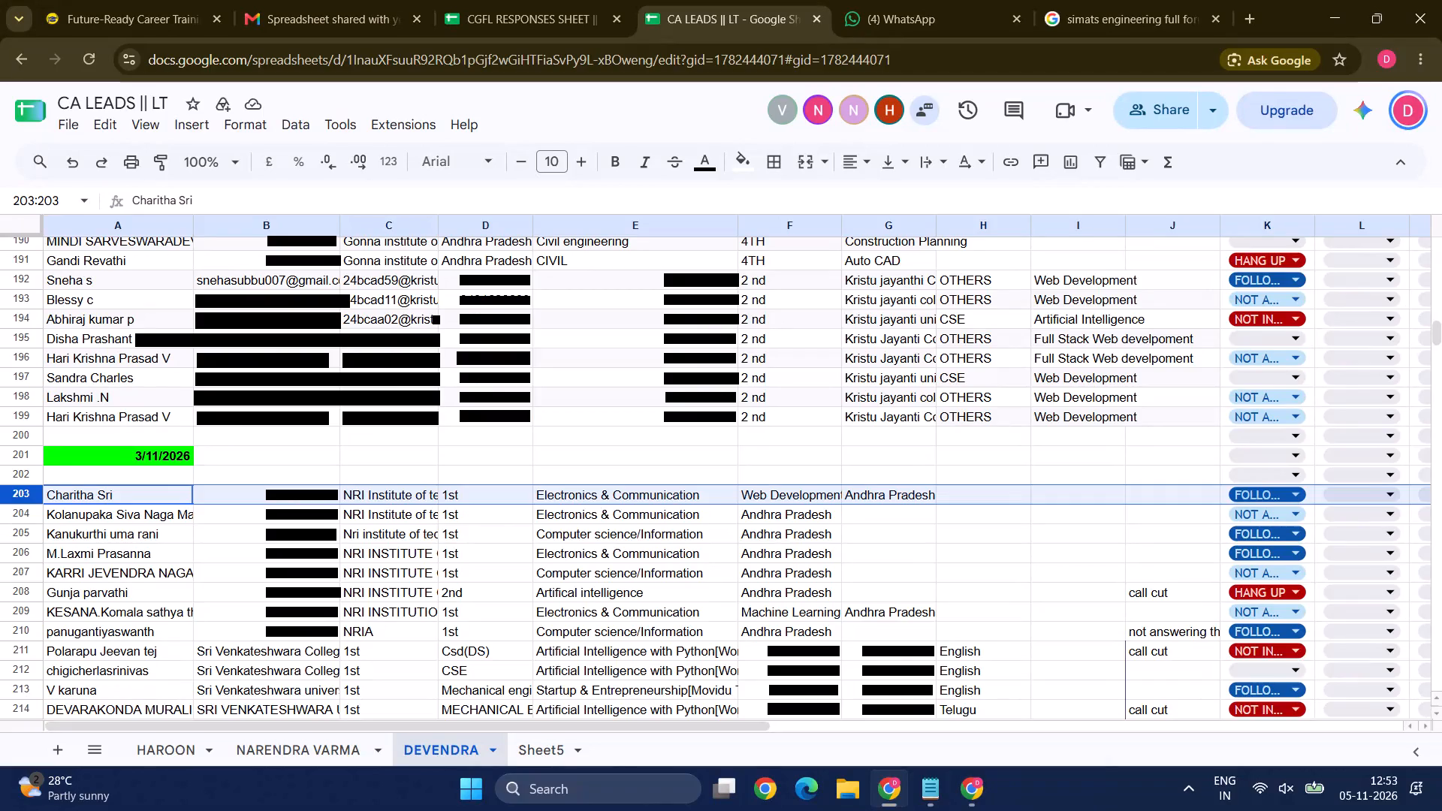
scroll(22, 496, "right", 1)
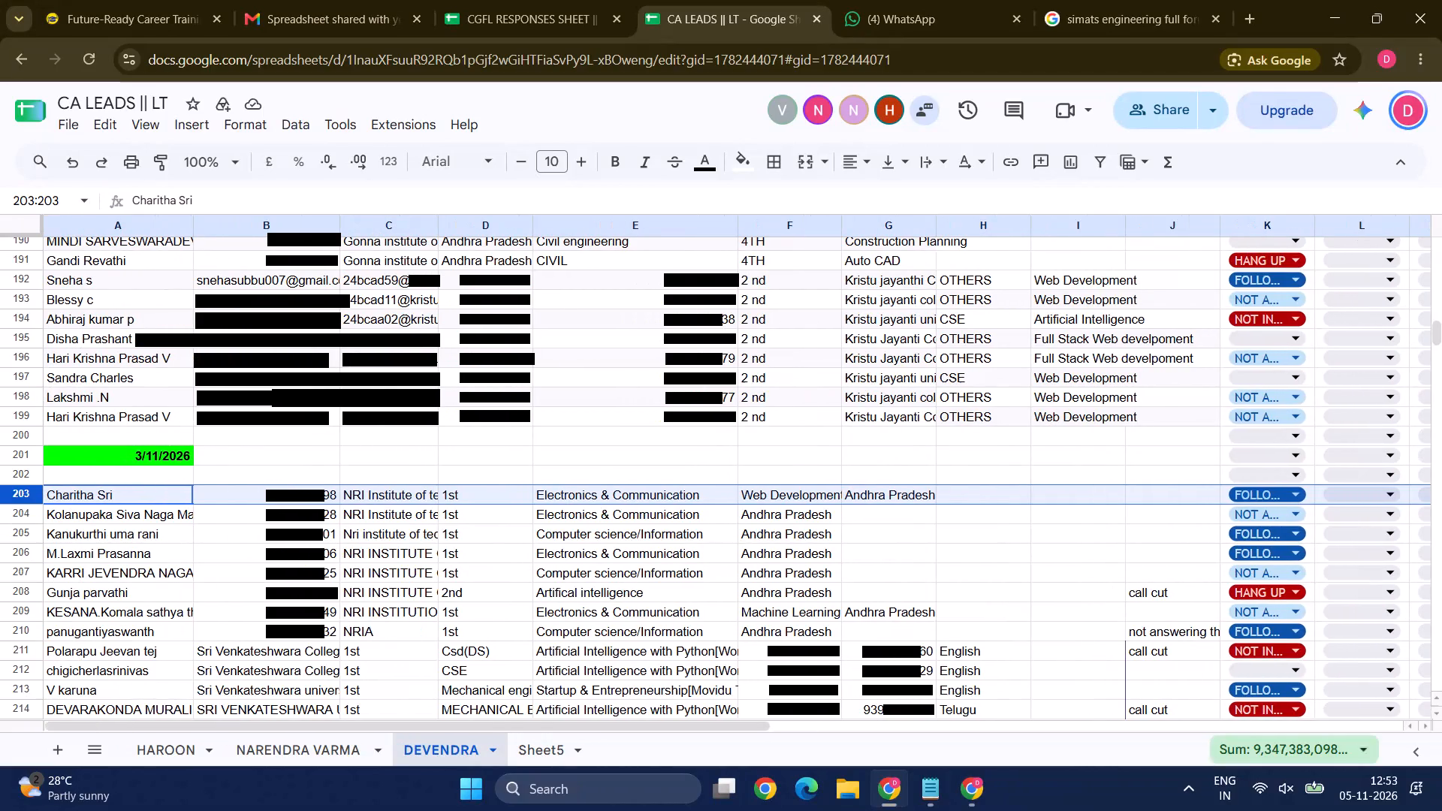
Set the call status of the row 274 lead, under the 5/11/2026 heading, to FOLLOW UP.
scroll(22, 496, "down", 5)
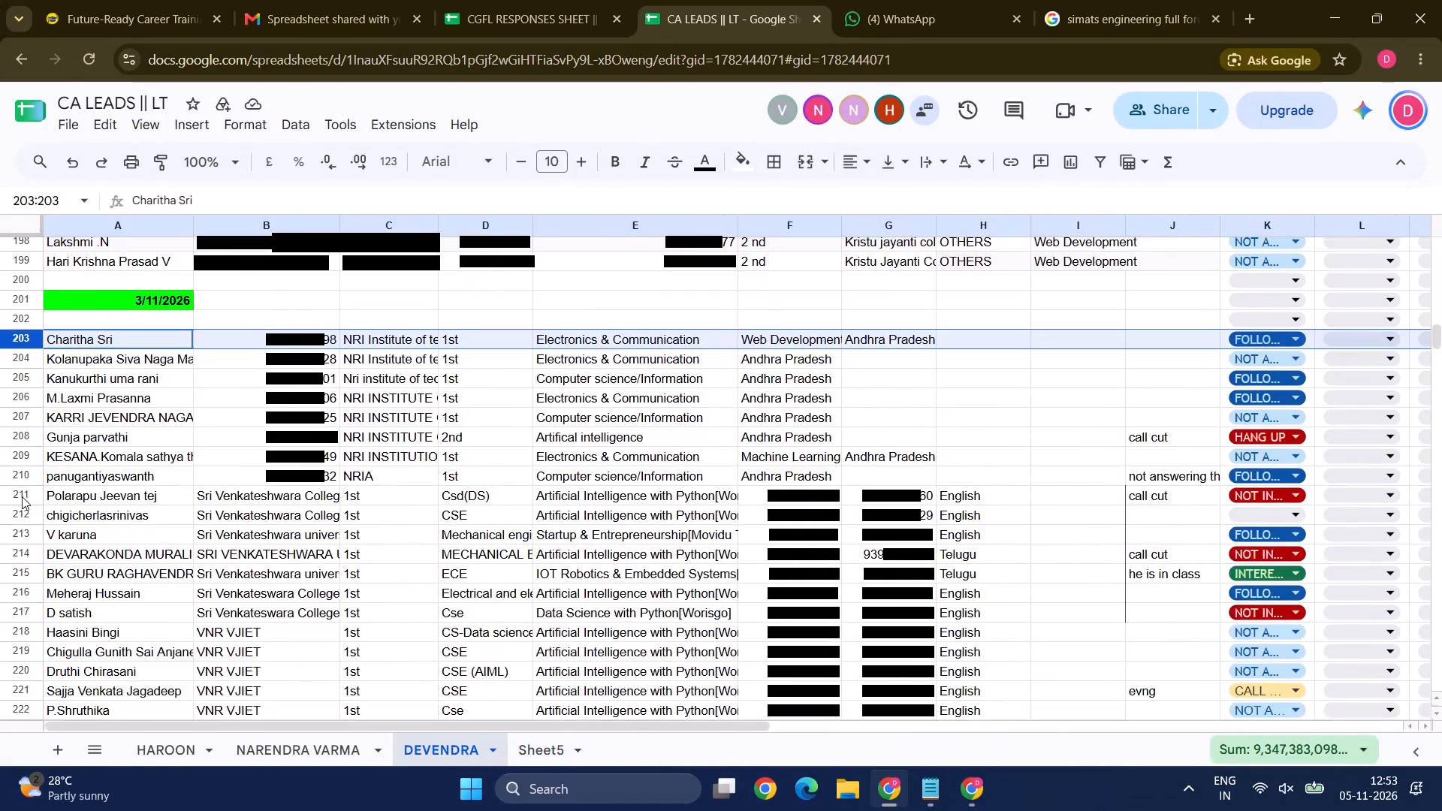
scroll(22, 496, "down", 2)
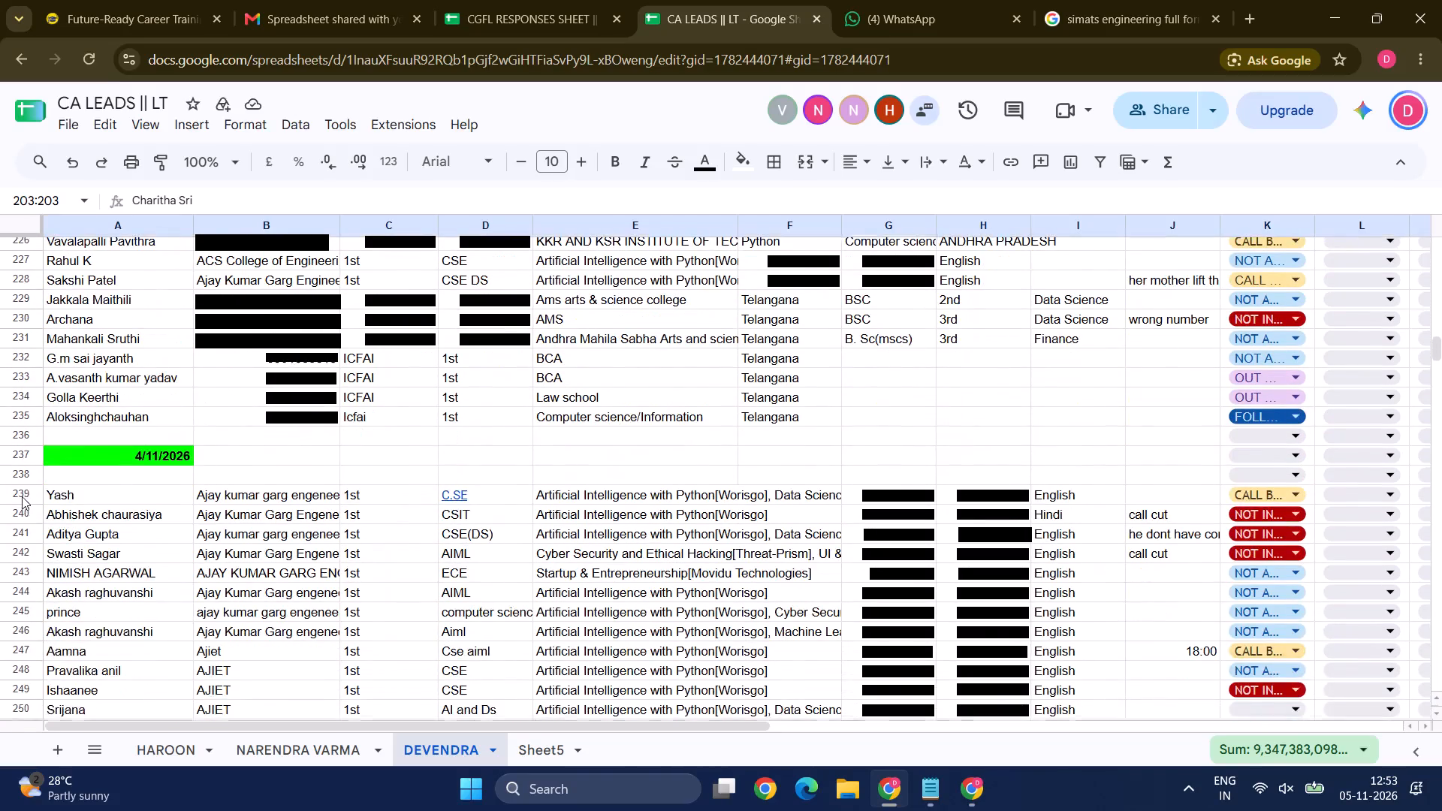
scroll(22, 496, "down", 3)
scroll(22, 496, "up", 1)
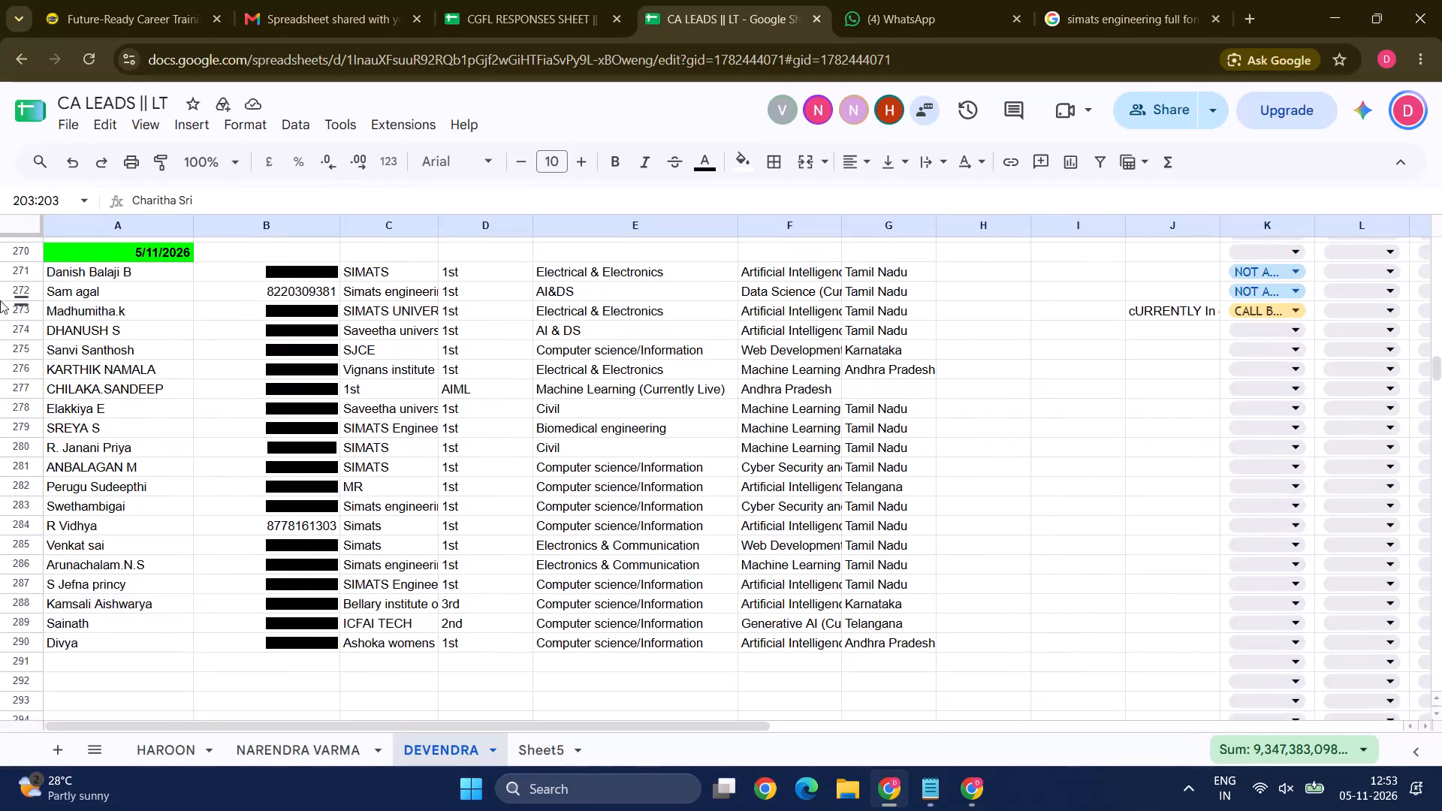
left_click(22, 333)
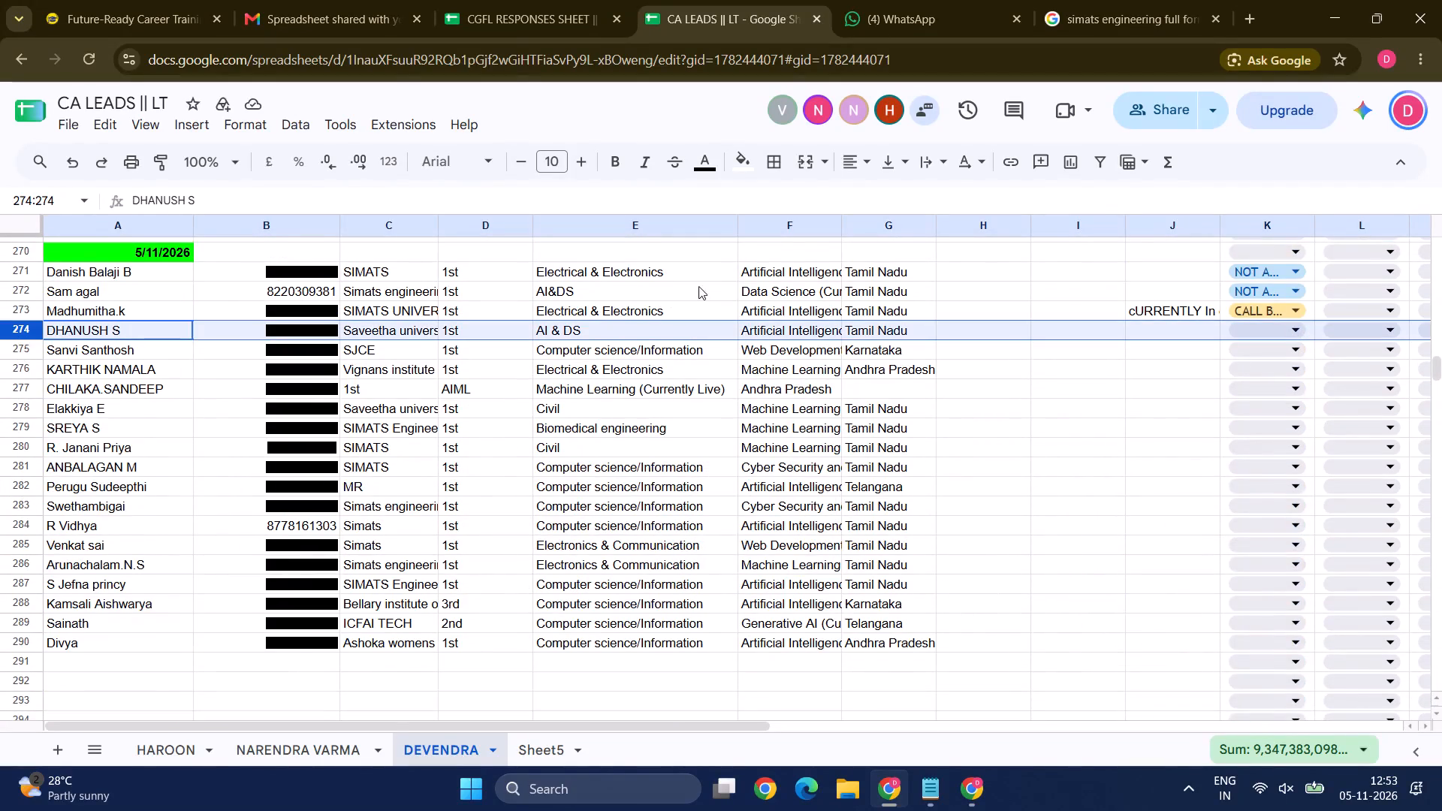
left_click(1257, 334)
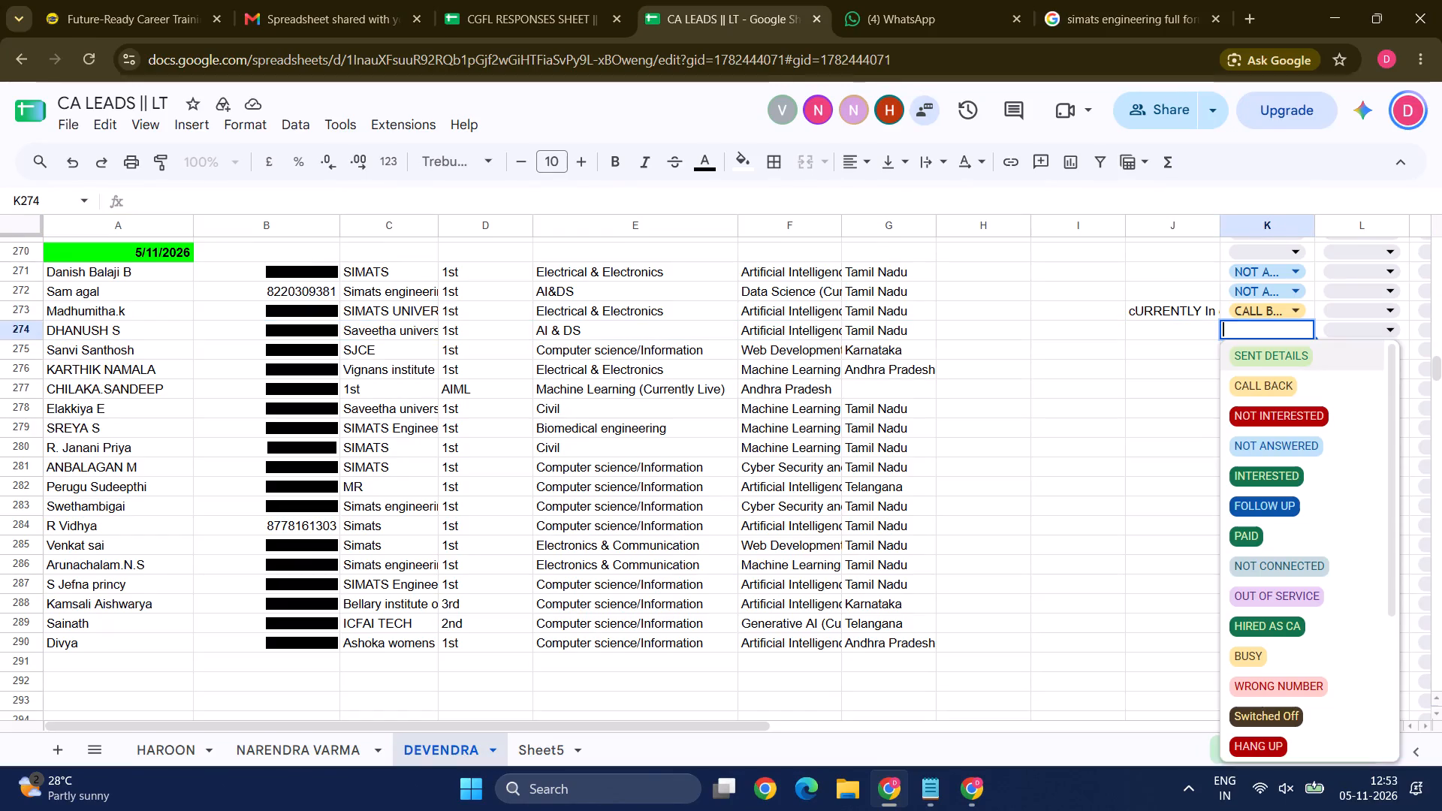
left_click(1261, 499)
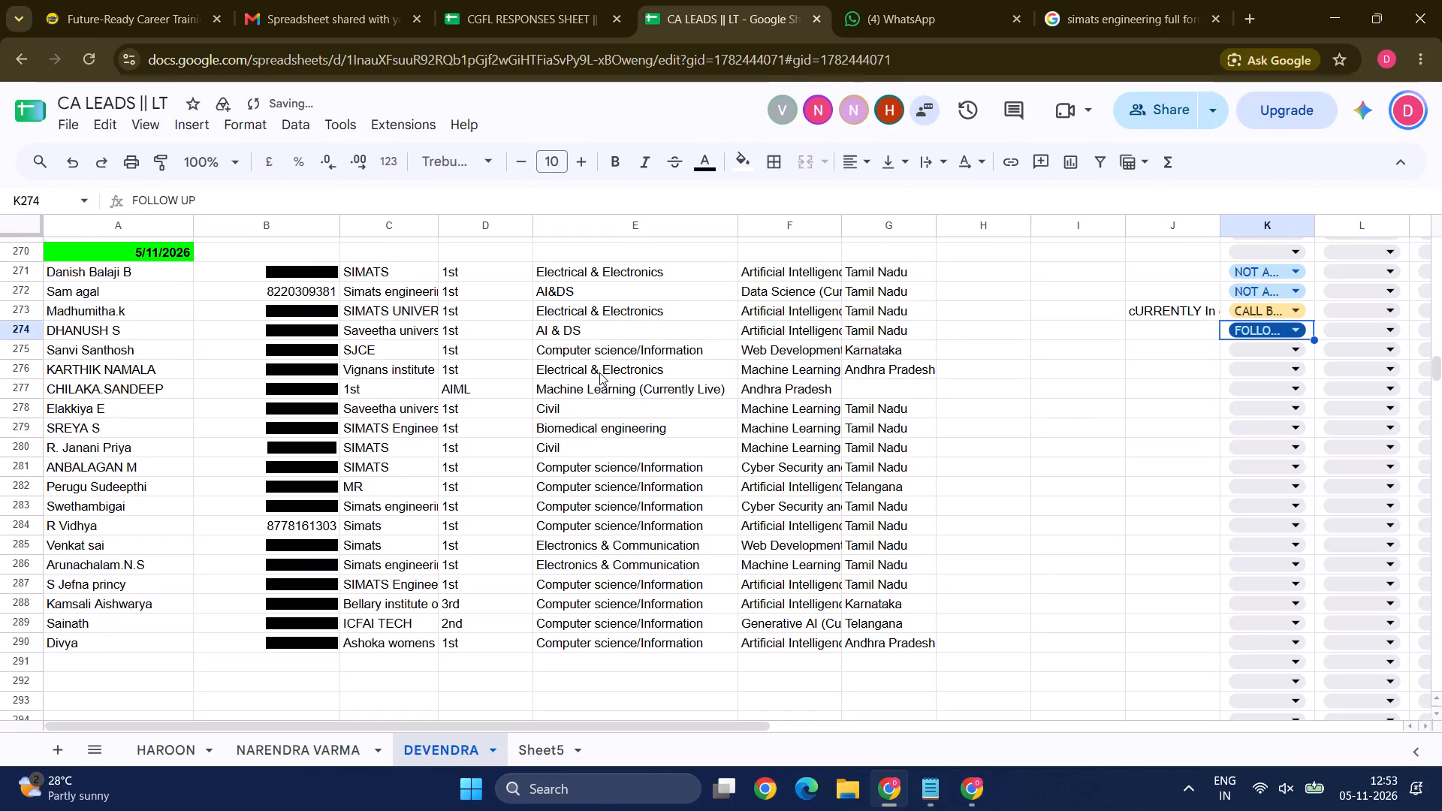
Select the row 275 lead and switch to Notepad to consult the Learners Track BDE calling script.
left_click(25, 352)
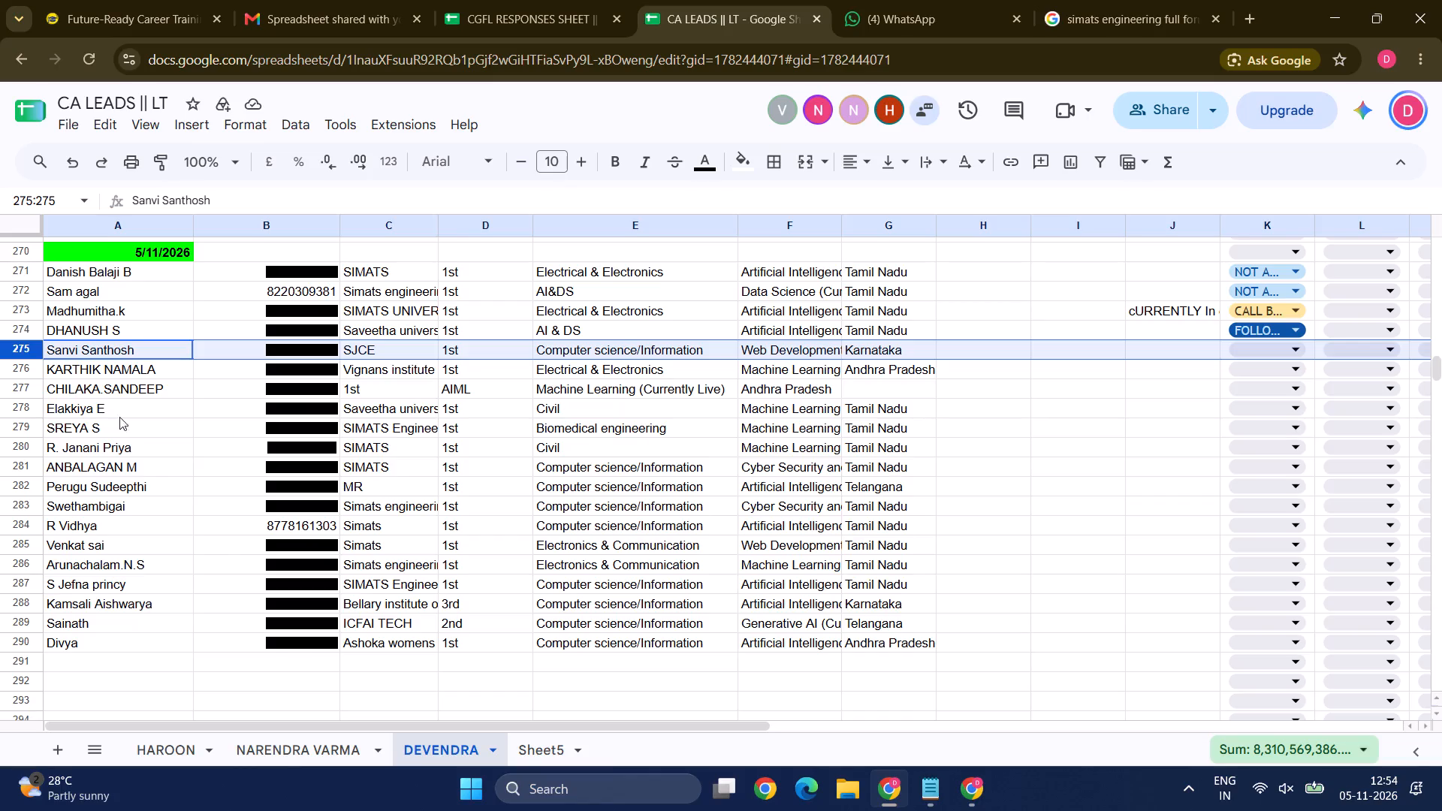
left_click(934, 803)
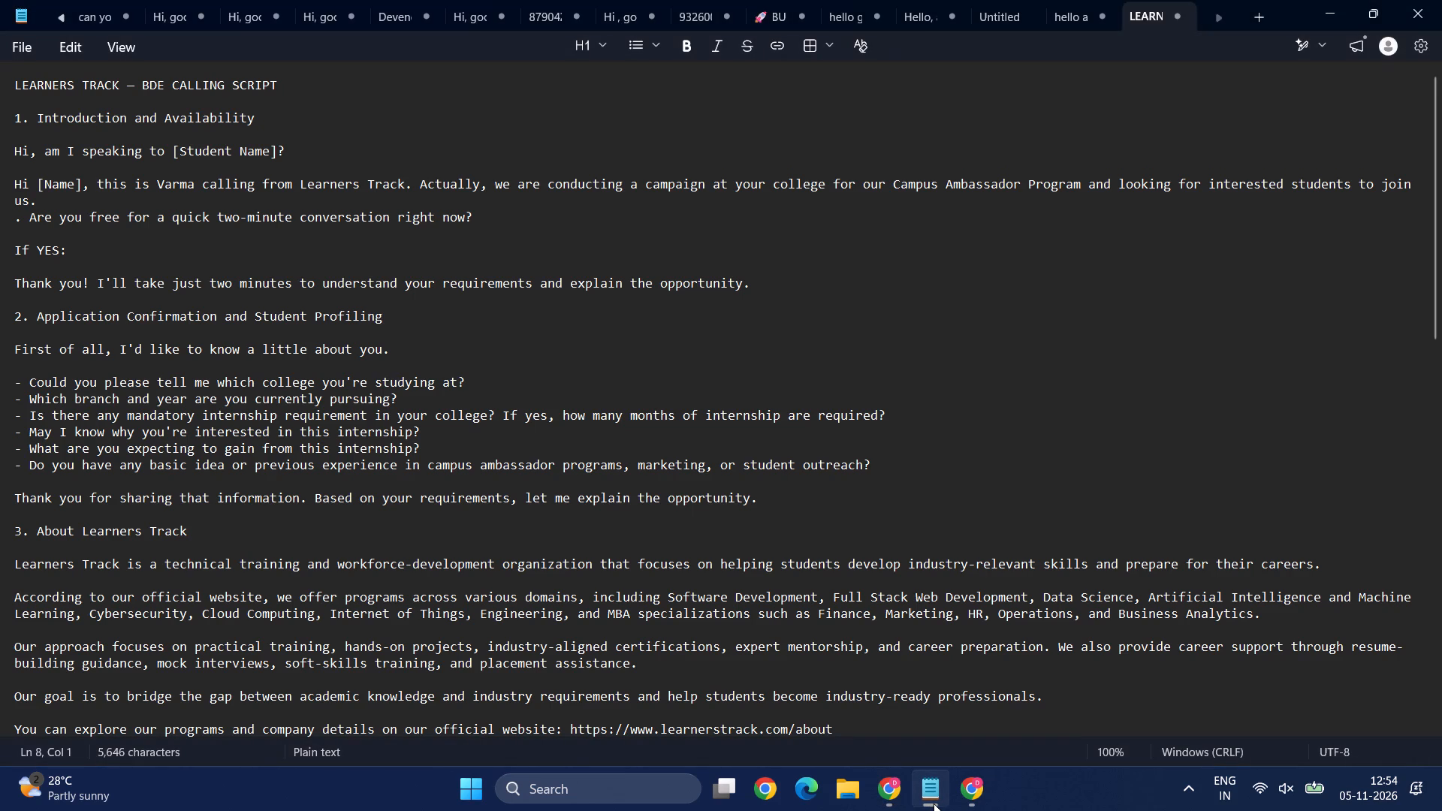
left_click(893, 800)
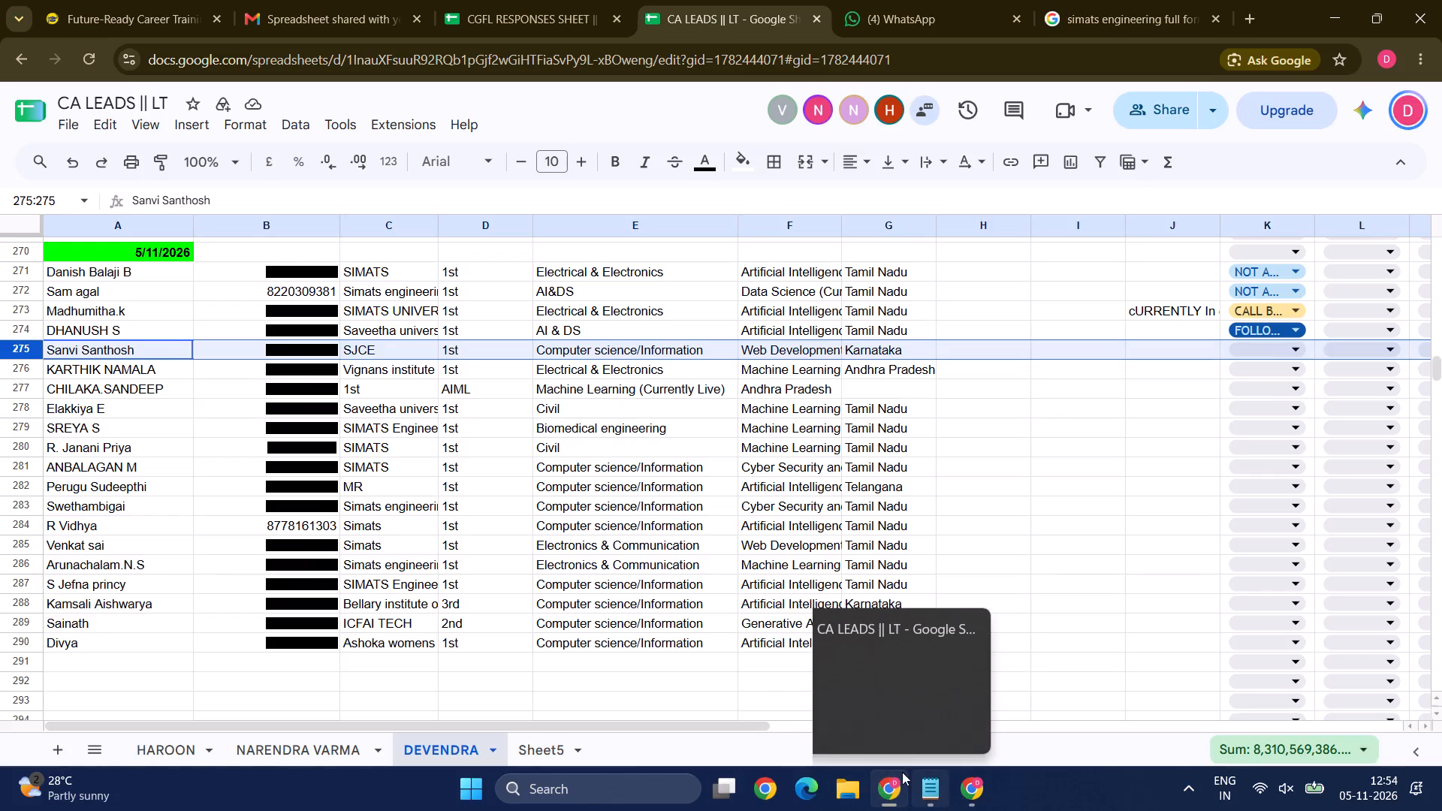
left_click(943, 807)
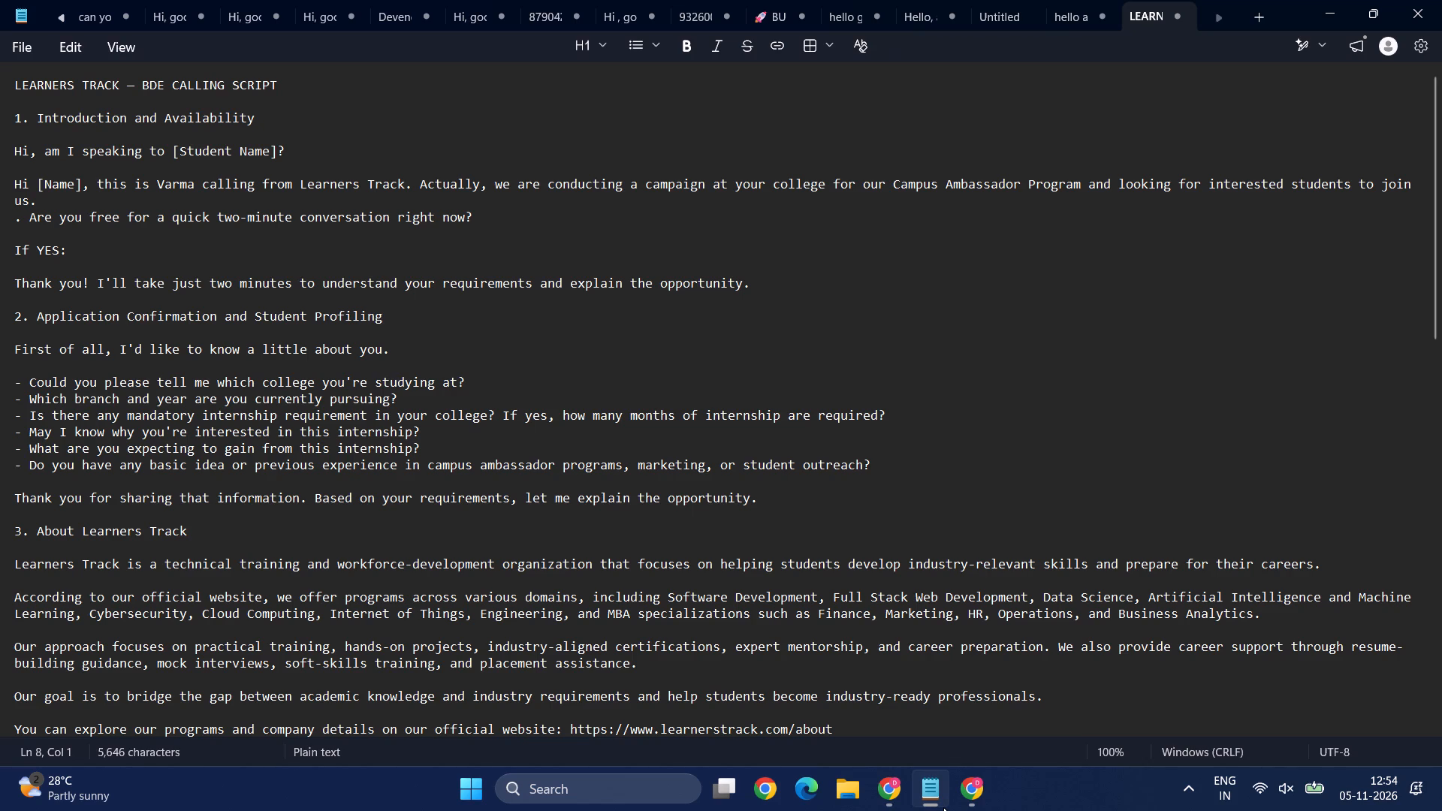
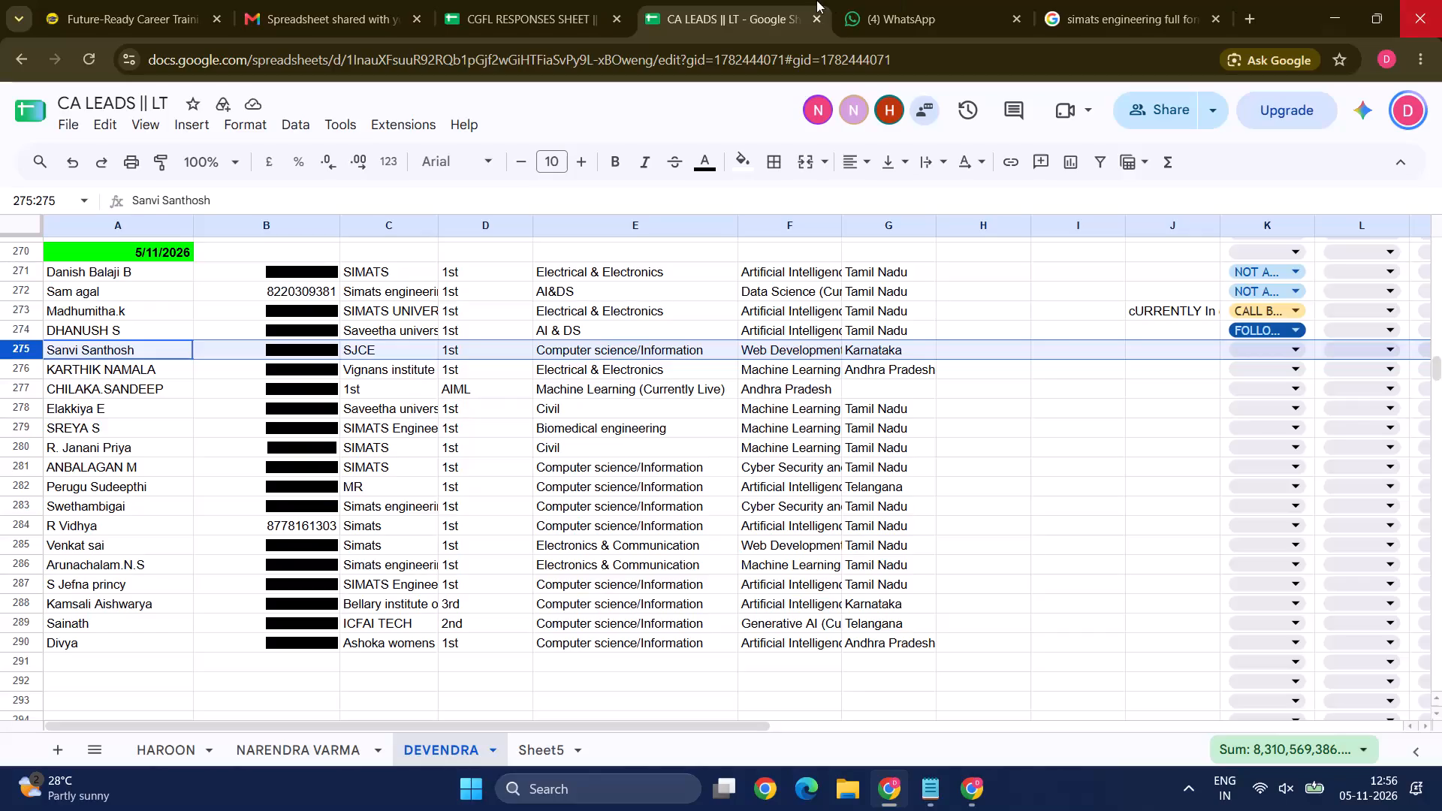
Review the latest 4/11 and 5/11/2026 responses in the CGFL RESPONSES SHEET, including their internship preferences, class representatives and referral codes.
left_click(530, 0)
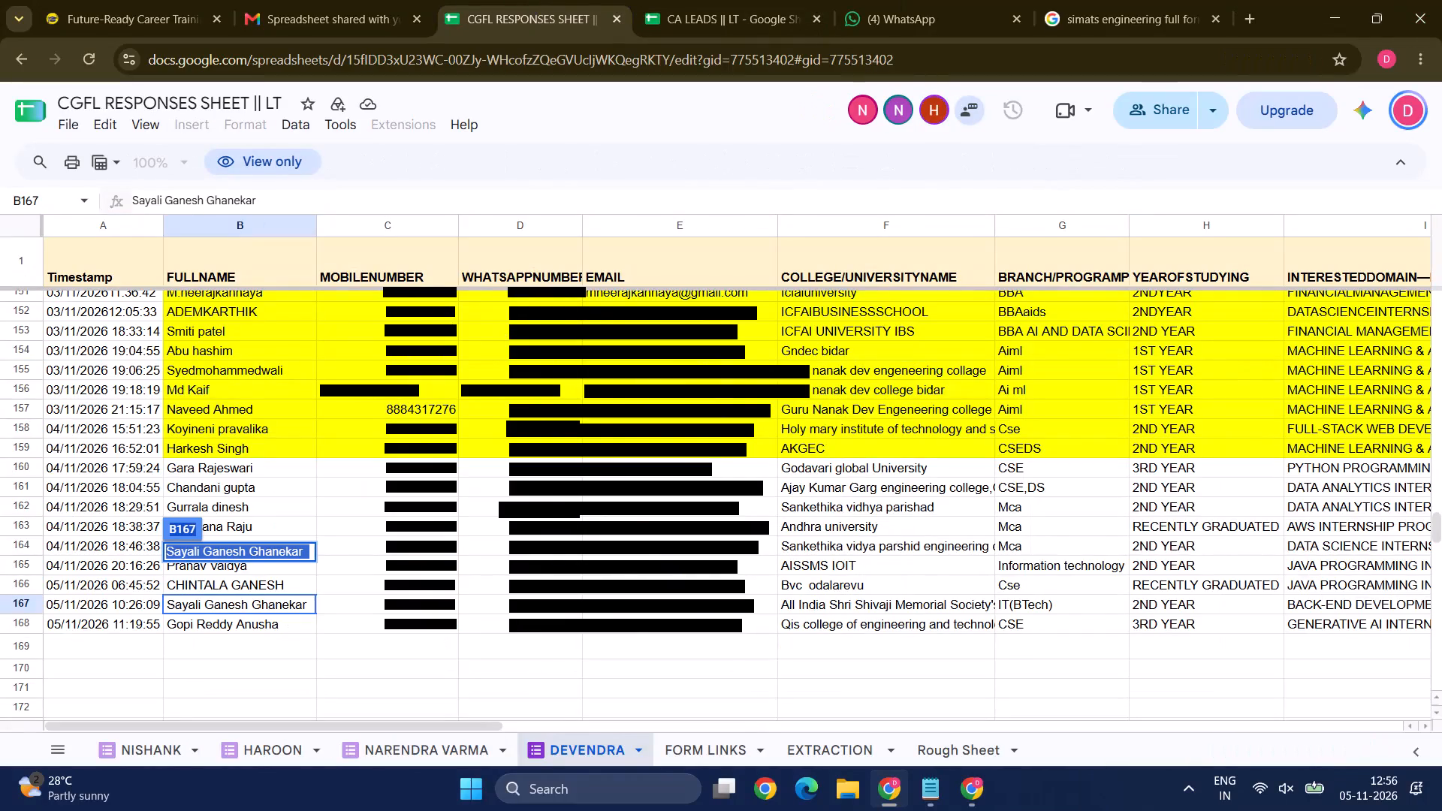
left_click(492, 543)
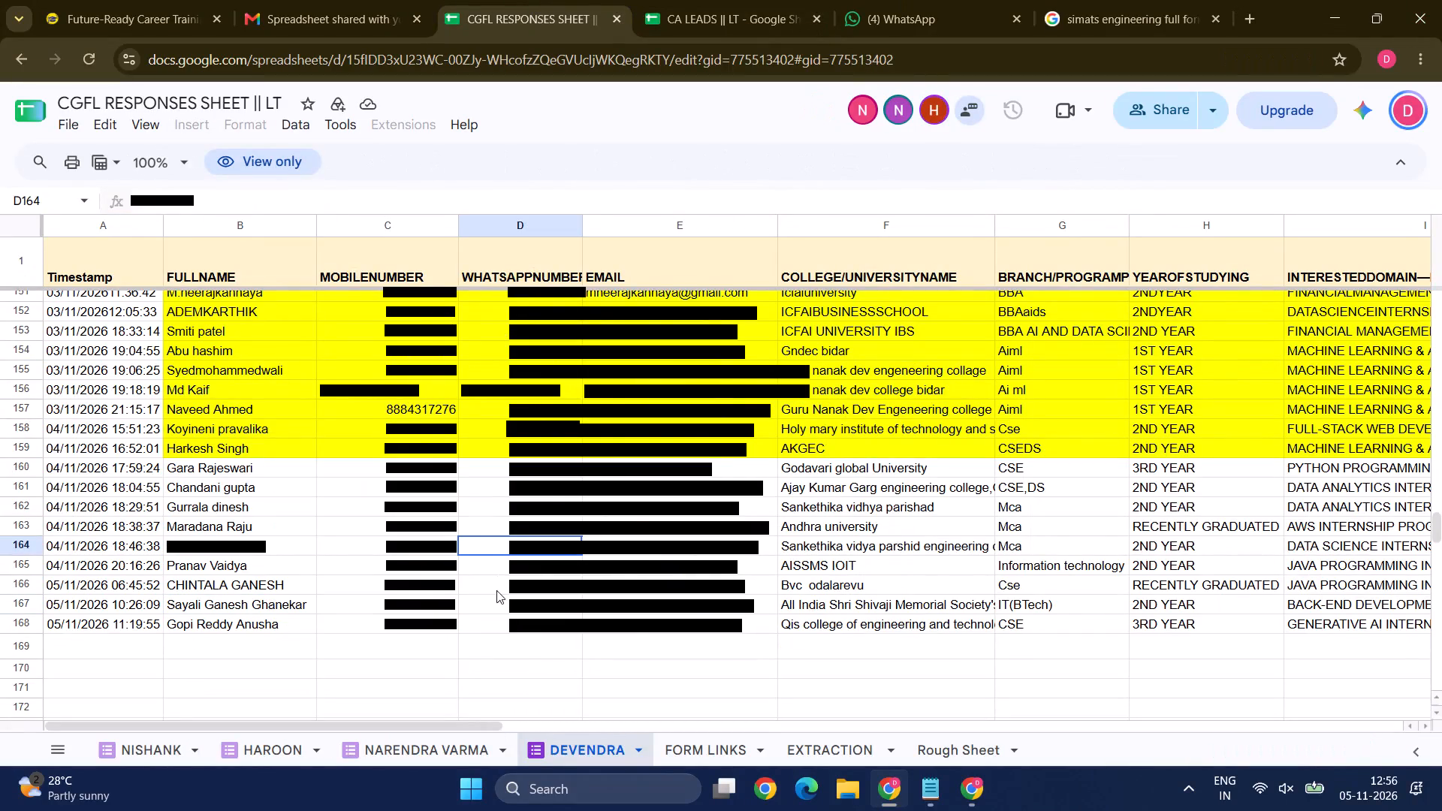
scroll(496, 590, "left", 8)
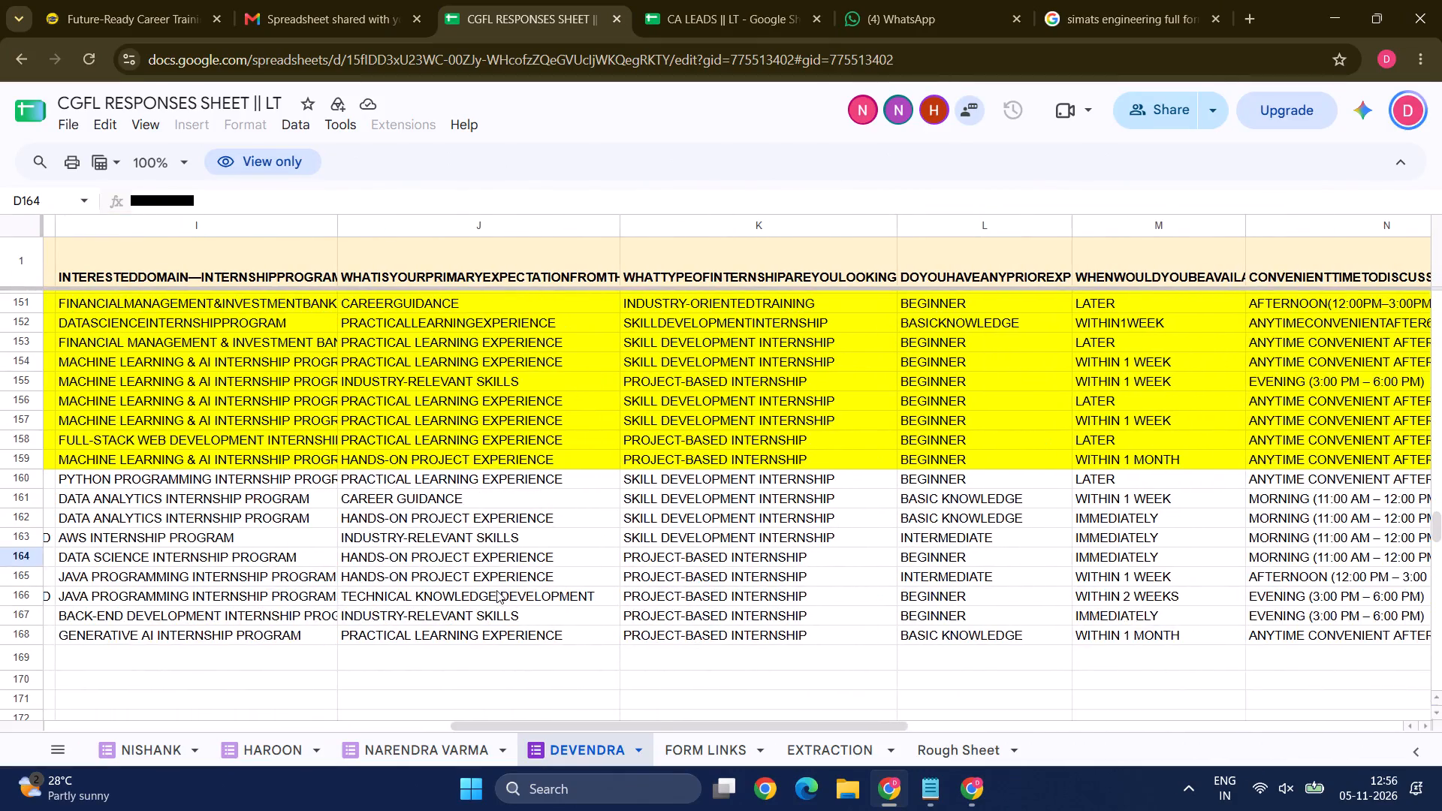
scroll(496, 590, "left", 2)
scroll(496, 590, "right", 1)
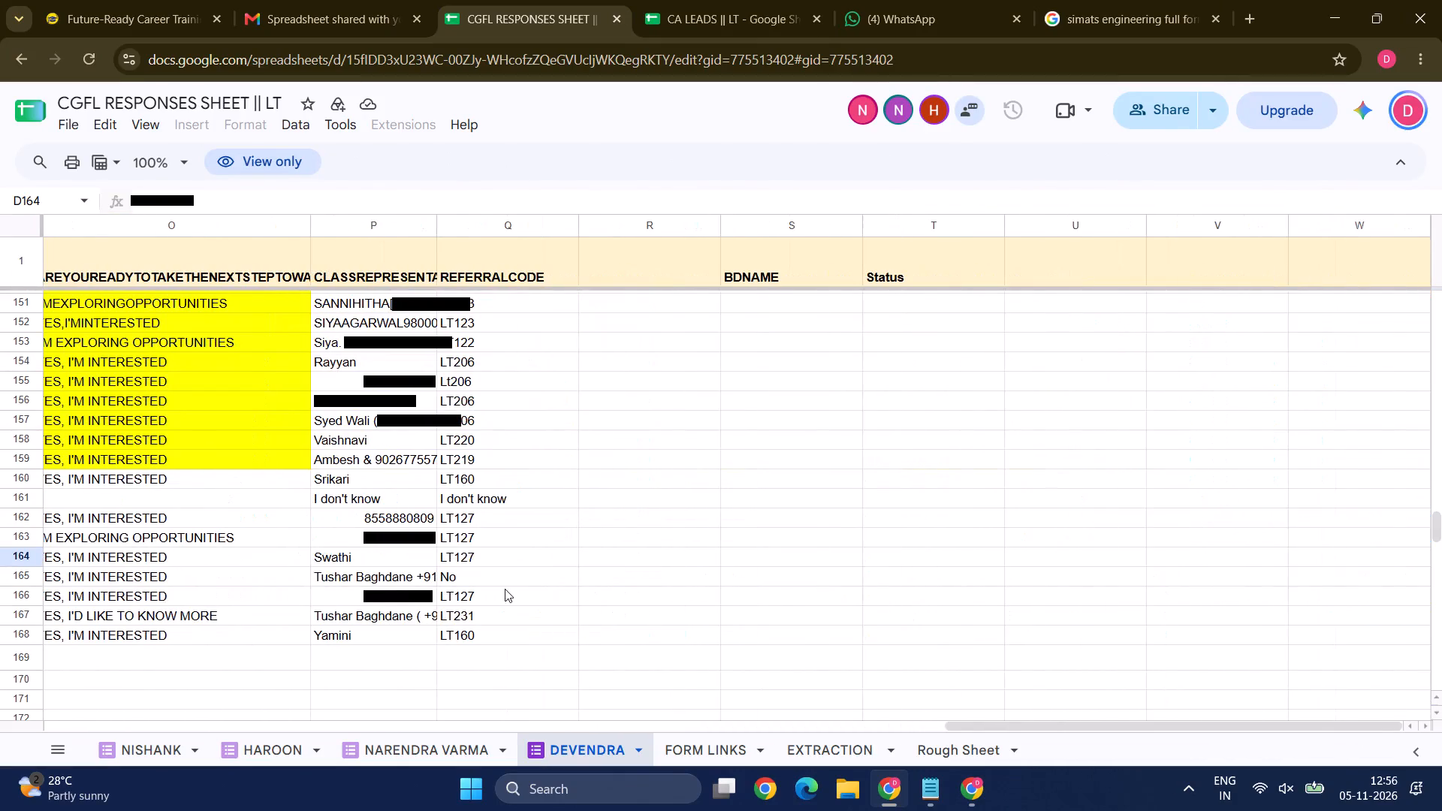
scroll(505, 589, "right", 2)
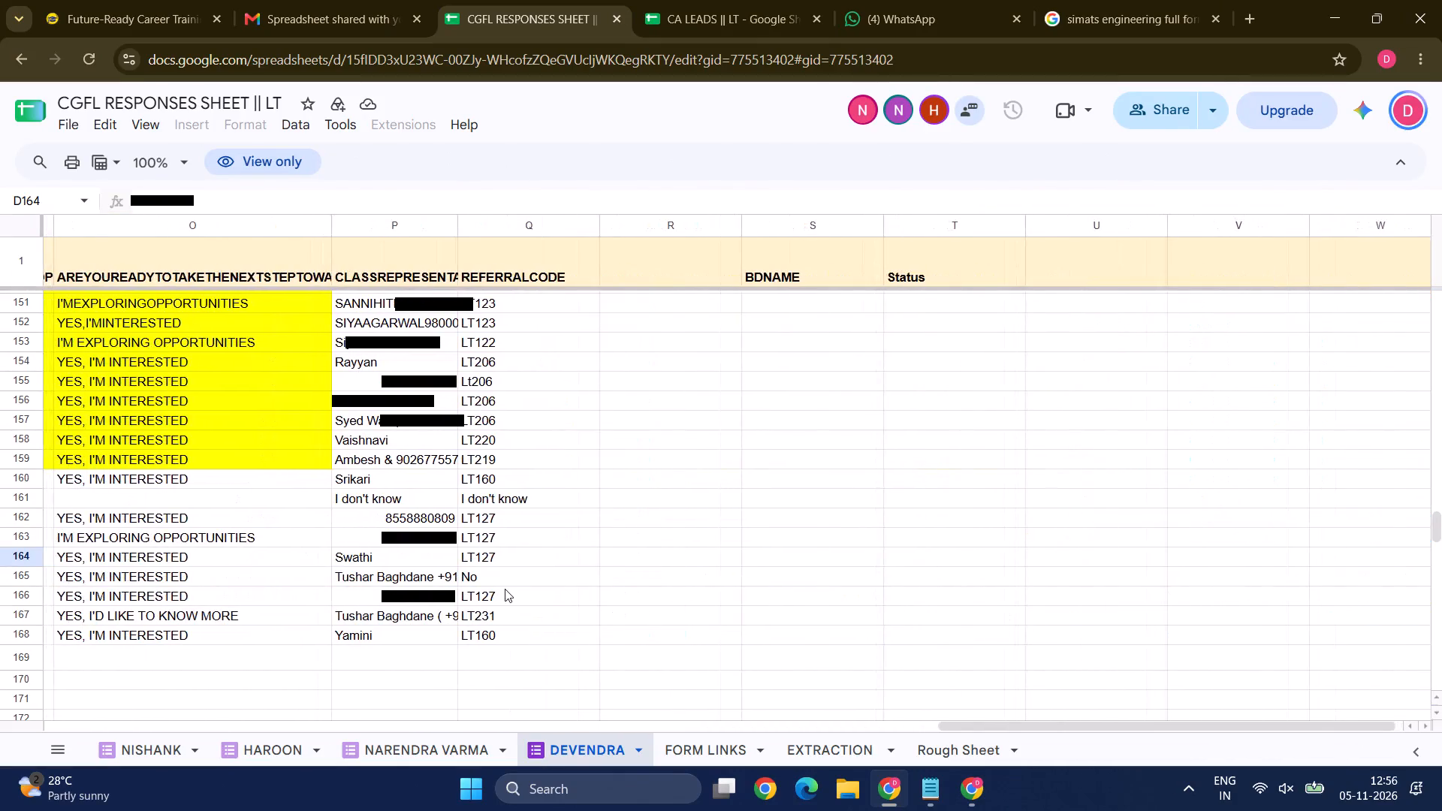
scroll(505, 589, "right", 1)
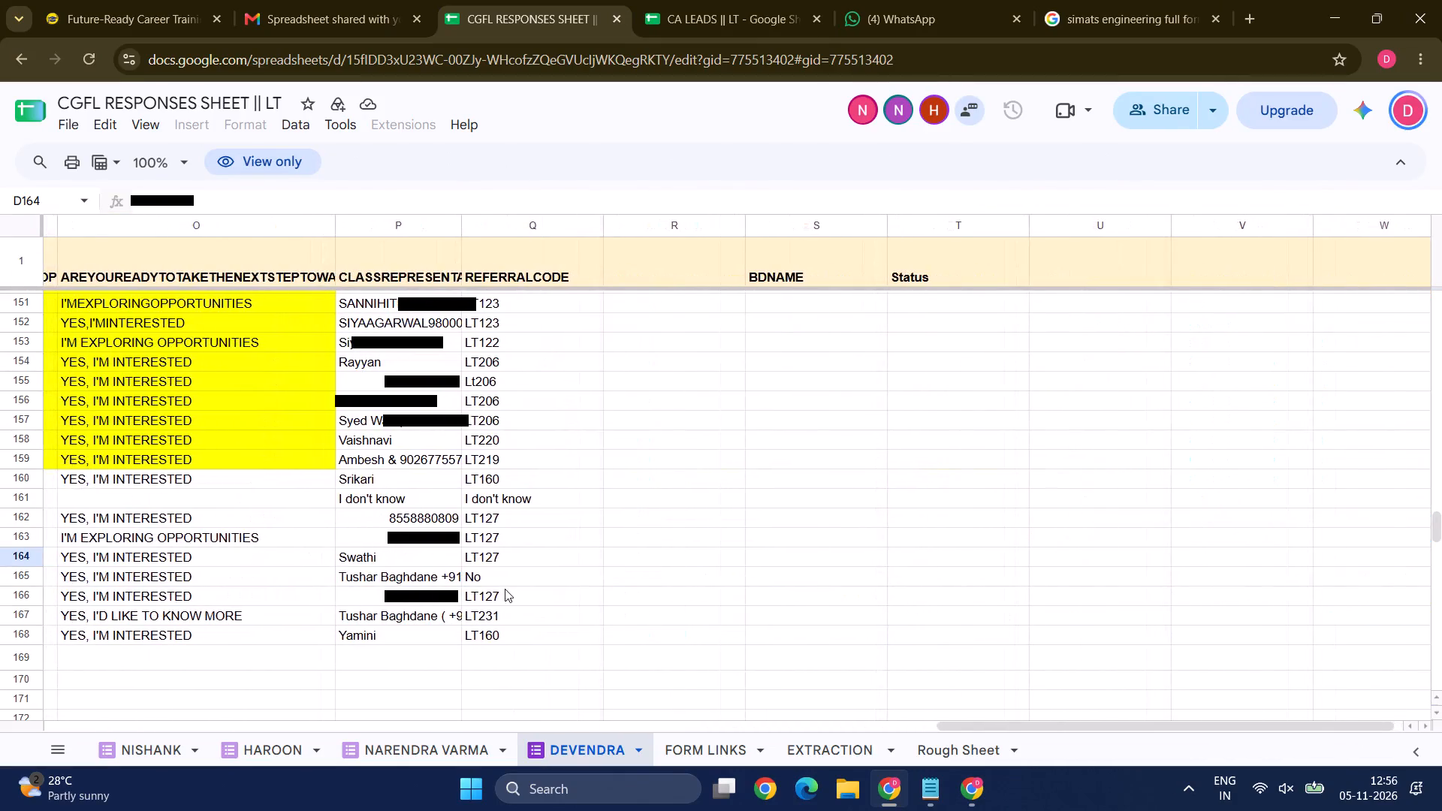
scroll(505, 589, "right", 8)
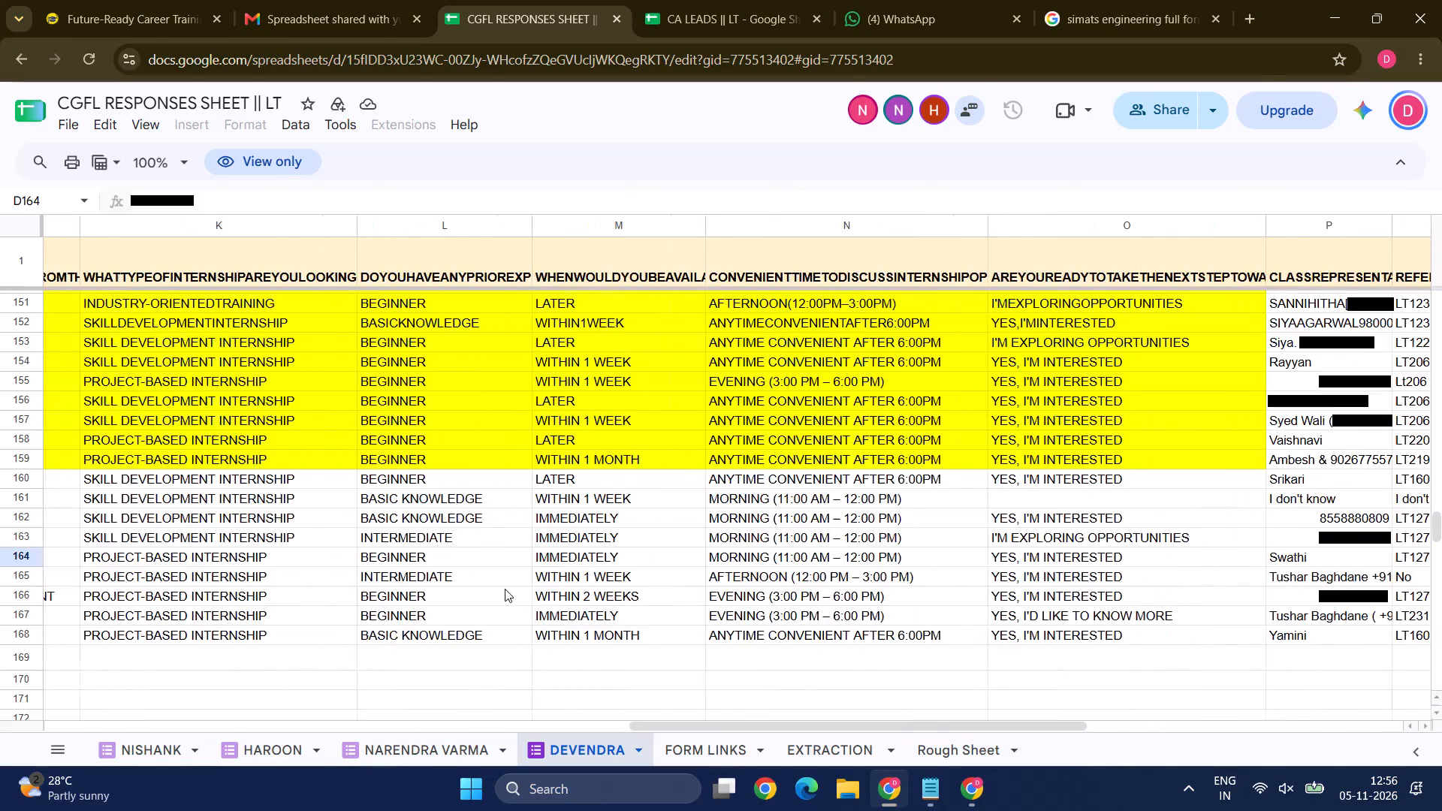
scroll(505, 589, "right", 6)
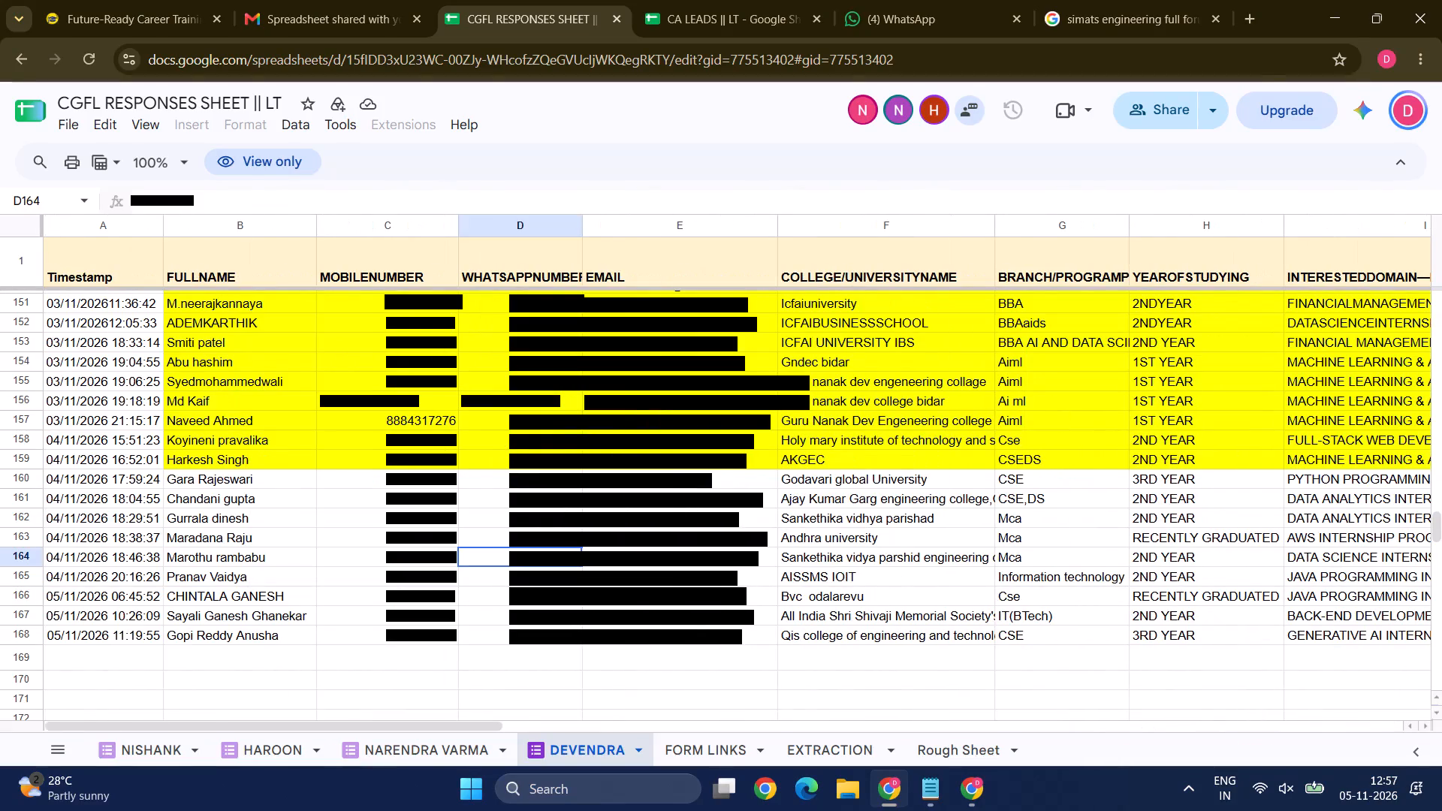
scroll(531, 588, "right", 2)
scroll(531, 588, "down", 1)
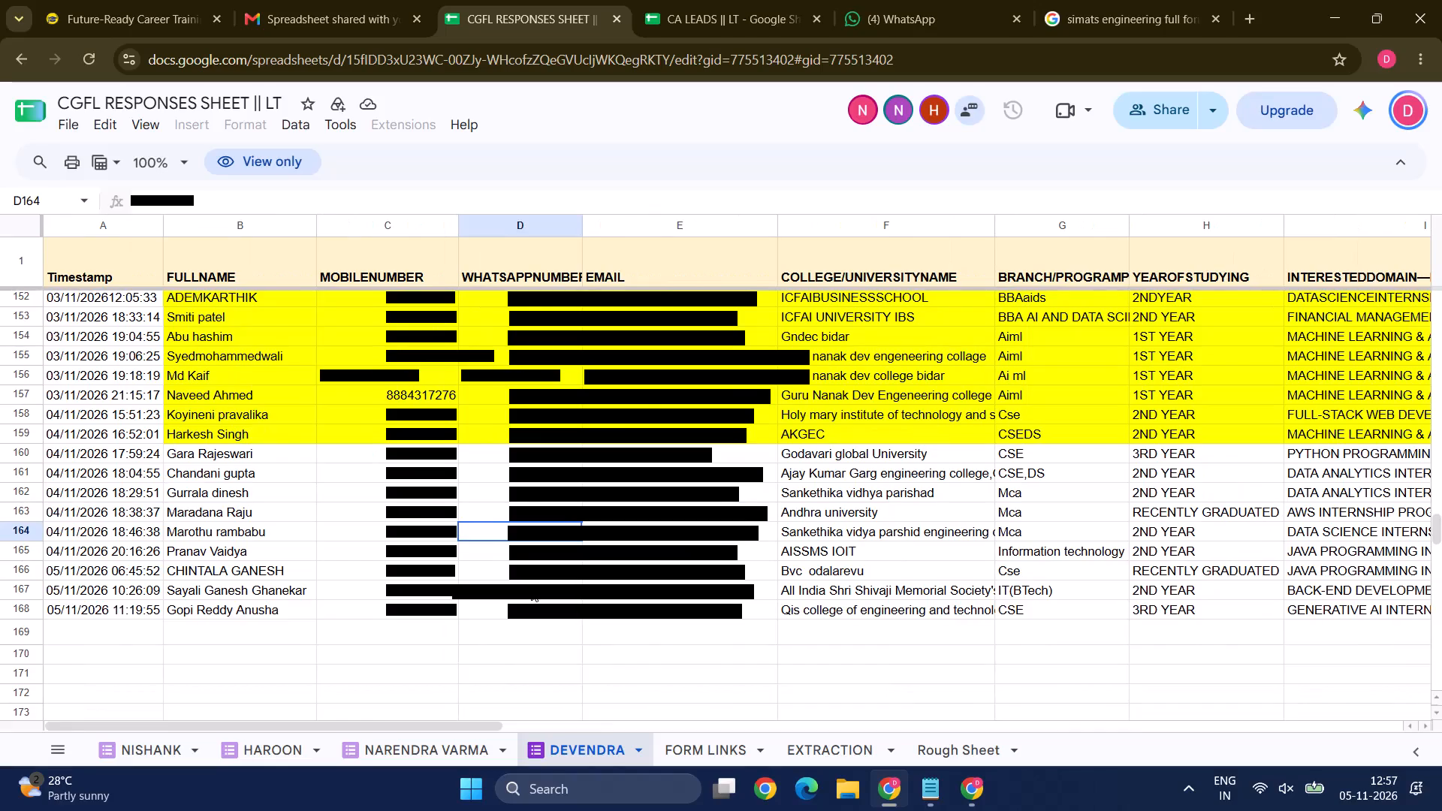
scroll(531, 588, "left", 4)
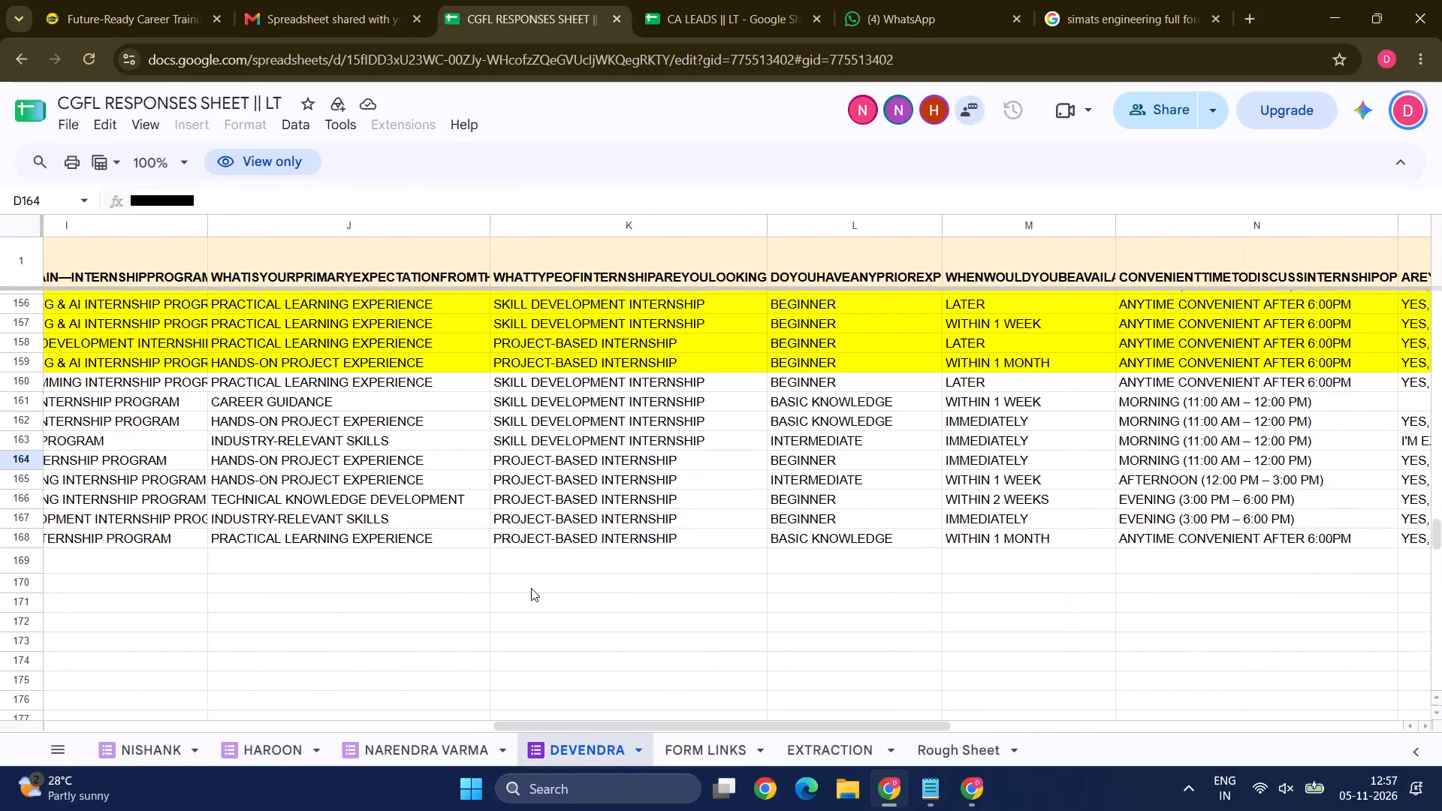
scroll(531, 588, "left", 4)
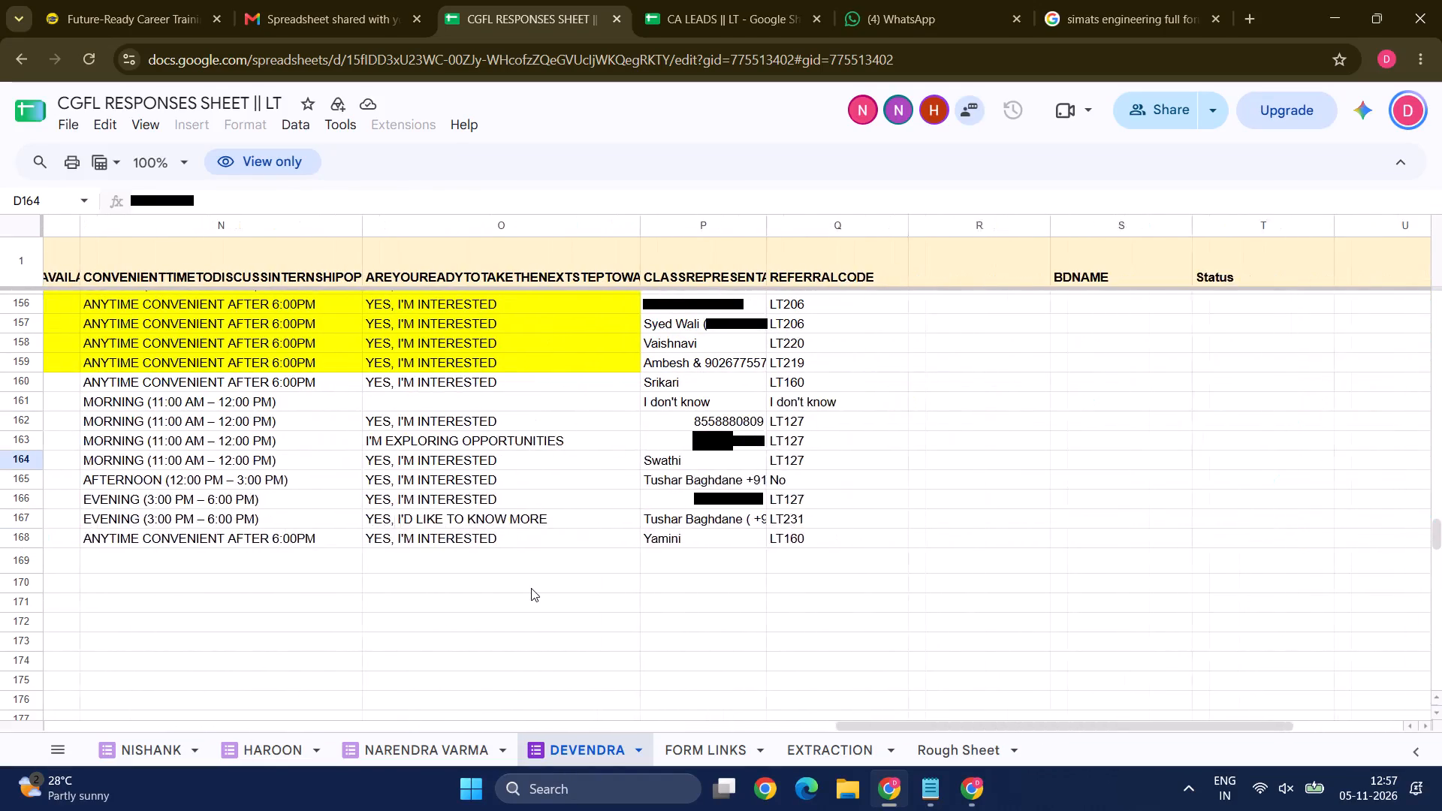
scroll(531, 588, "right", 10)
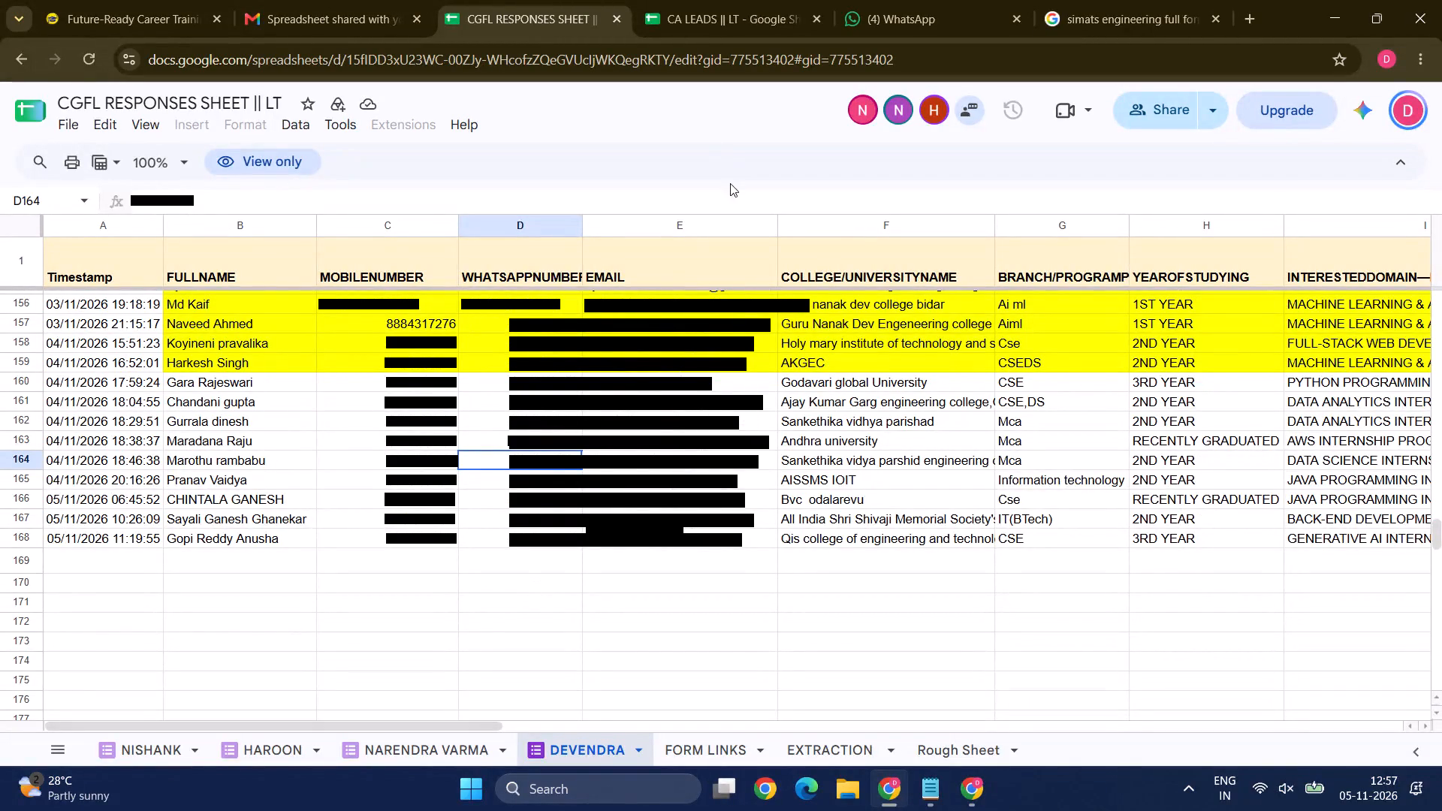
Back in the CA LEADS spreadsheet, set the call status of the row 275 lead to NOT ANSWERED.
left_click(717, 0)
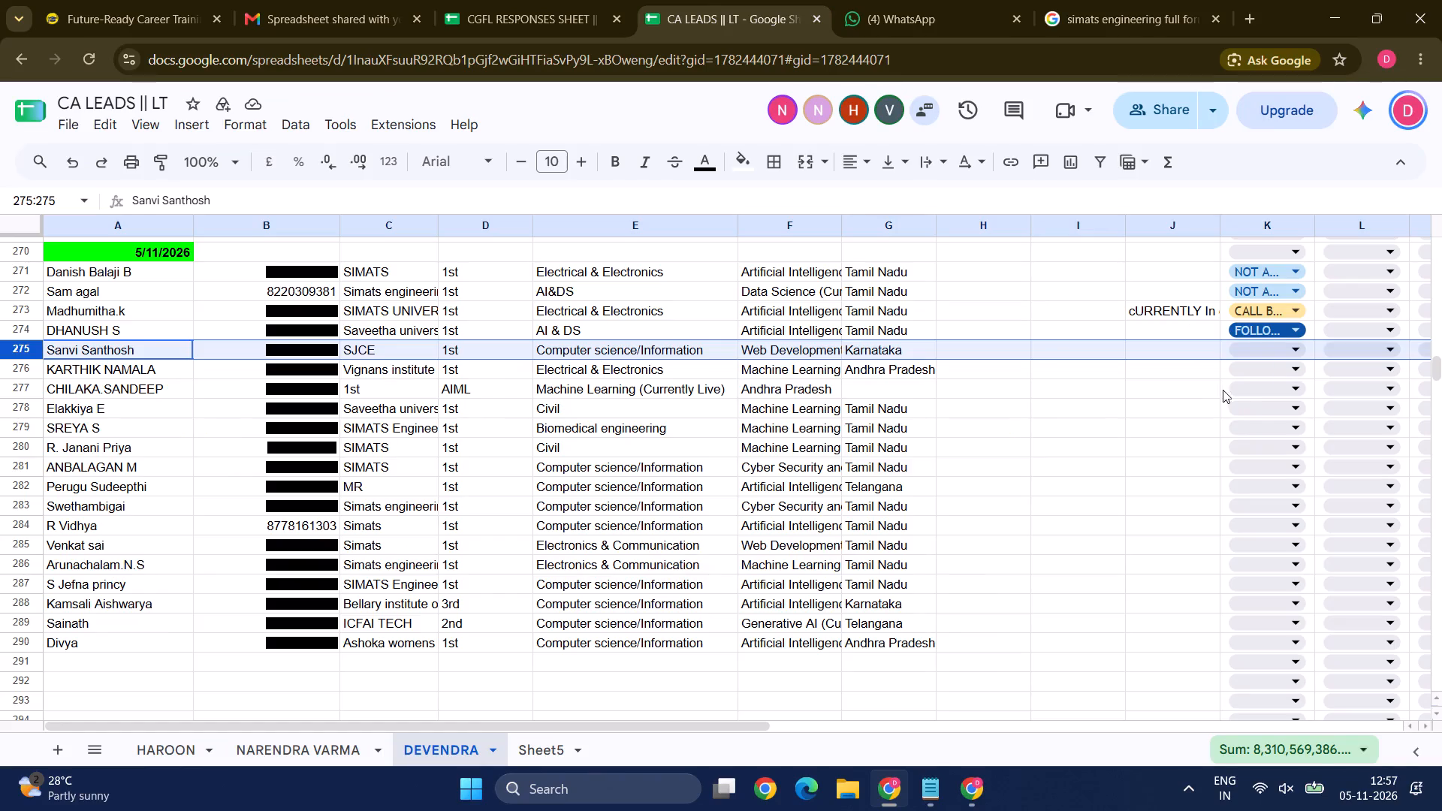
left_click(1265, 352)
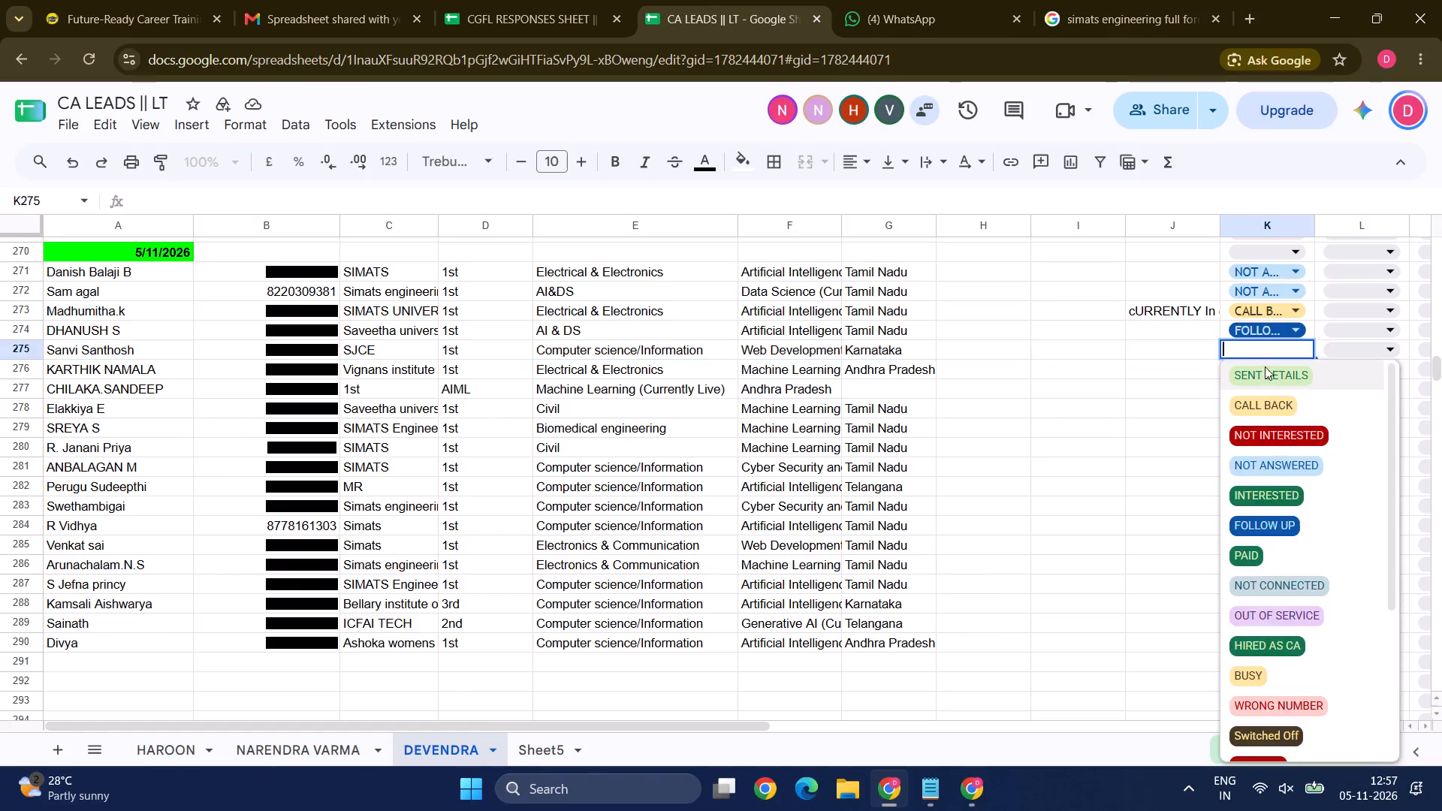
left_click(1259, 463)
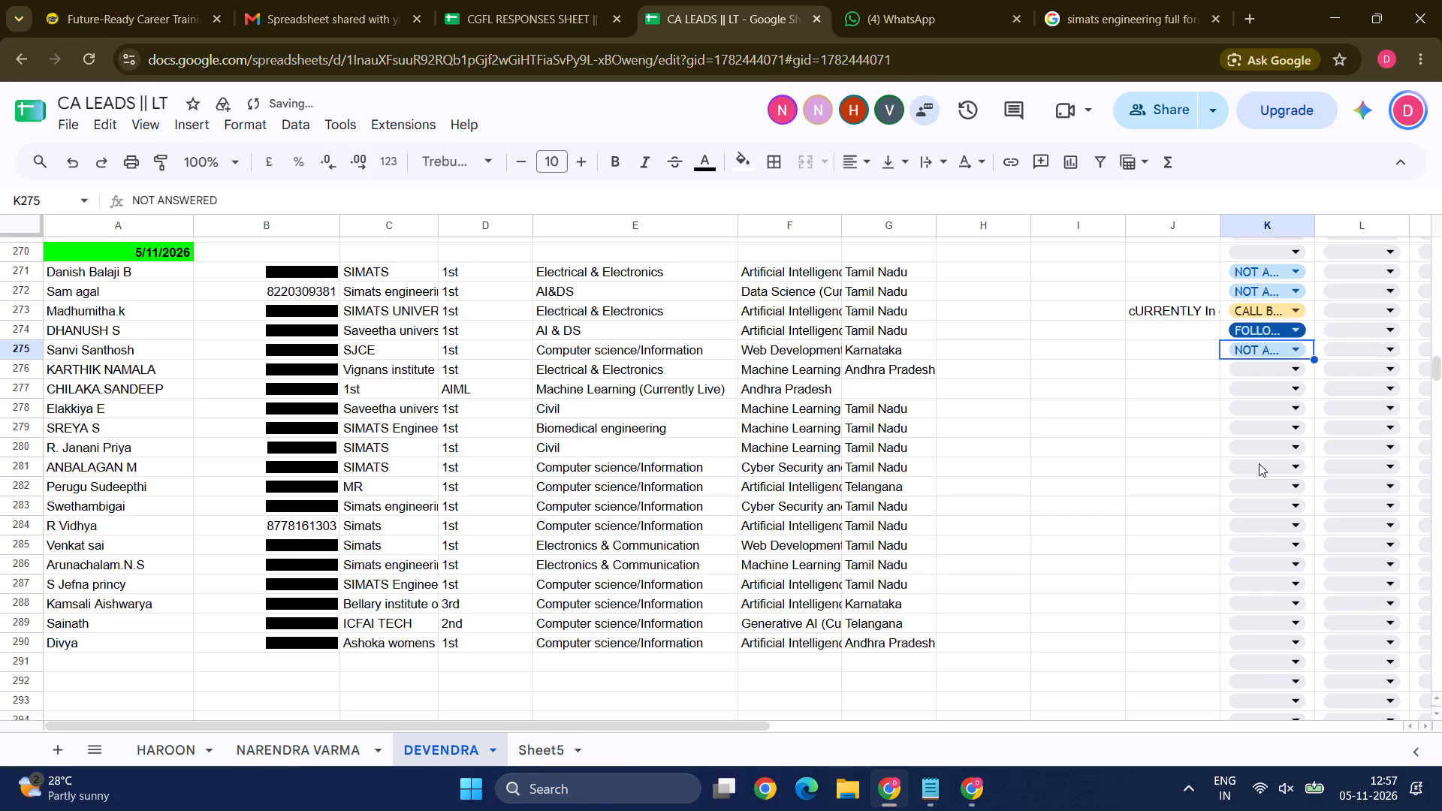
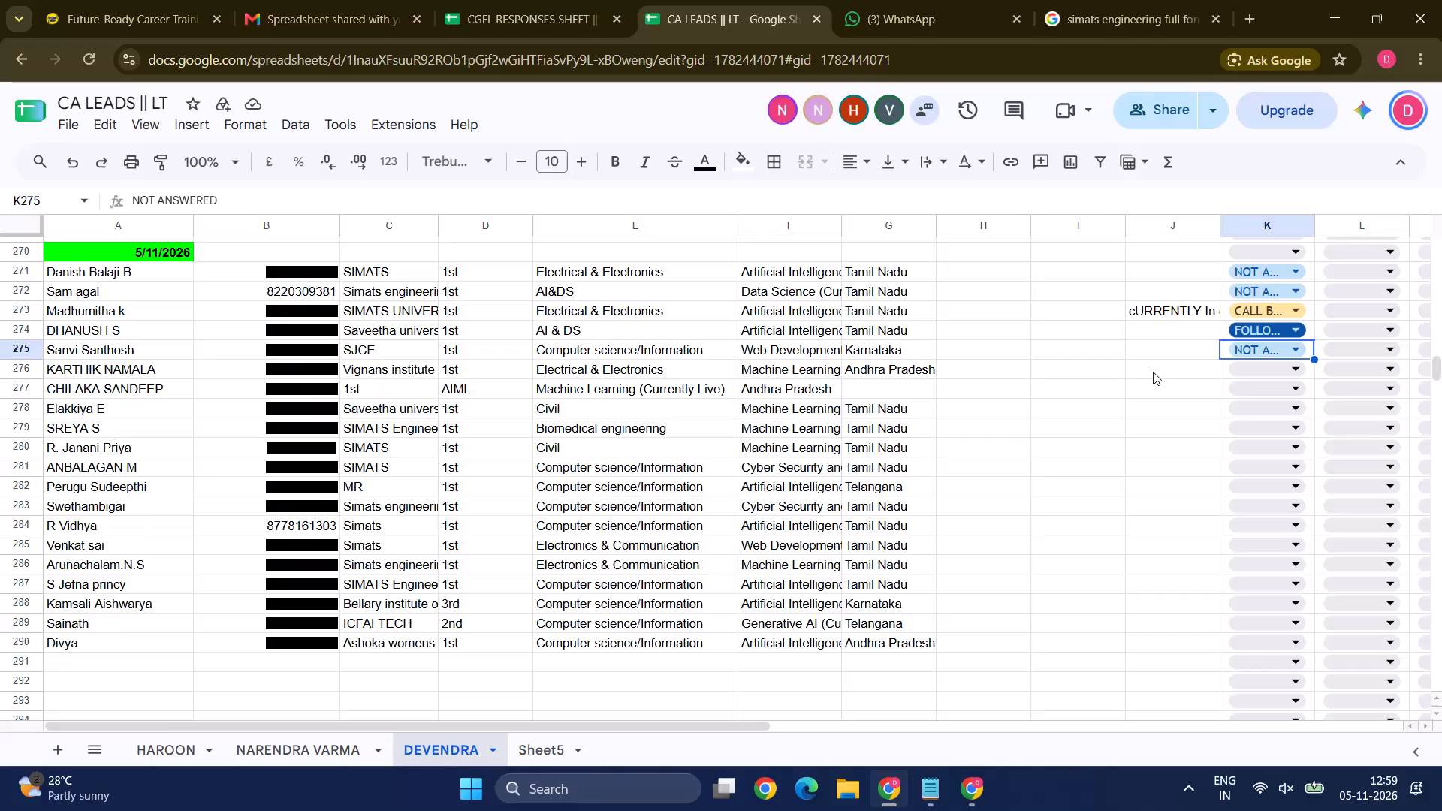
Select the whole row 276 lead, from Vignans institute, to view its details for the call.
left_click(1153, 372)
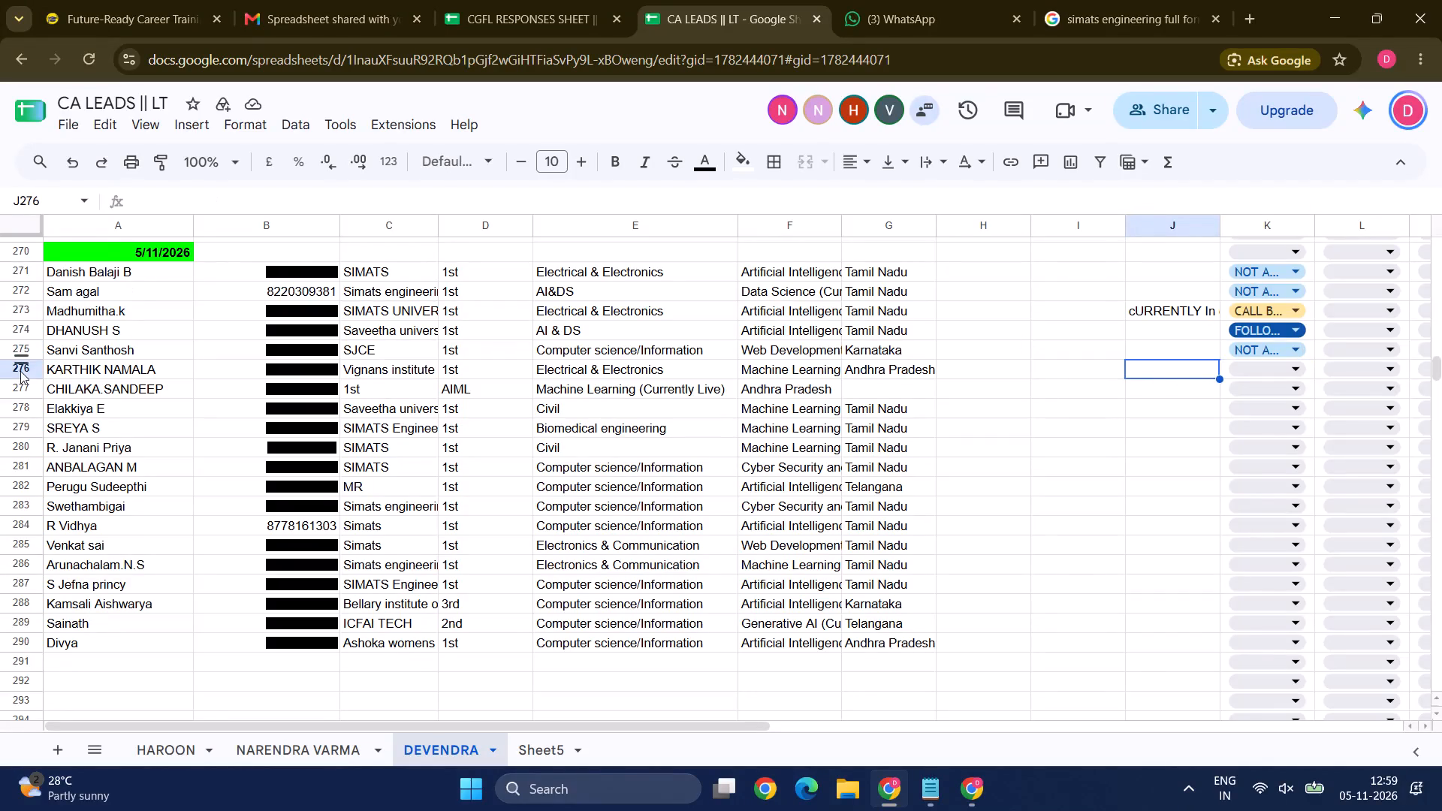
left_click(21, 372)
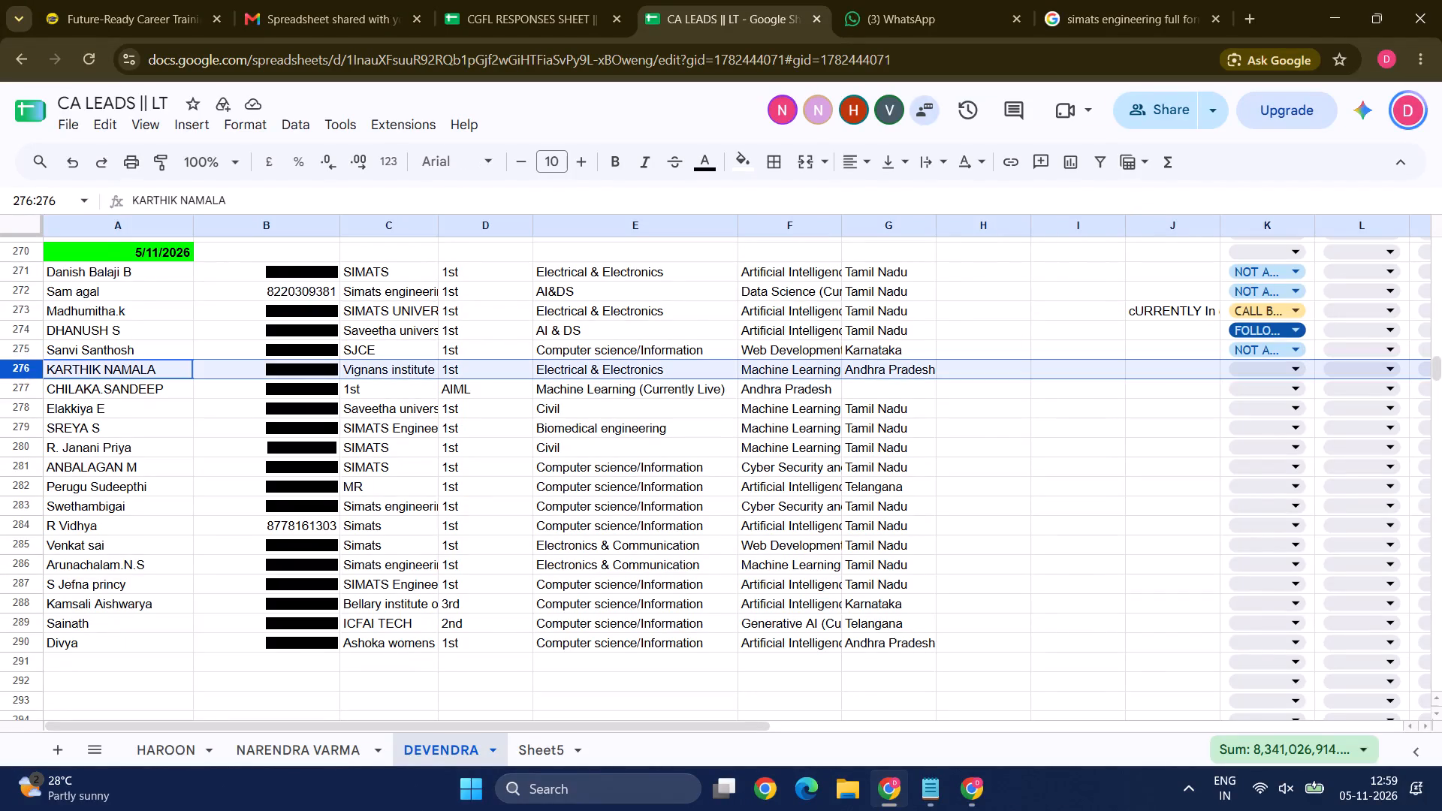
scroll(225, 395, "right", 6)
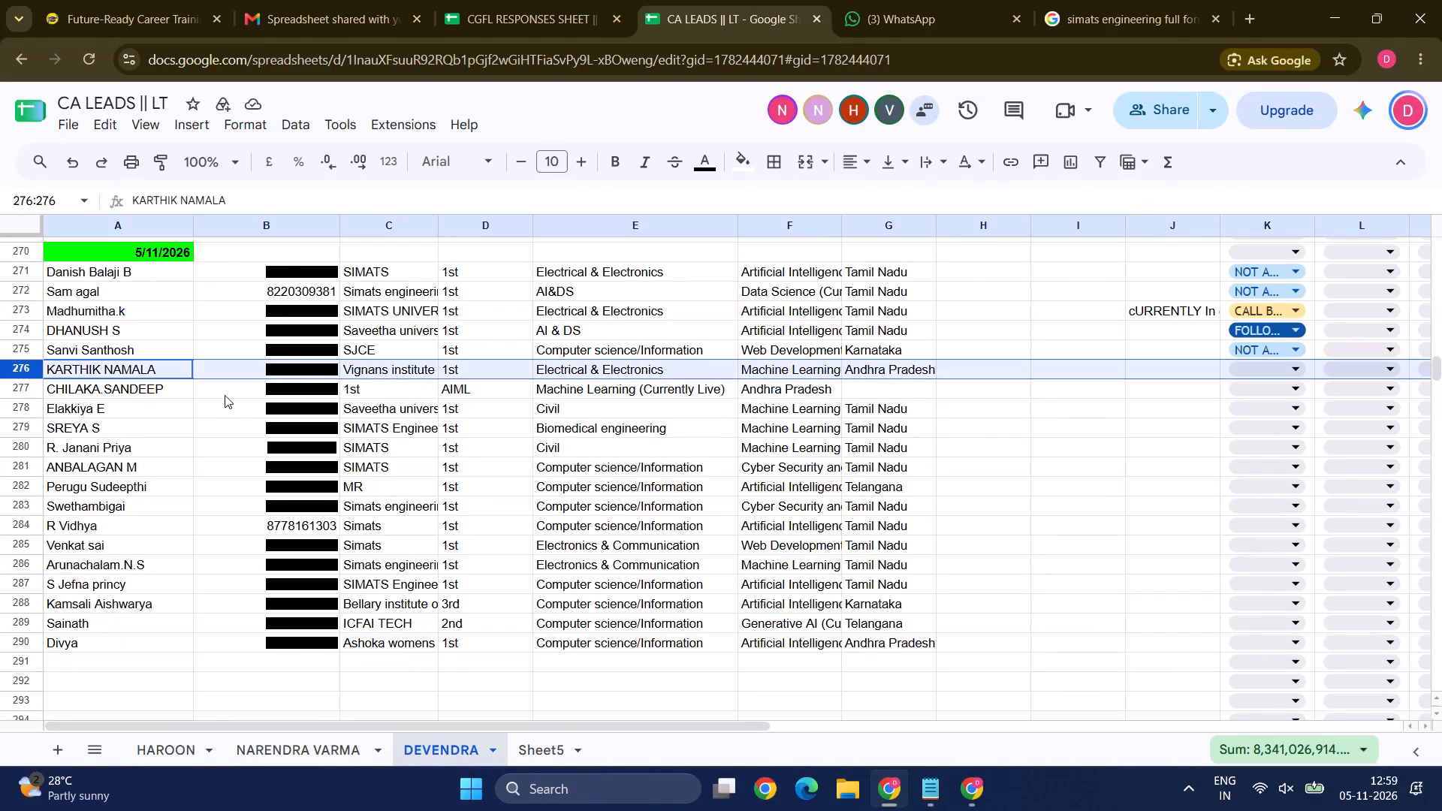
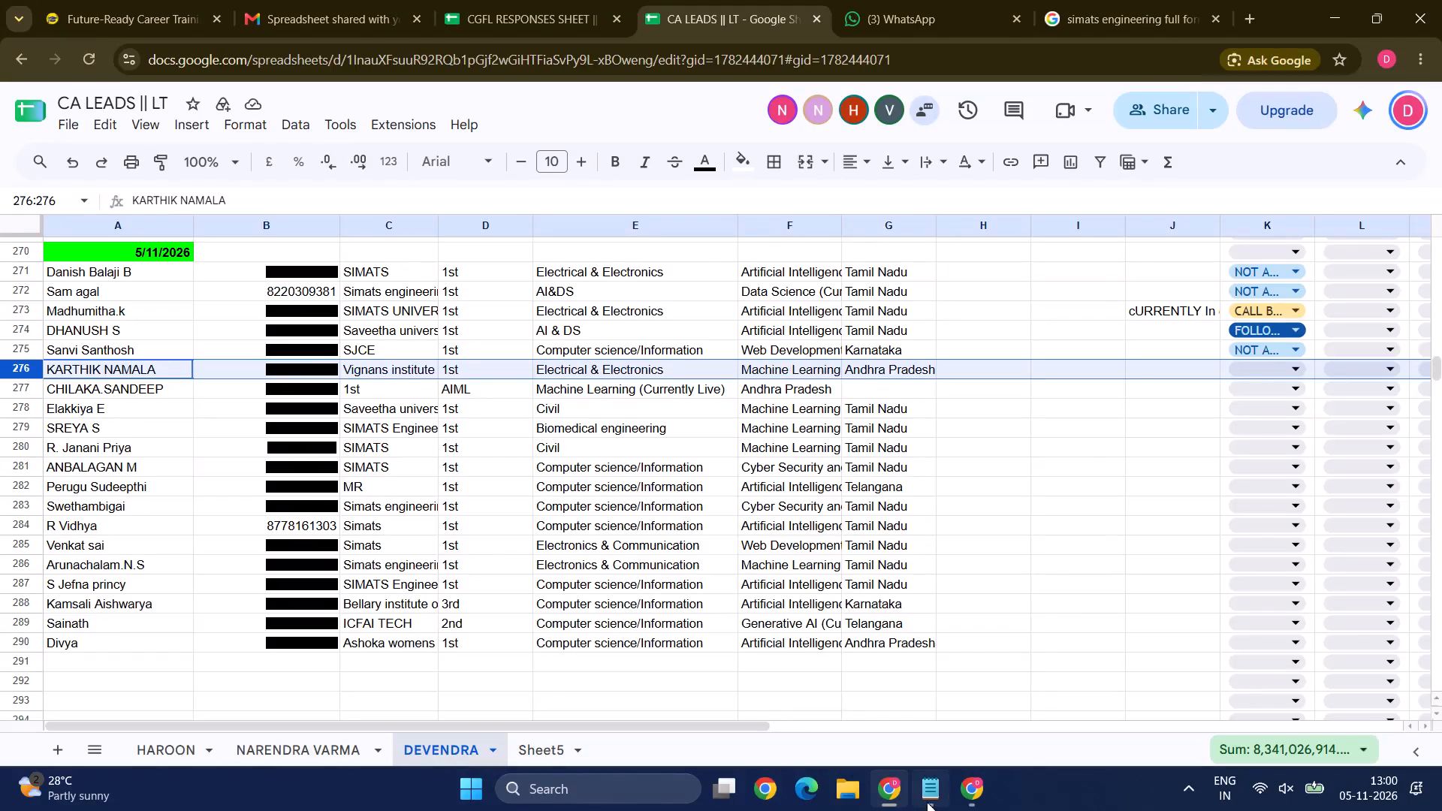
Switch to Notepad and consult the Learners Track BDE calling script, checking back on the row 276 lead in the DEVENDRA sheet.
left_click(926, 800)
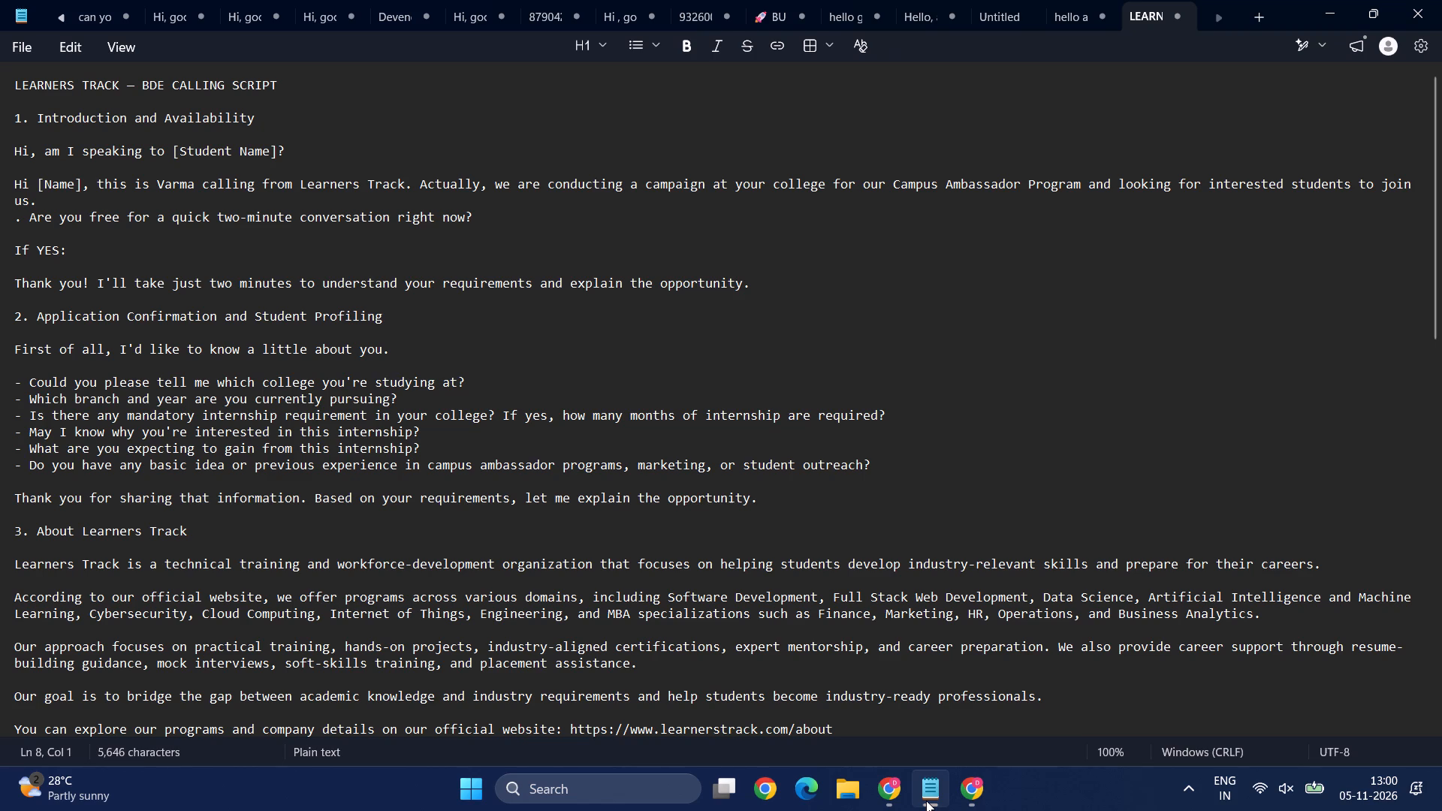
left_click(867, 789)
left_click(901, 791)
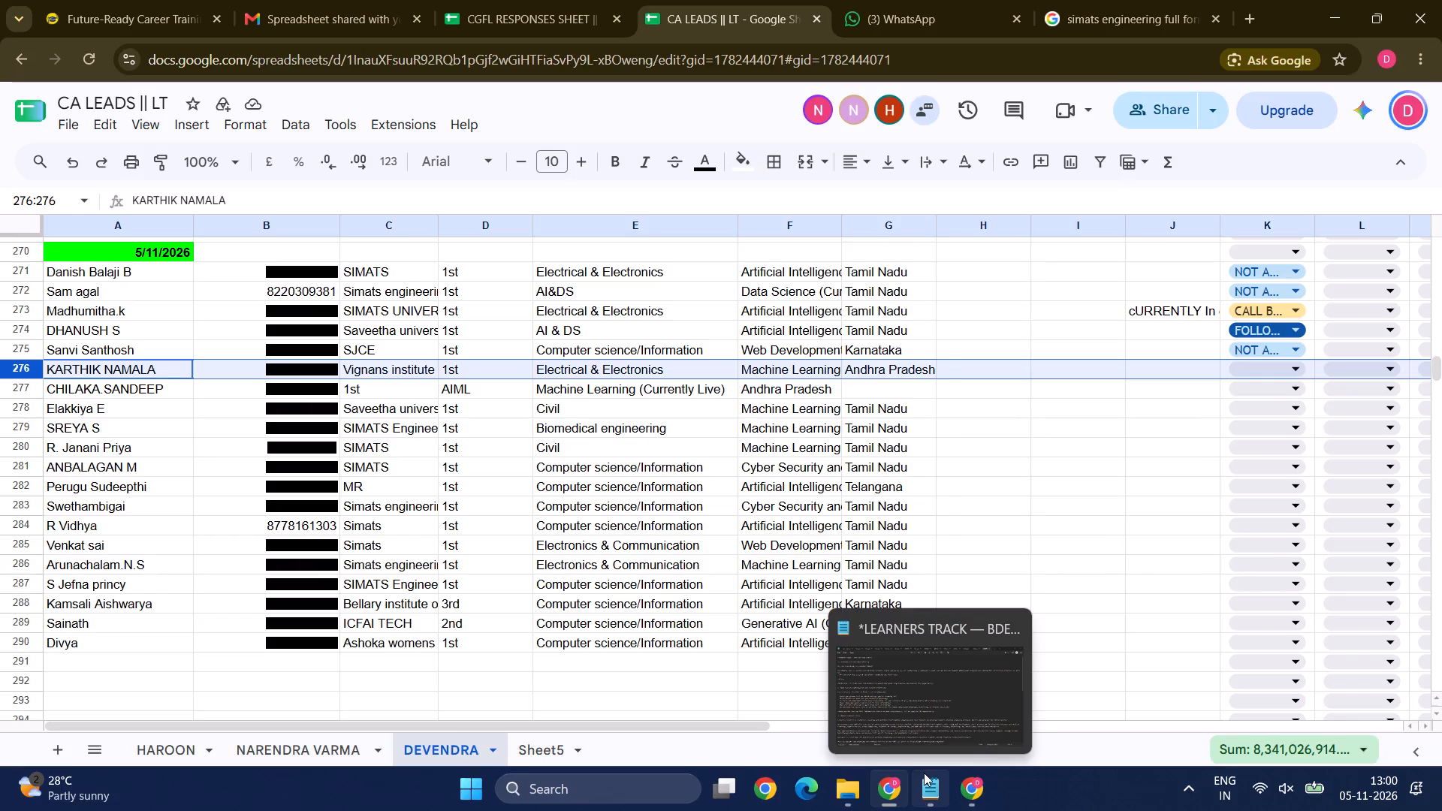
left_click(922, 774)
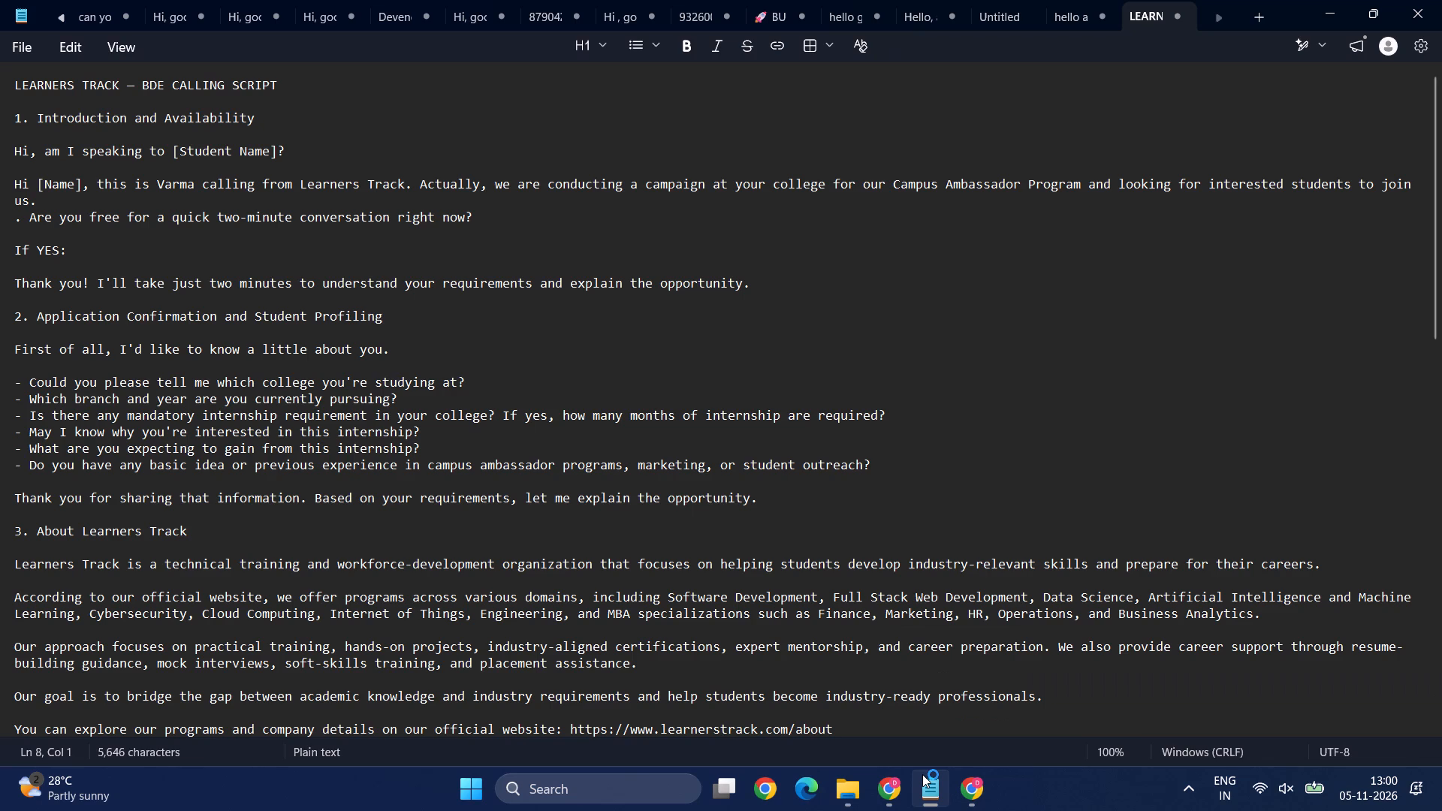
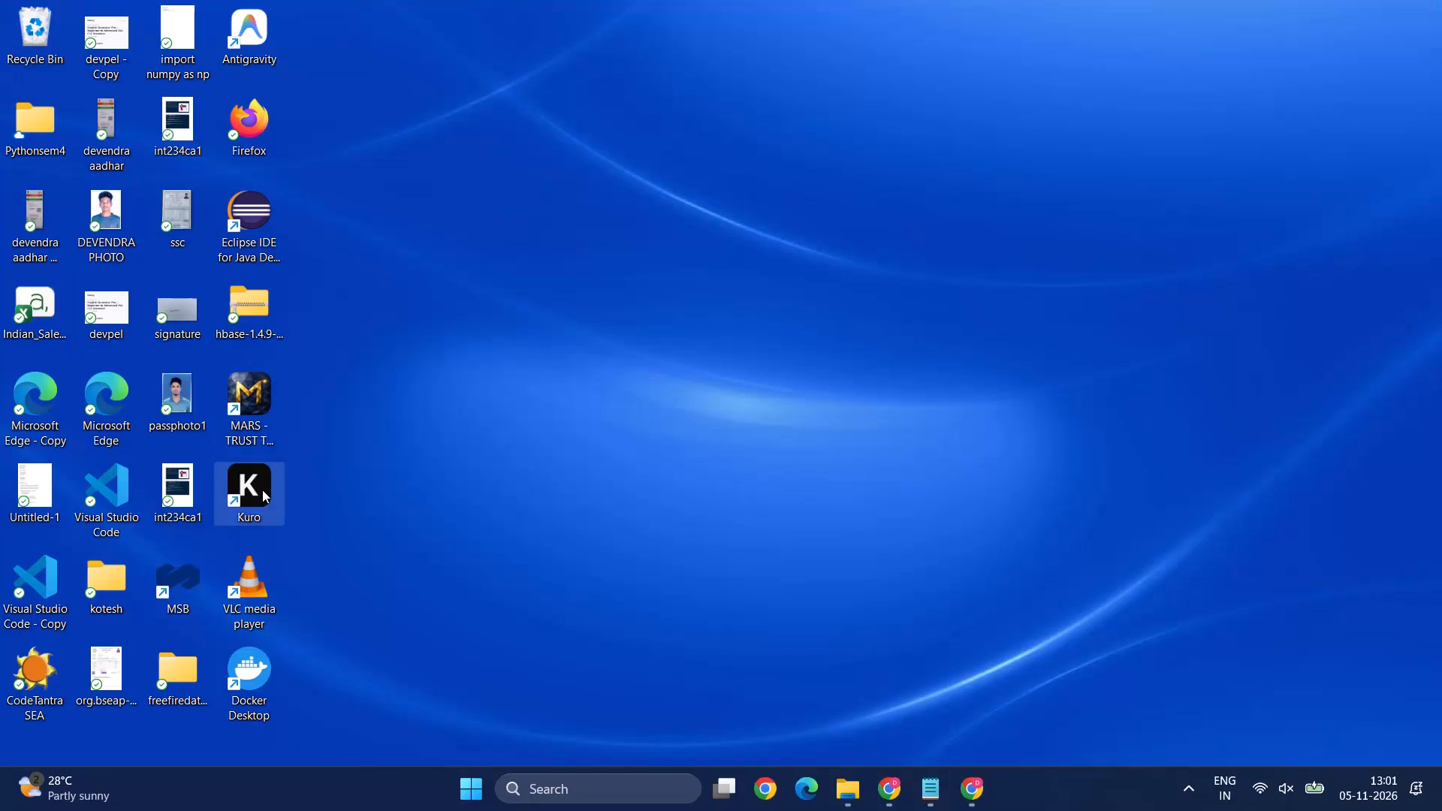
Launch the Kuro application from the desktop.
double_click(262, 490)
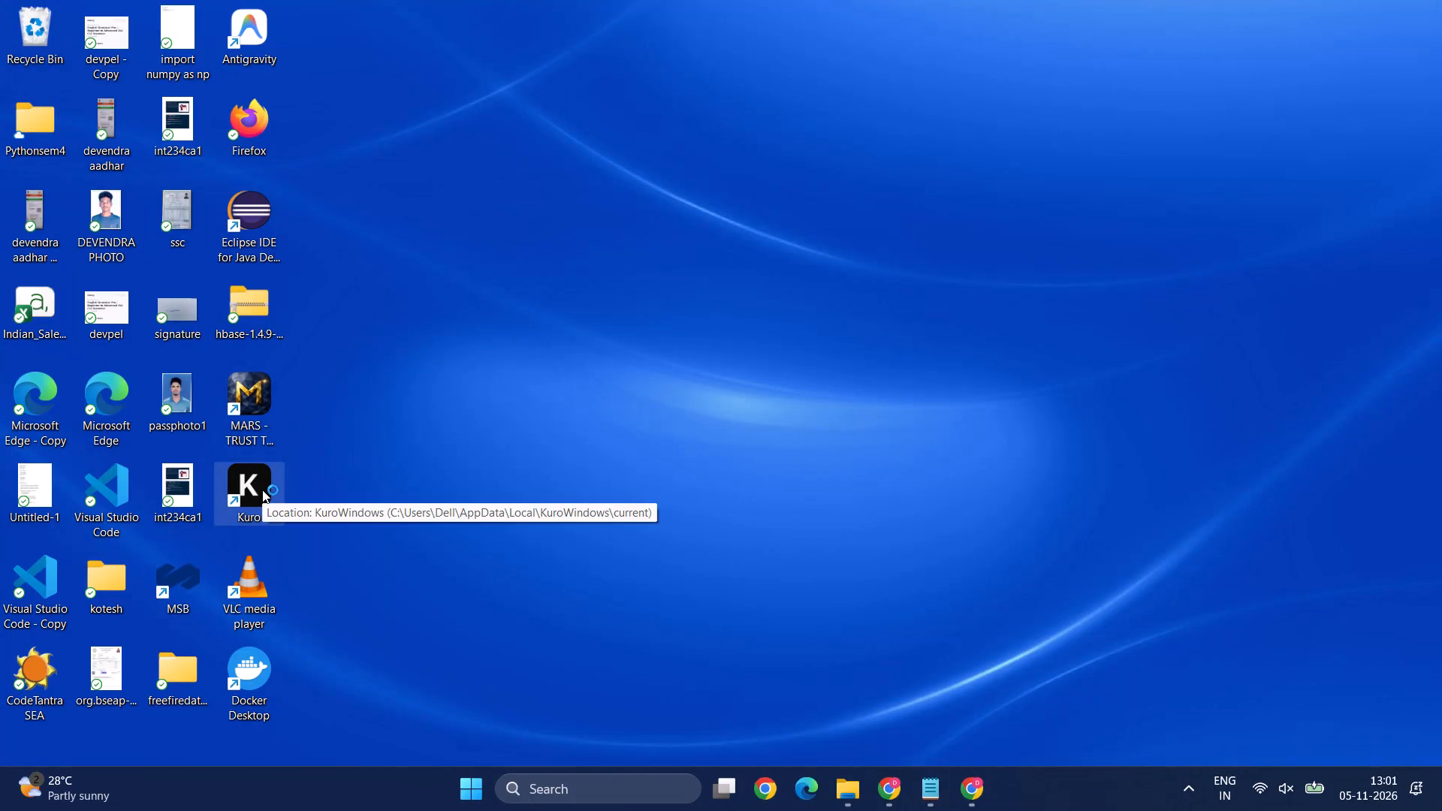
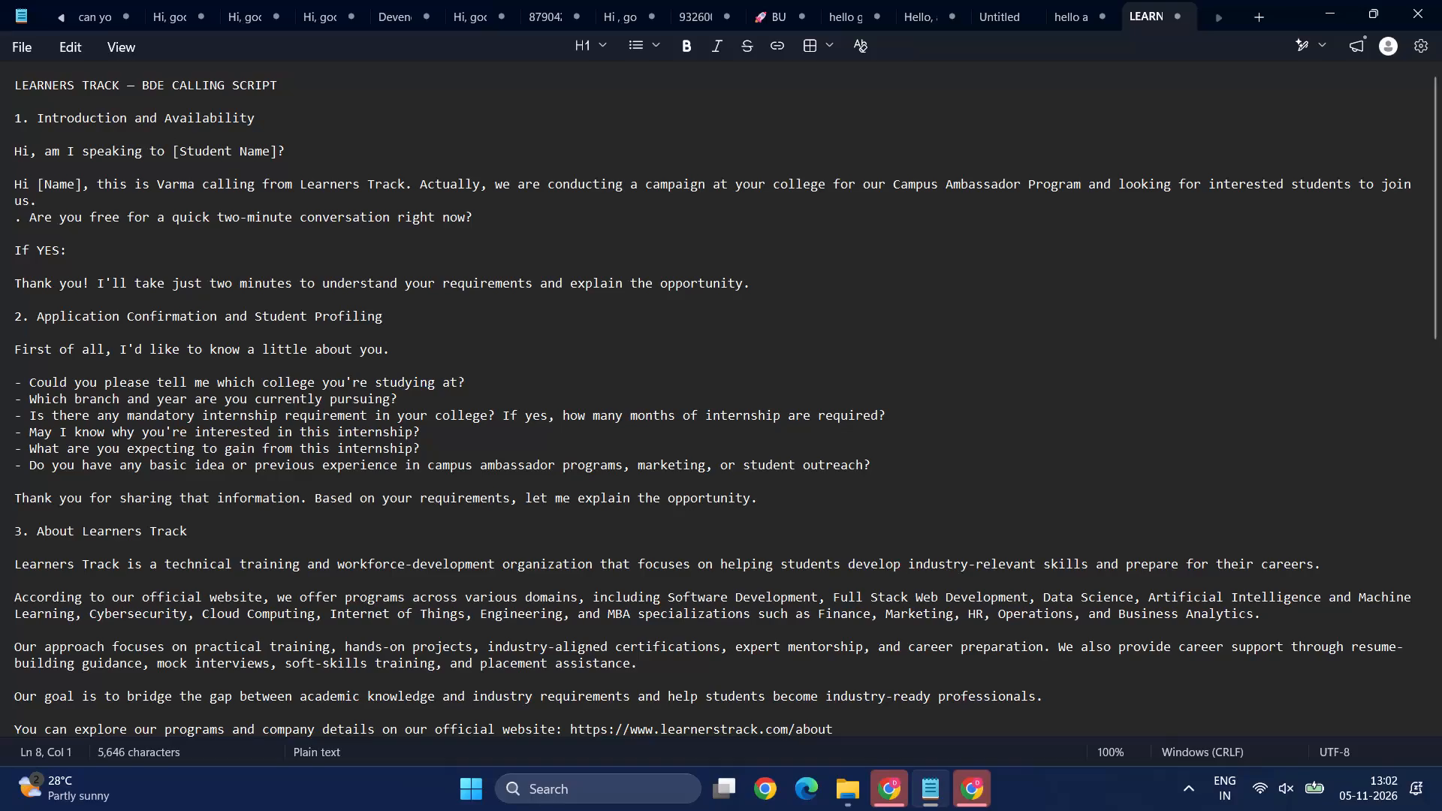
In the CA LEADS sheet in Chrome, note PUT IN HOLD in column J of row 276 and set its call status to CALL BACK.
left_click(893, 799)
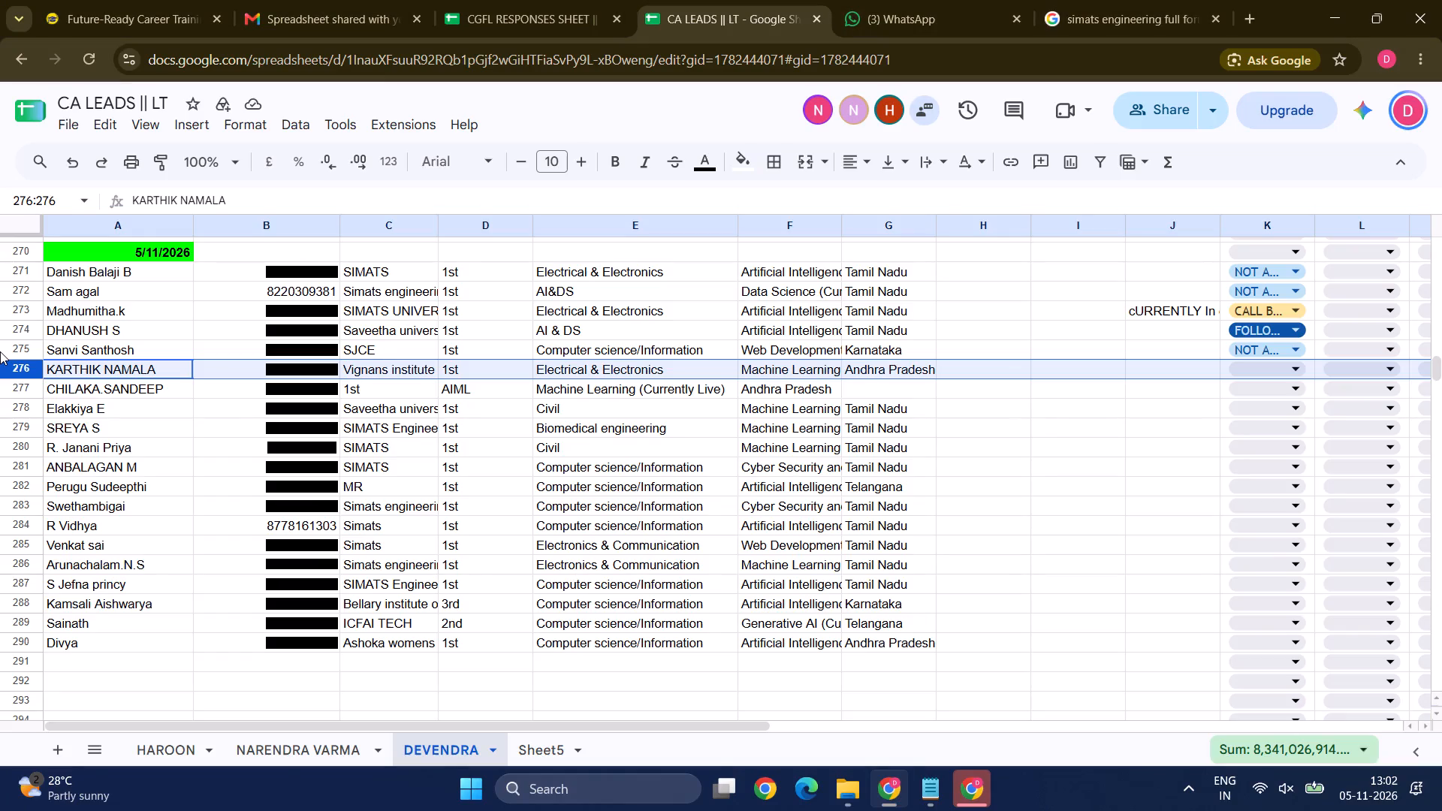
left_click(1200, 372)
key("p")
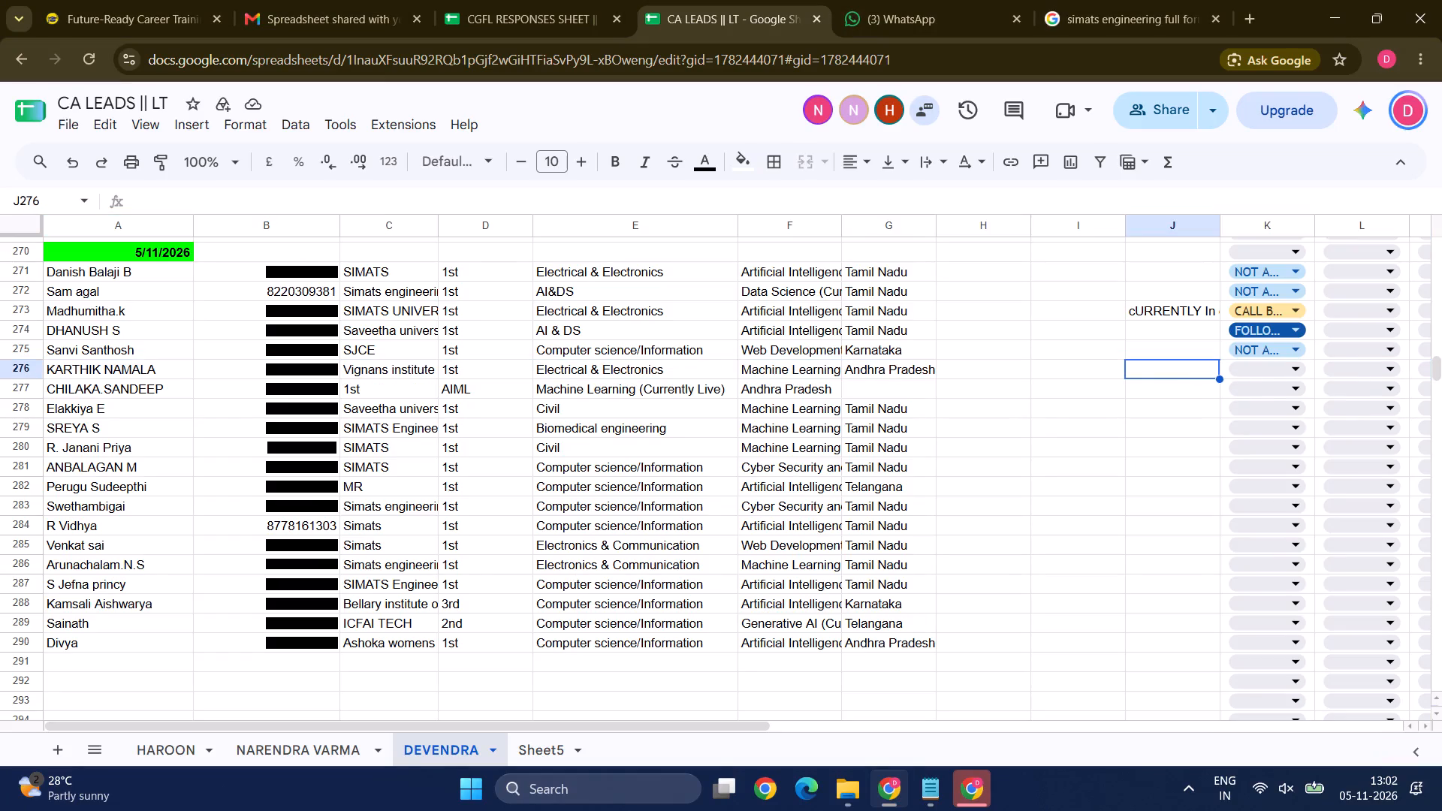
type("UT IN HOL")
key("d")
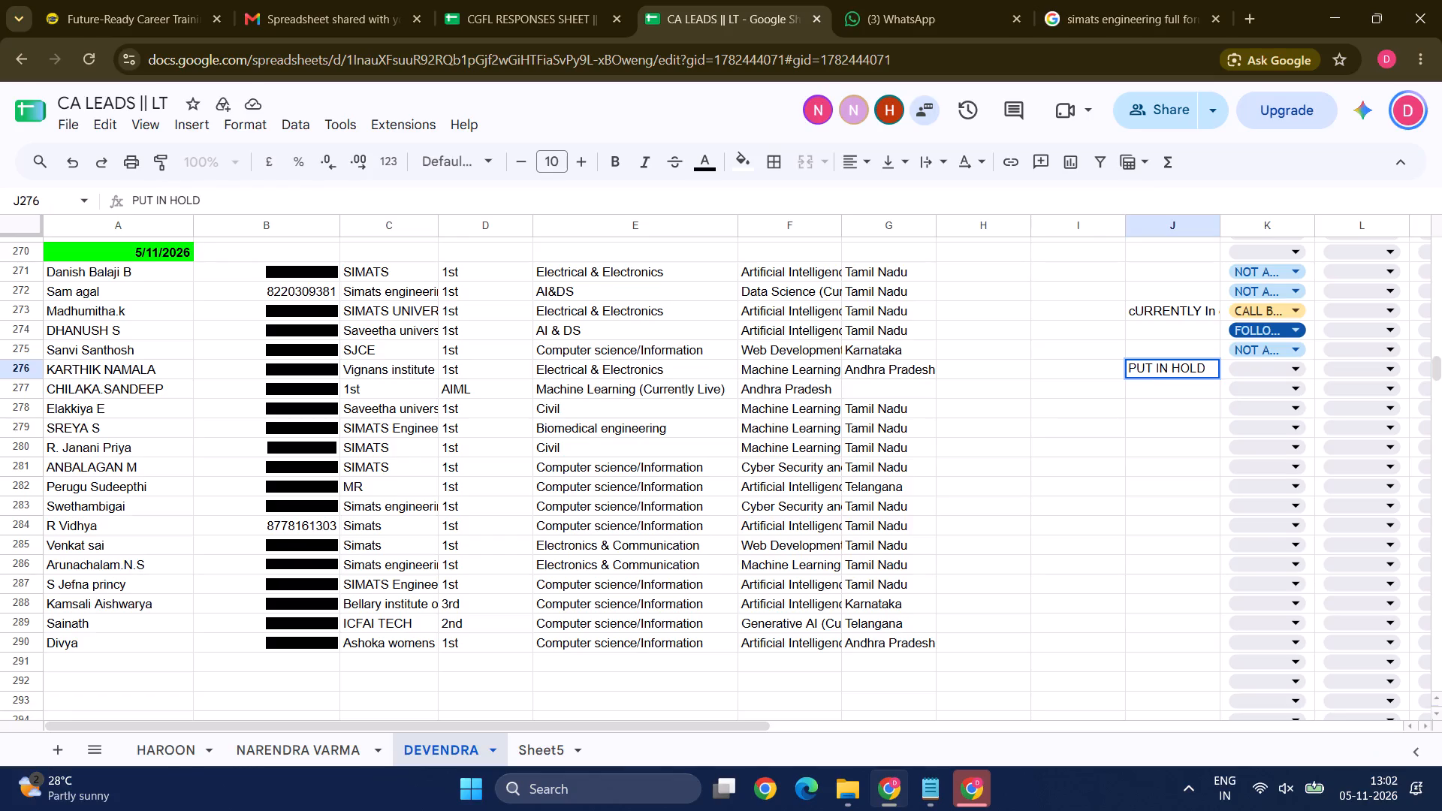
left_click(1275, 376)
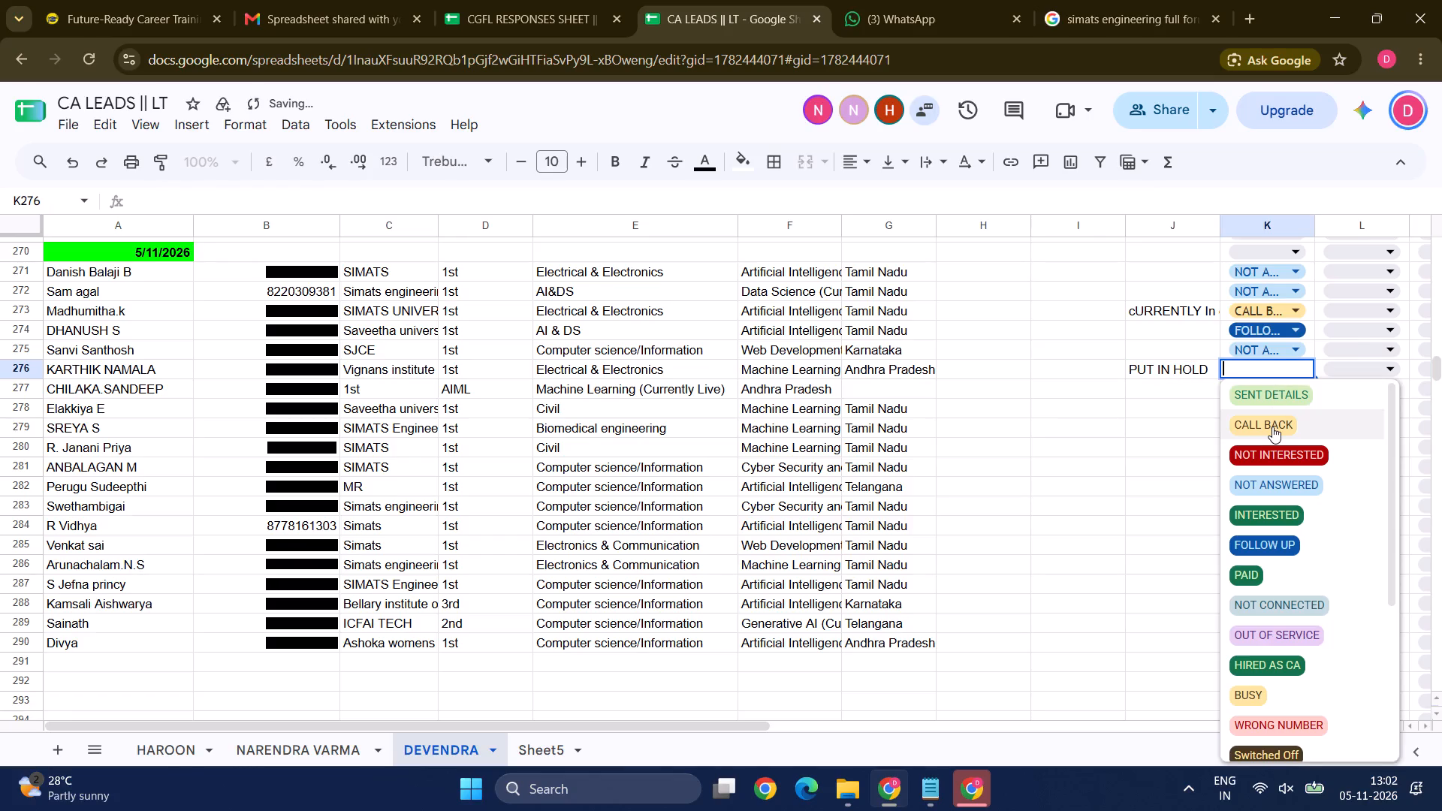
left_click(1272, 427)
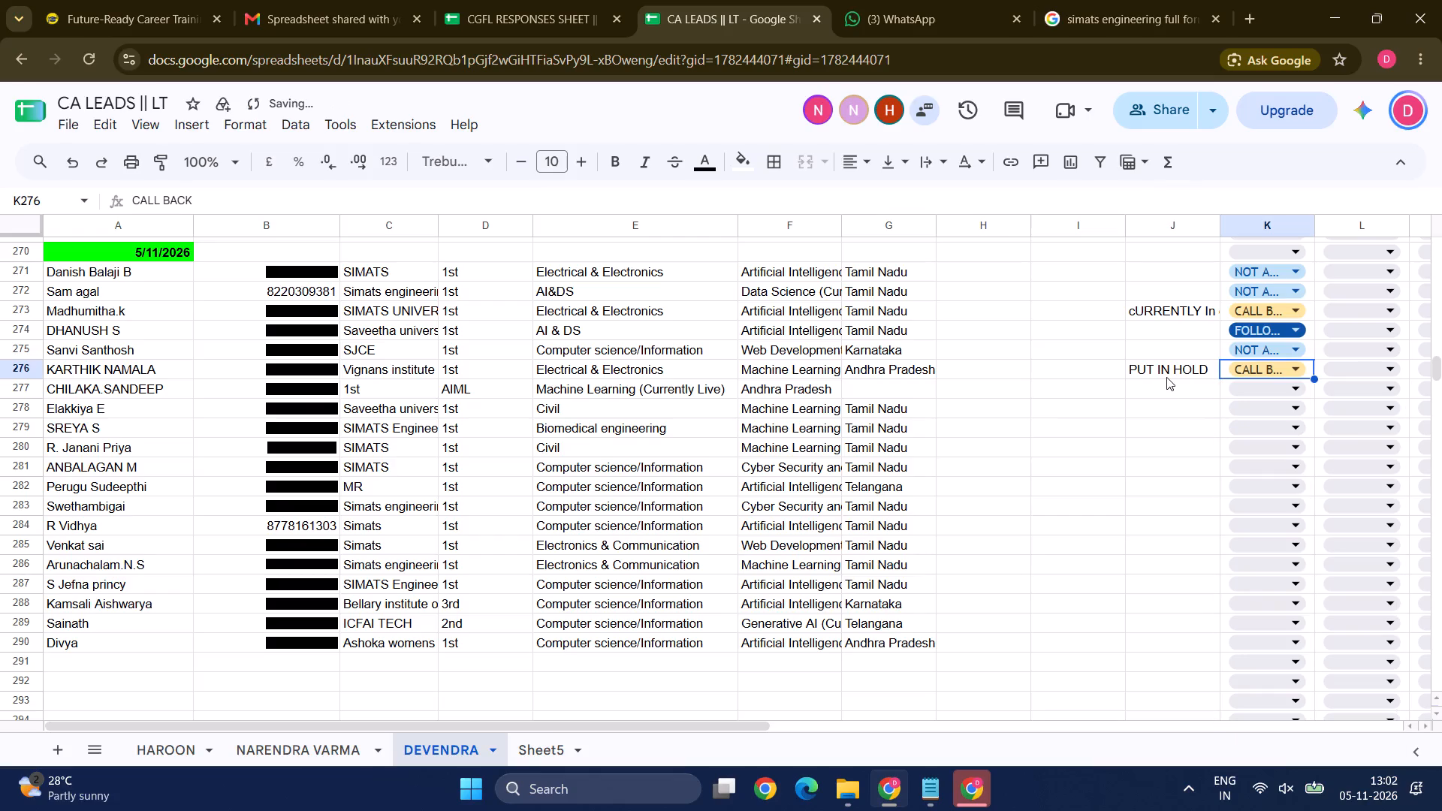
Consult the BDE calling script in Notepad for the row 277 lead and set that lead's call status in the sheet to NOT ANSWERED.
left_click(1169, 395)
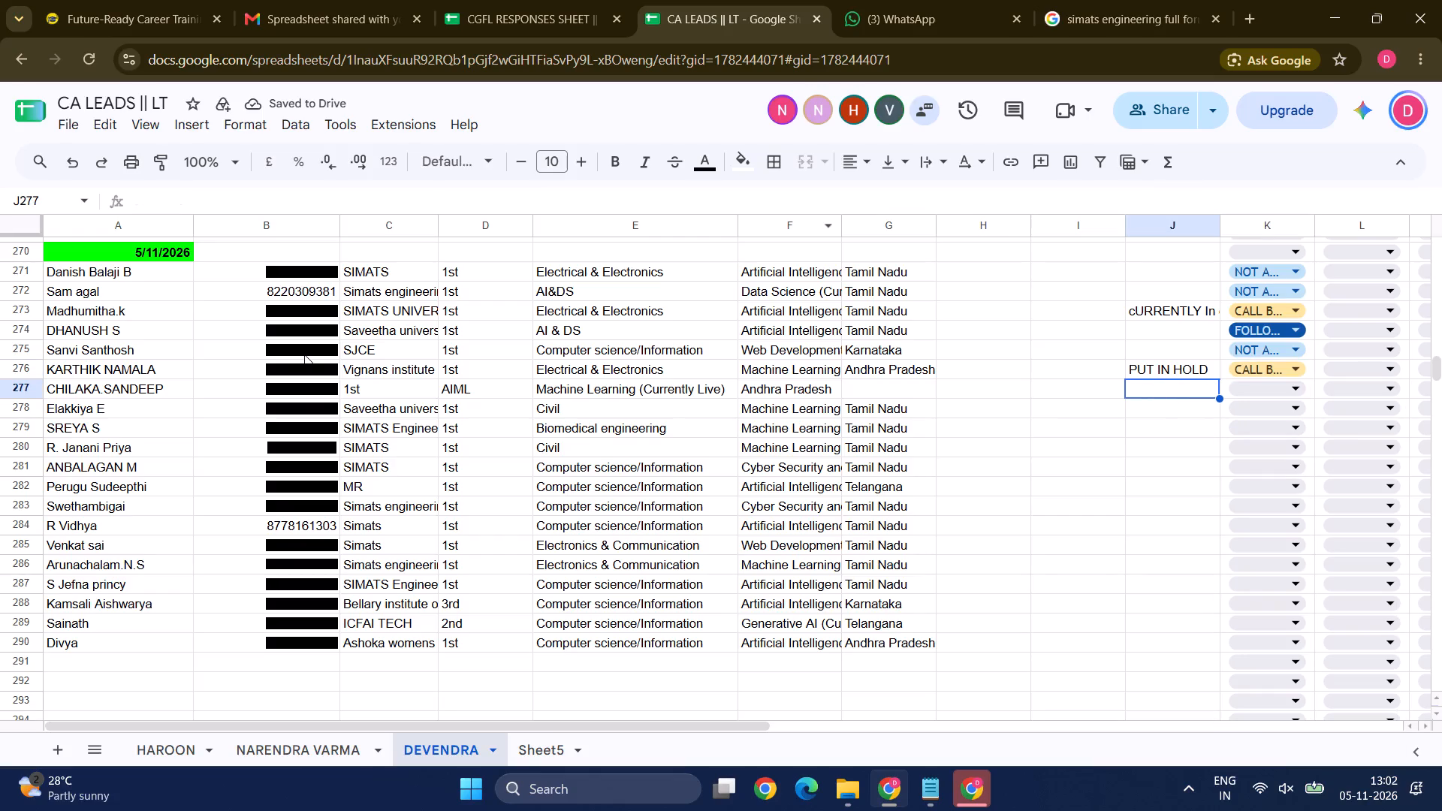
left_click(25, 390)
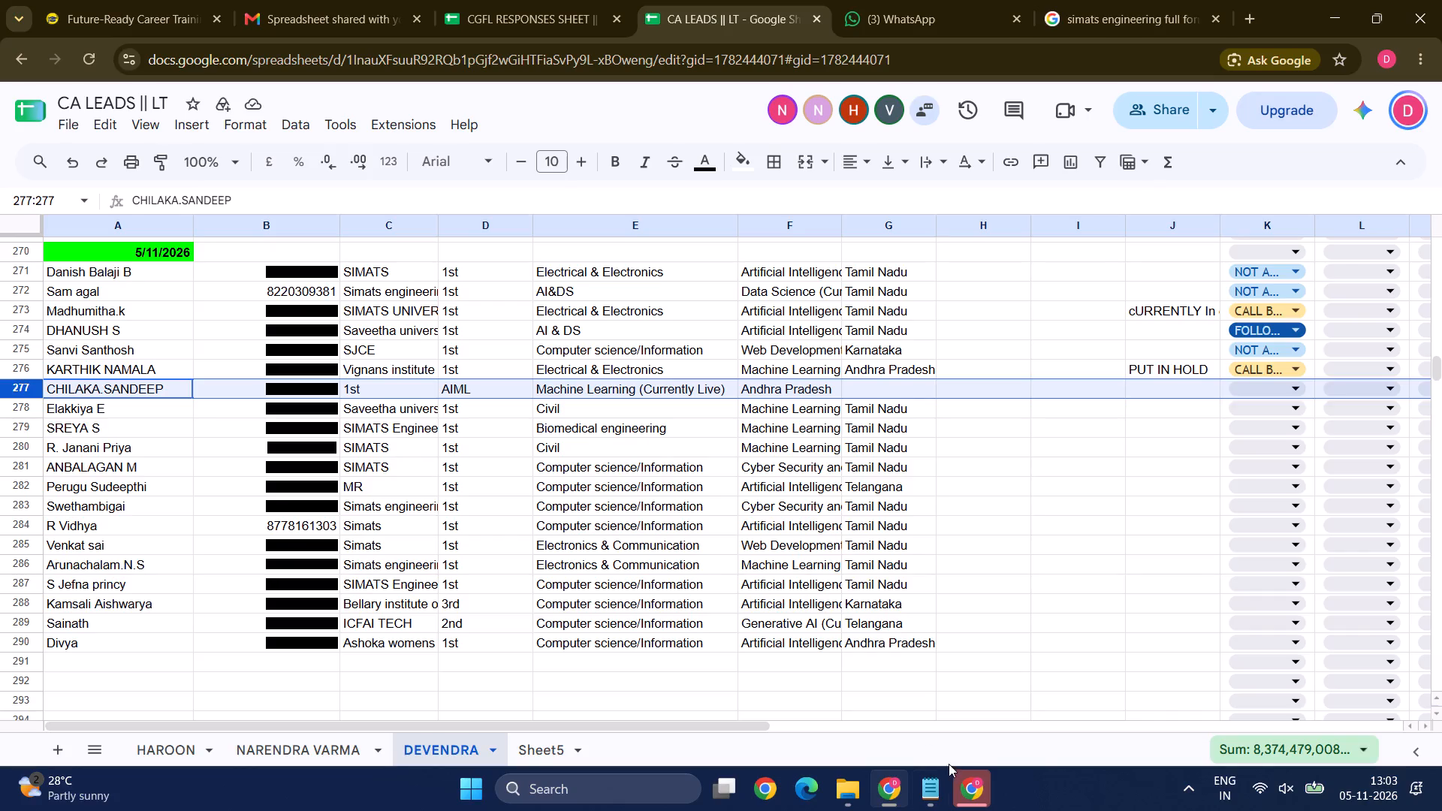
left_click(931, 788)
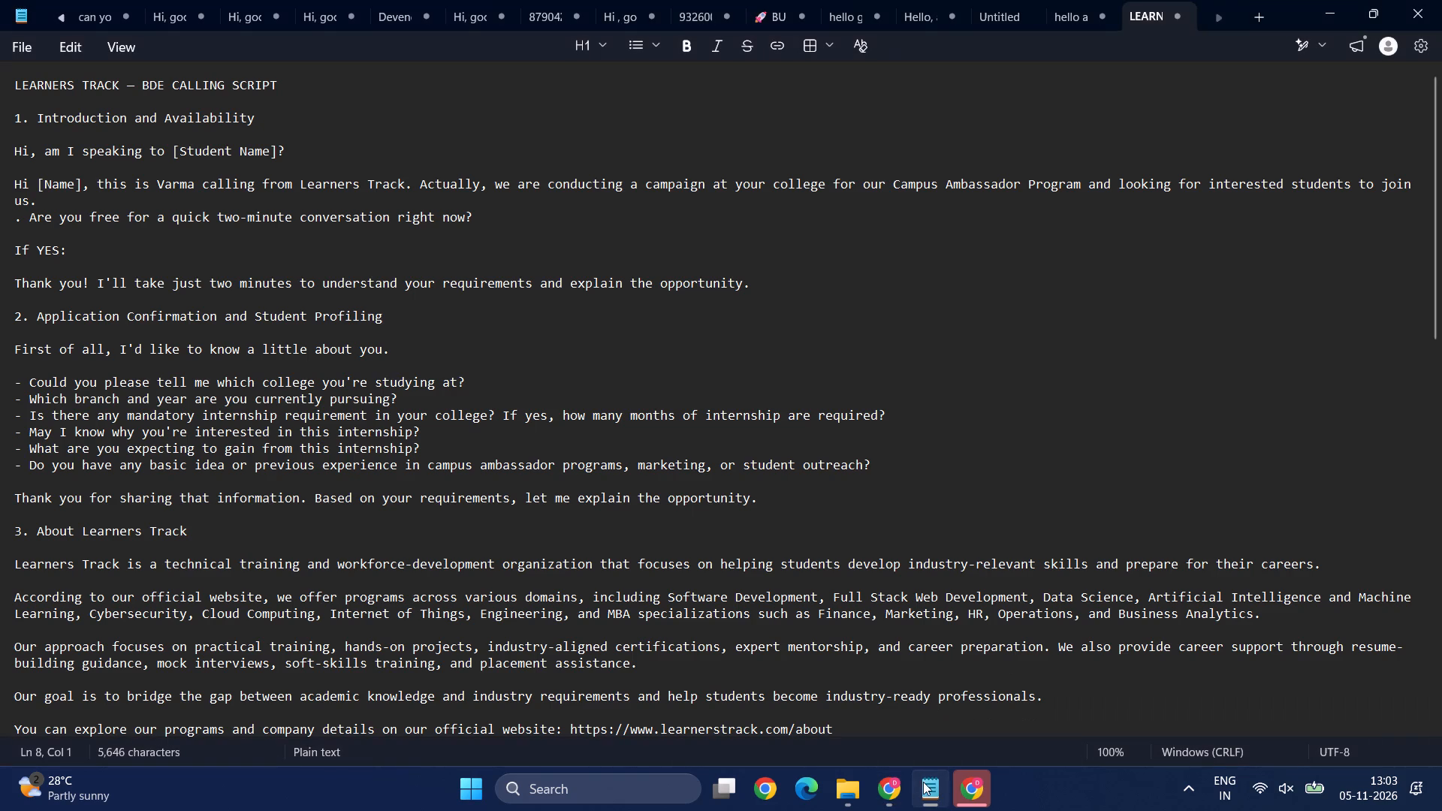
left_click(883, 786)
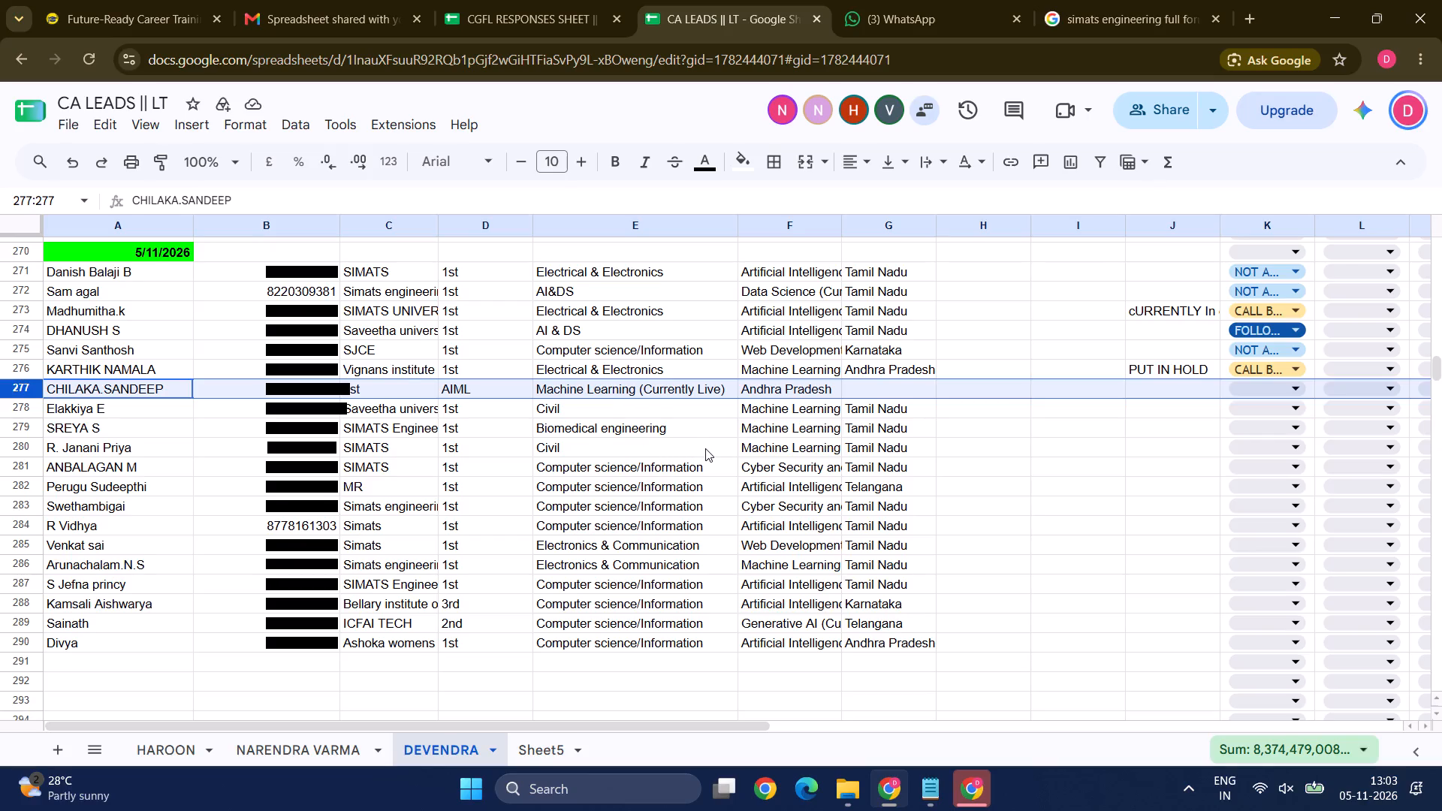
left_click(635, 402)
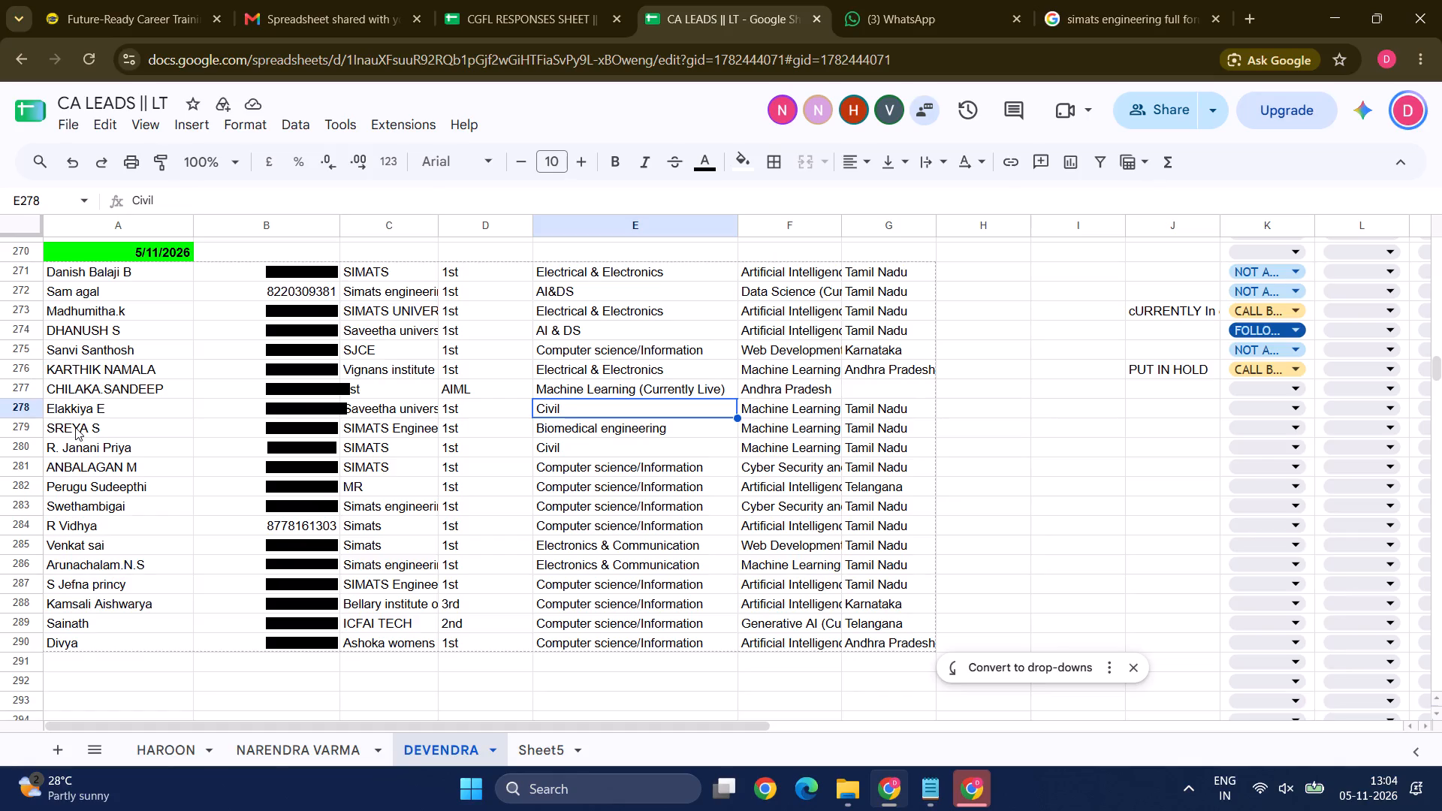
left_click(23, 405)
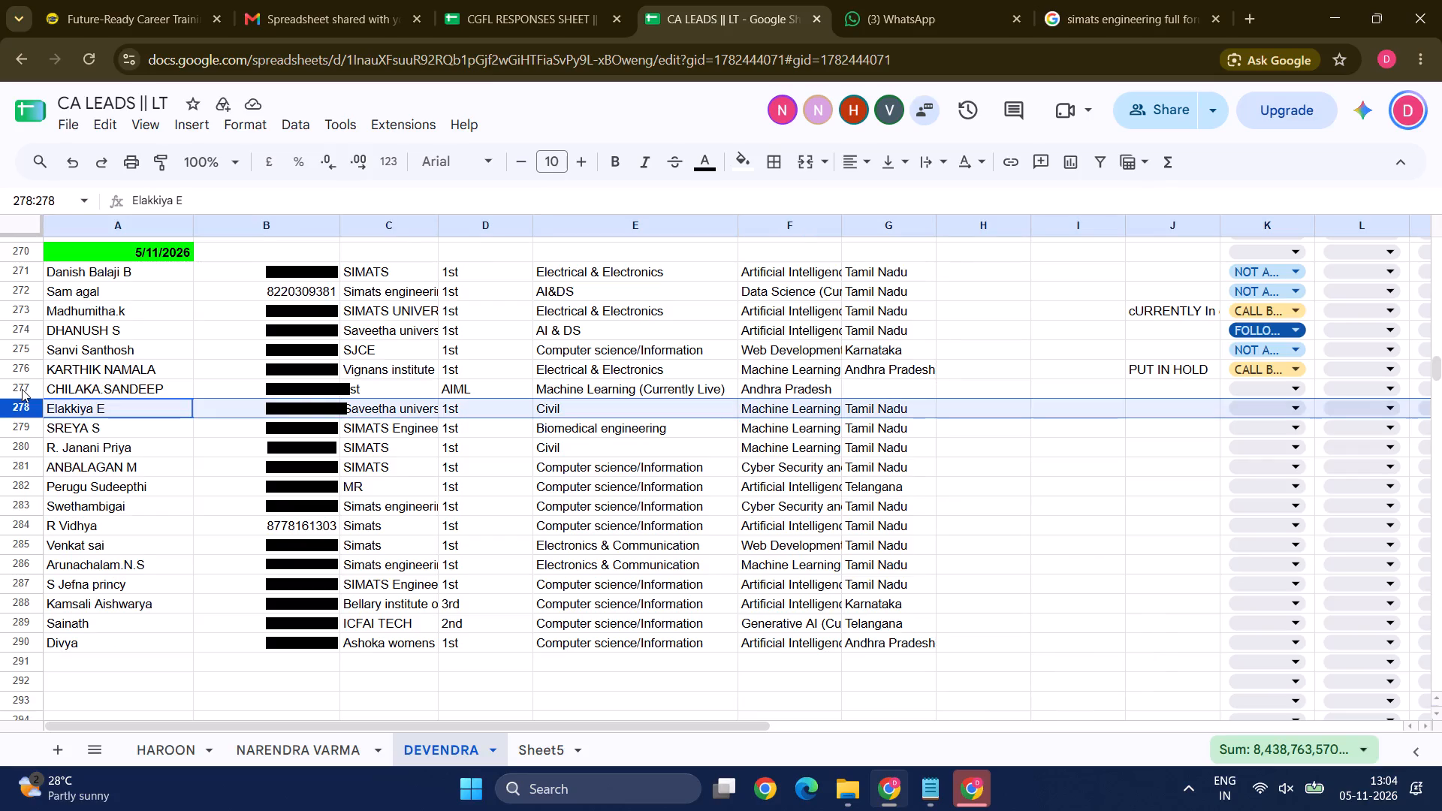
left_click(22, 389)
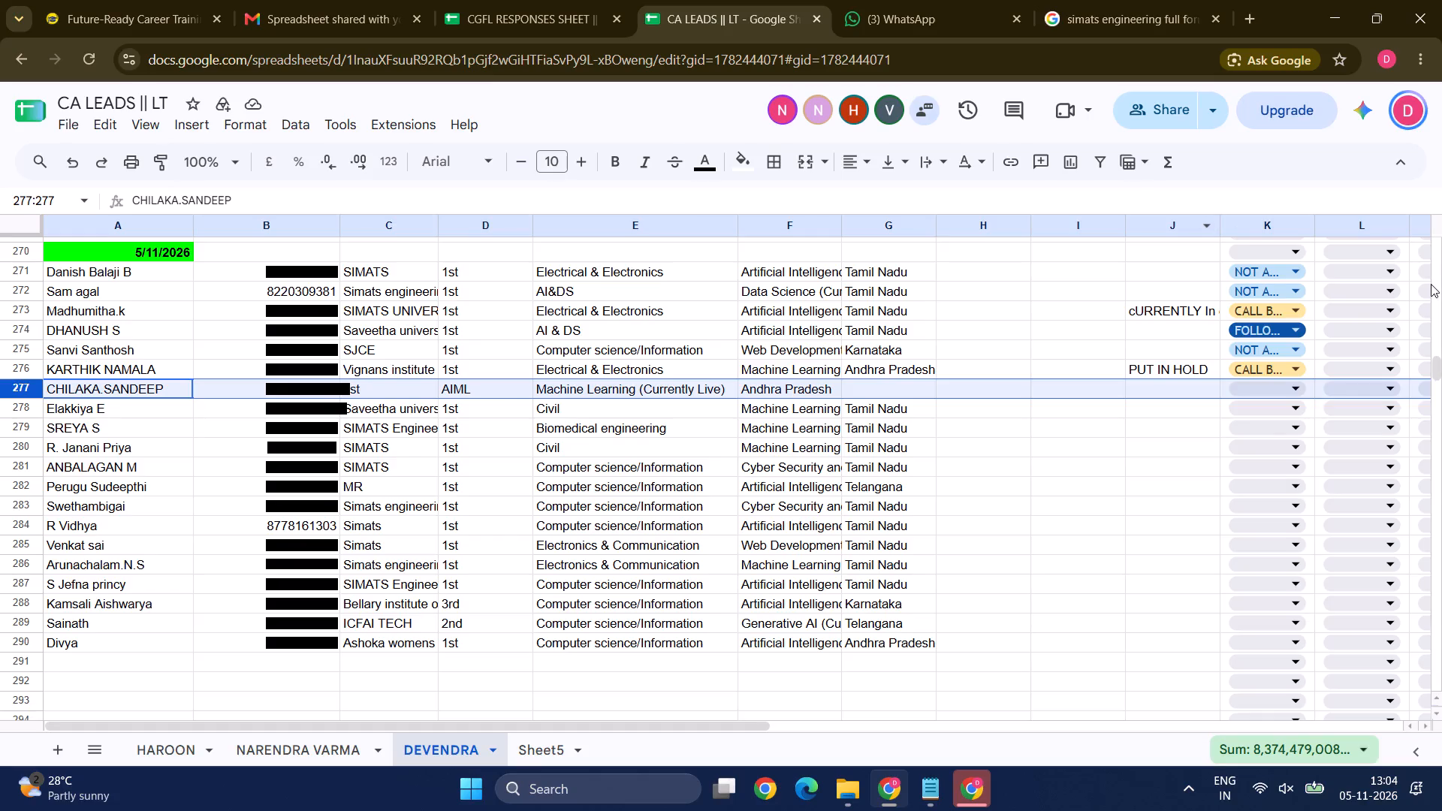
left_click(1257, 393)
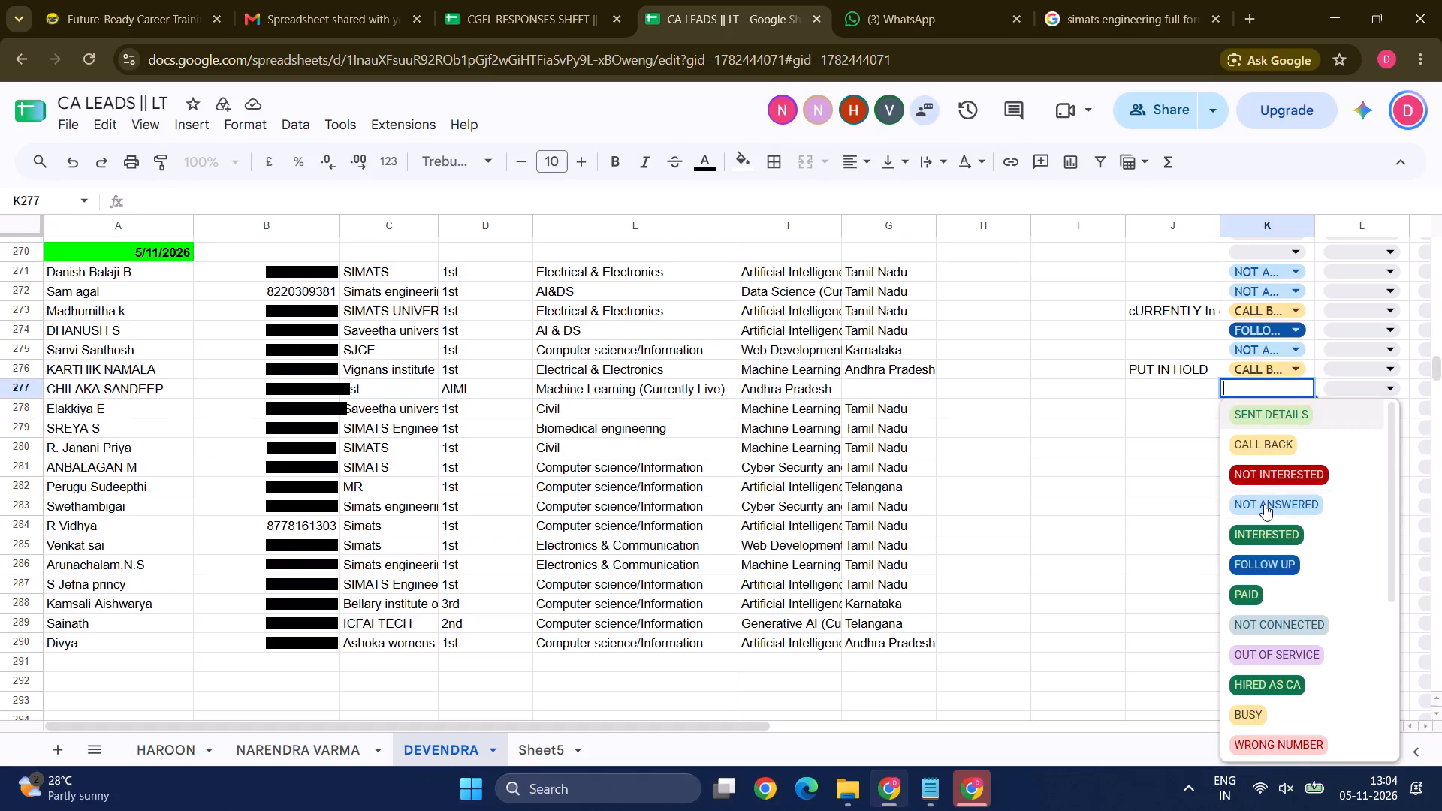
left_click(1266, 517)
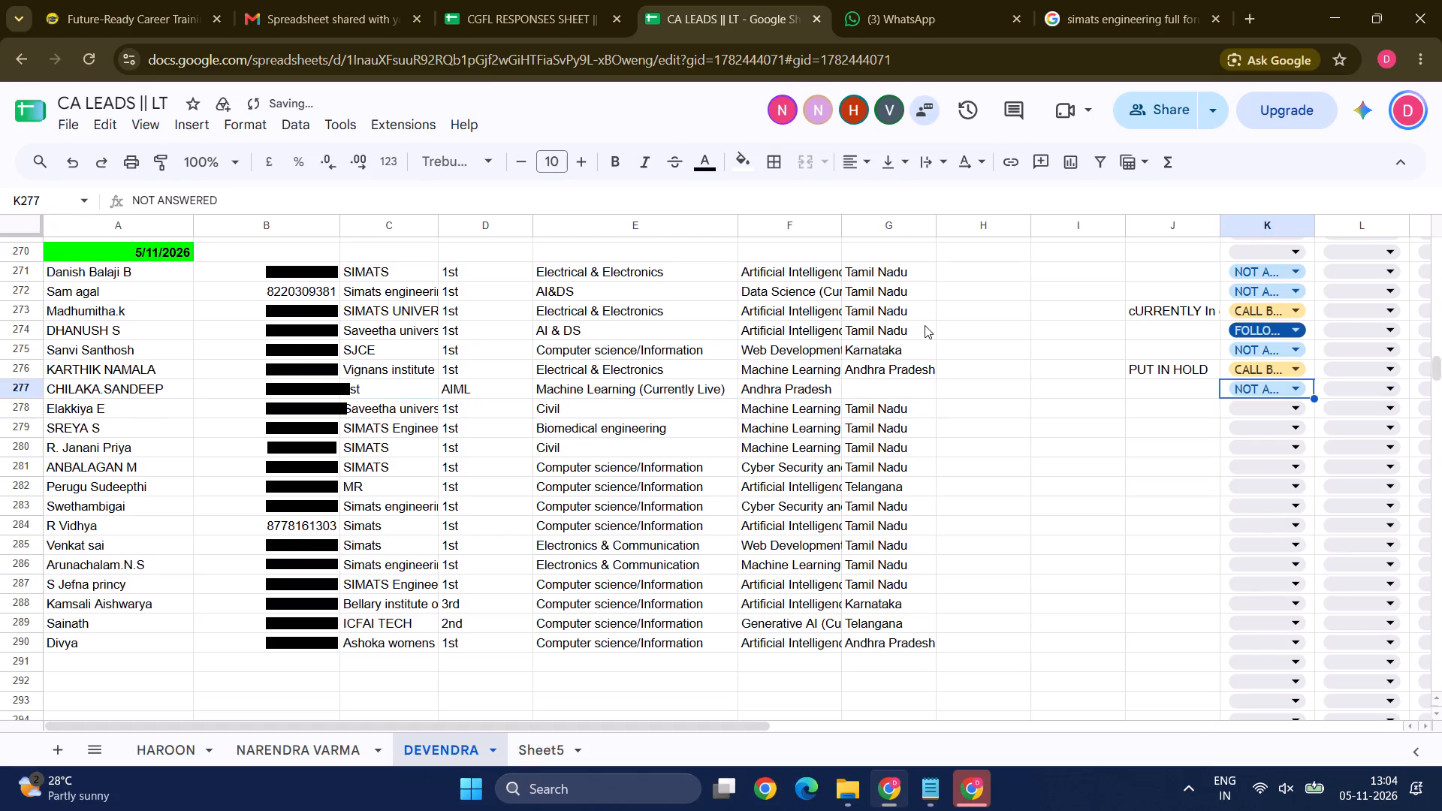
Select the row 278 lead and bring up the BDE calling script in Notepad for the call.
left_click(996, 407)
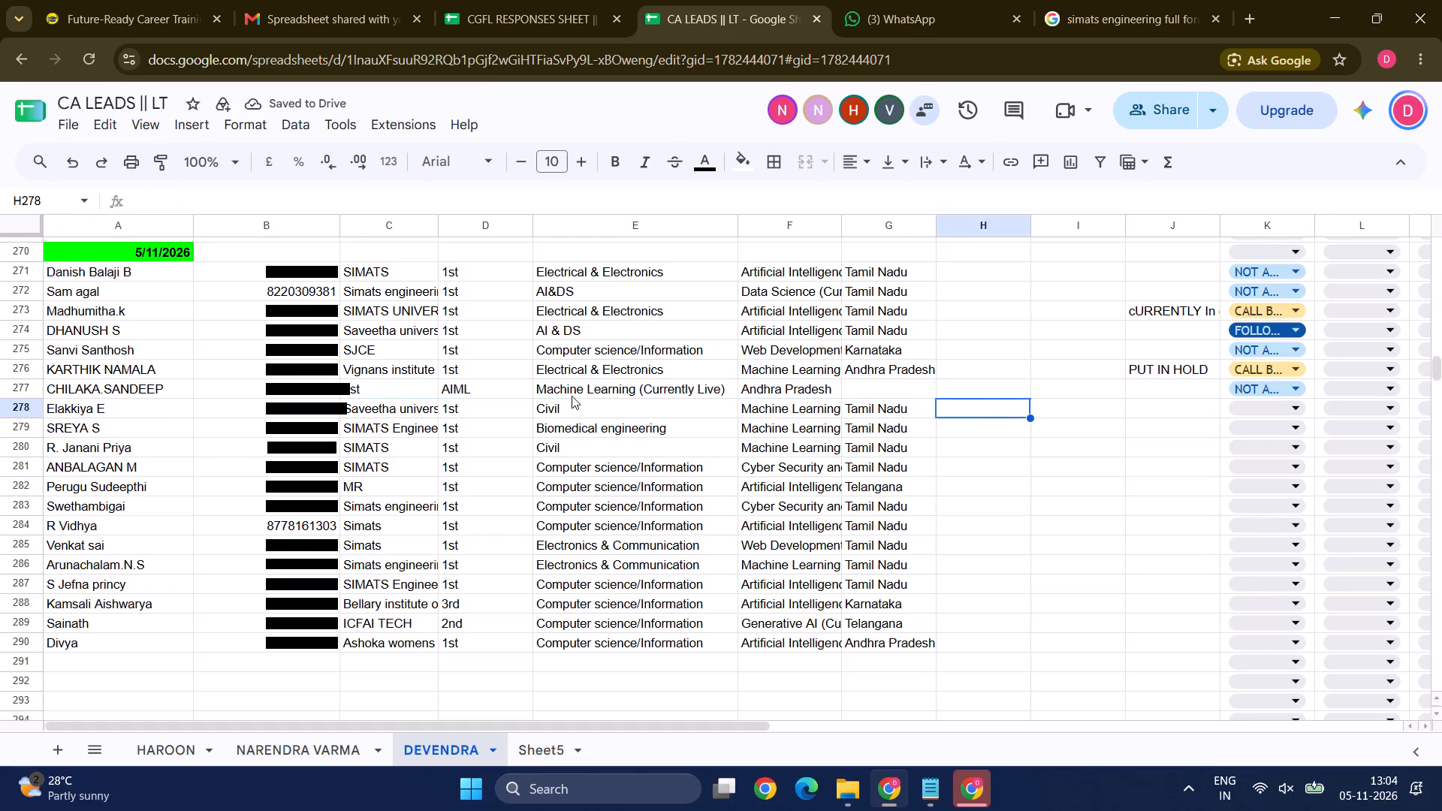
left_click(19, 408)
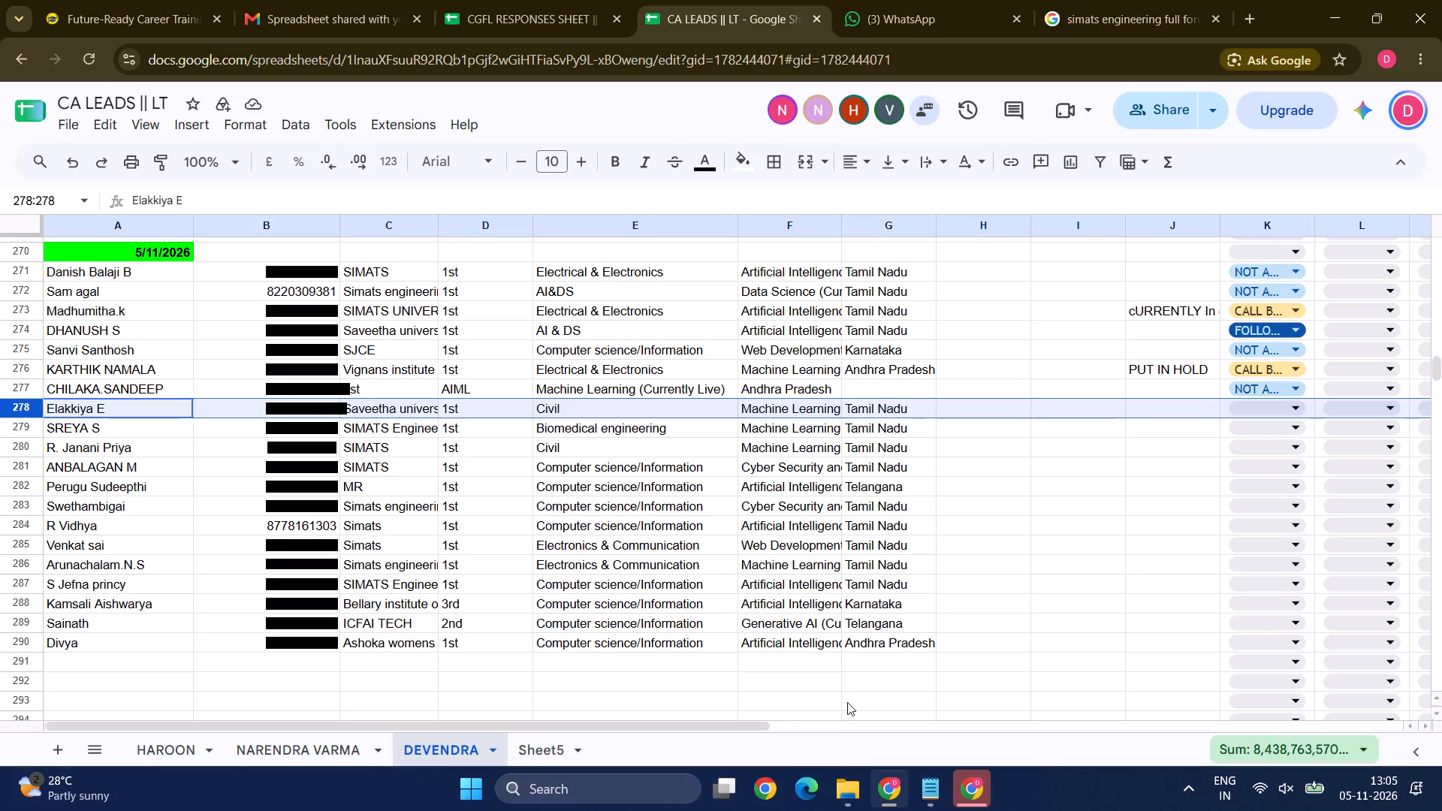
left_click(916, 792)
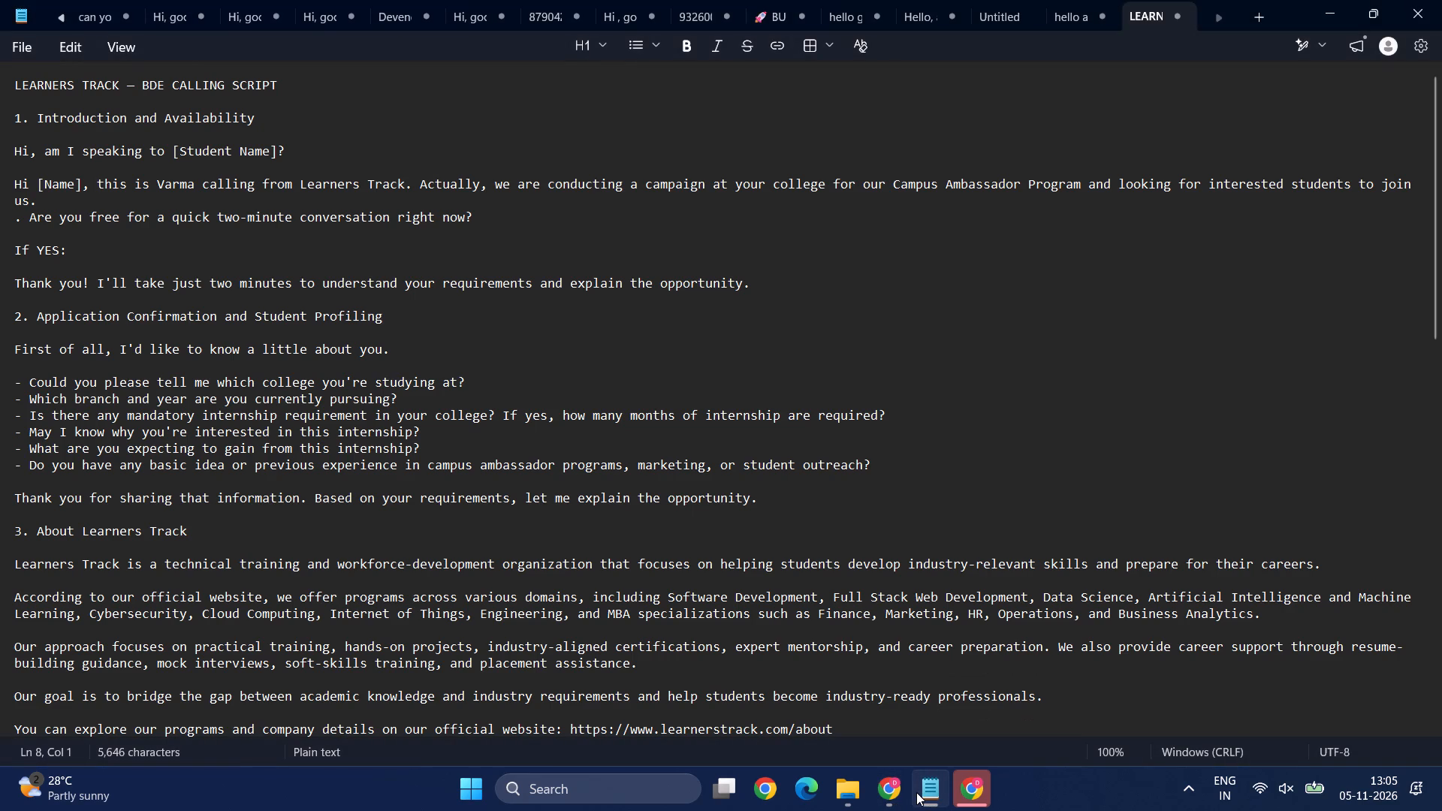
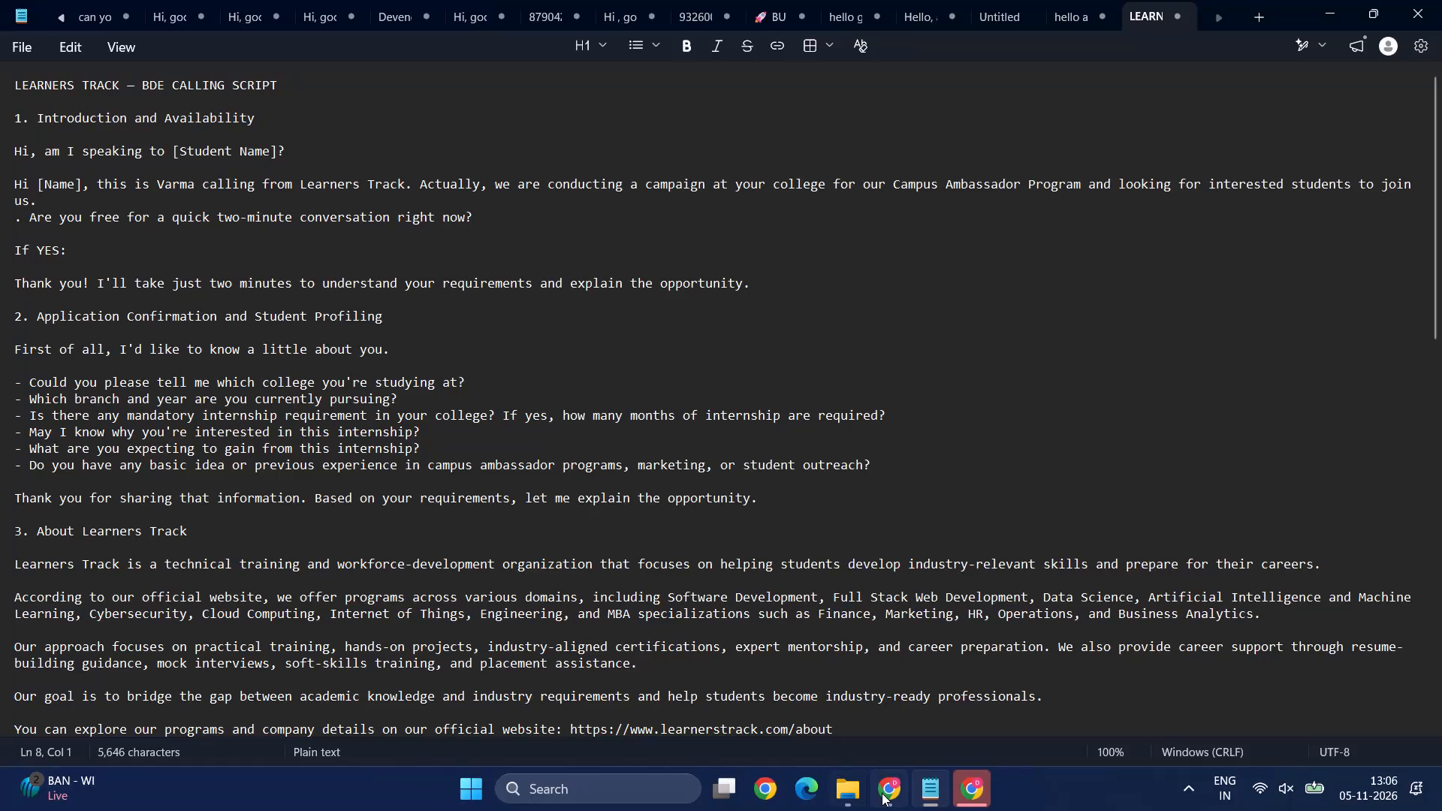
Switch back to the CA LEADS sheet in Chrome and set the row 278 lead's call status to HANG UP.
left_click(882, 793)
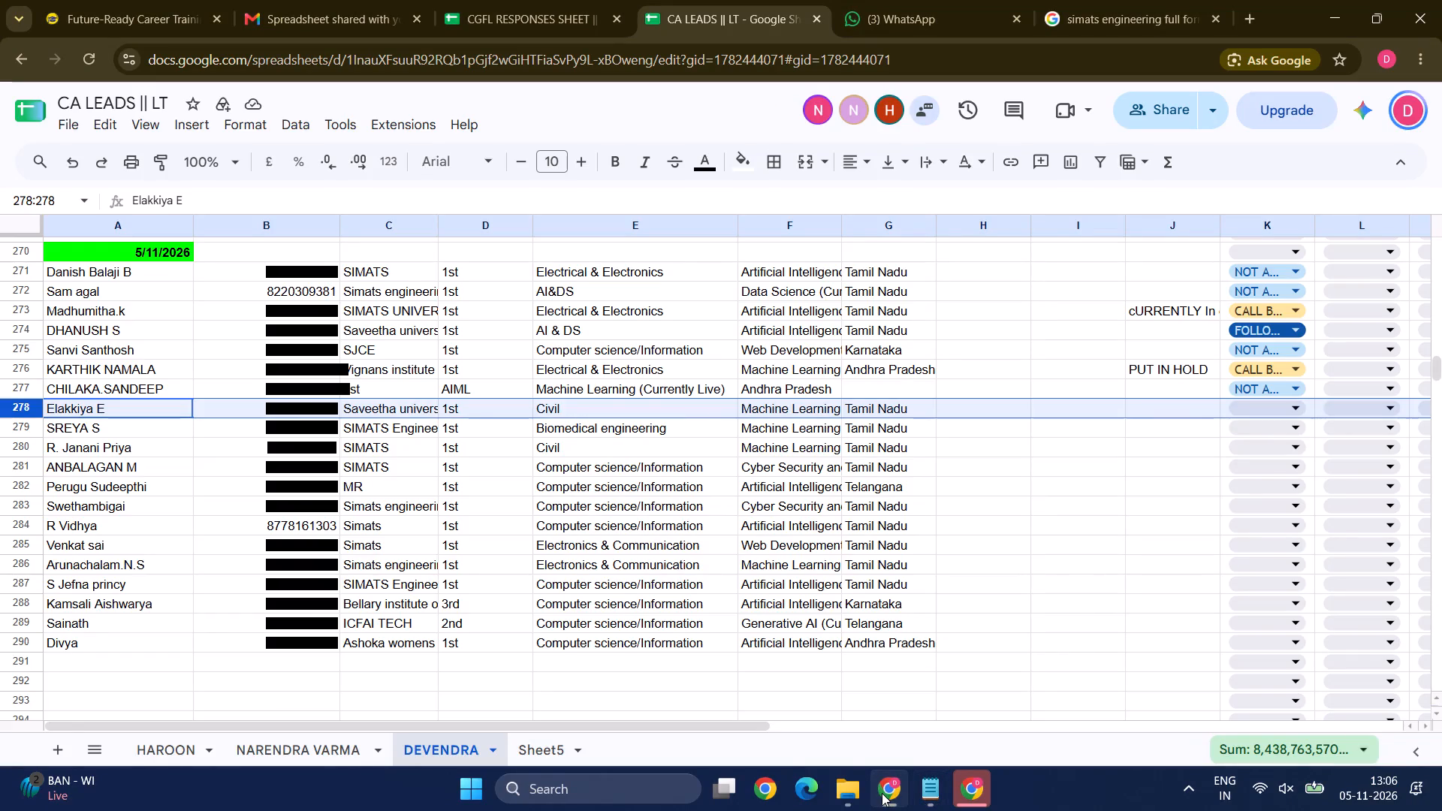
left_click(1247, 409)
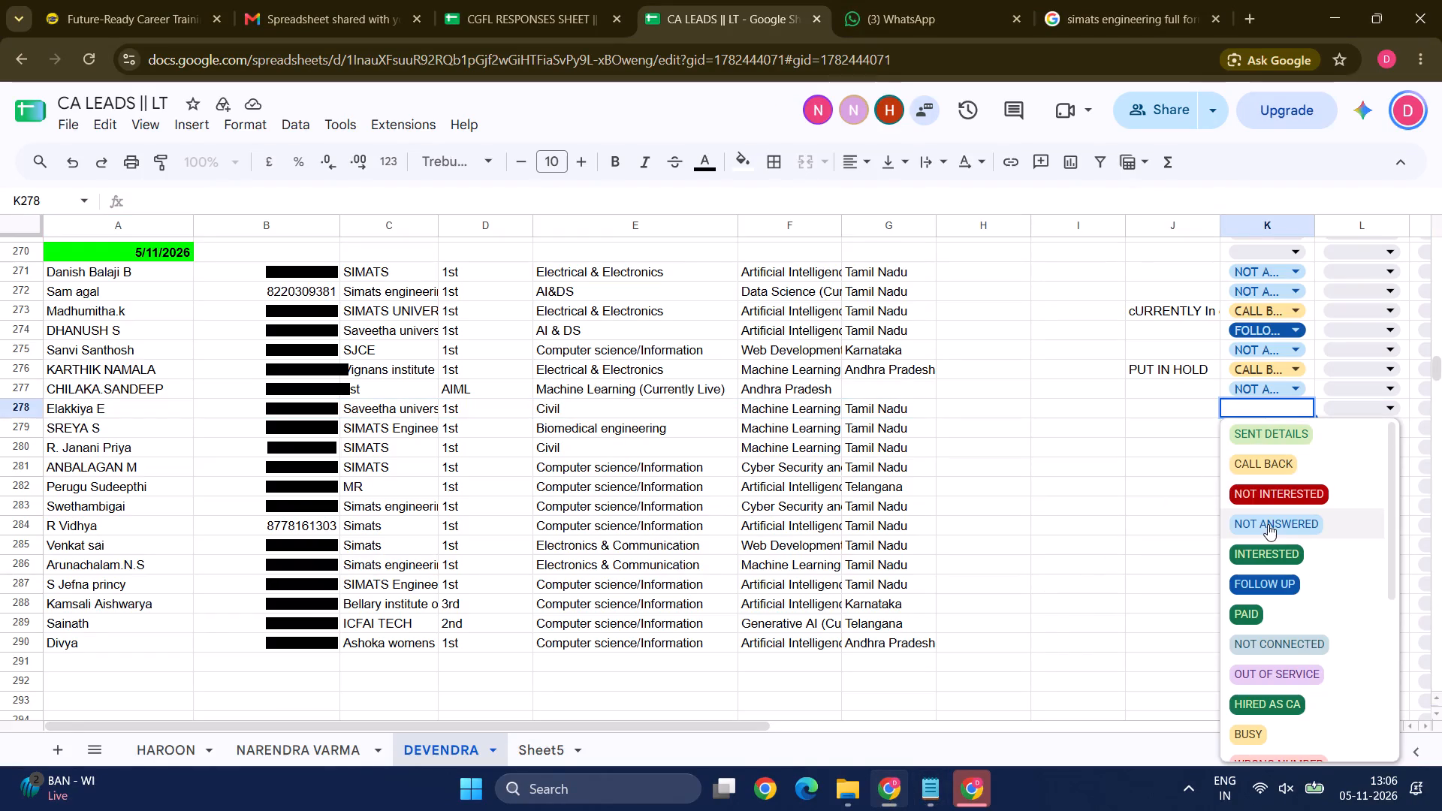
scroll(1309, 761, "down", 1)
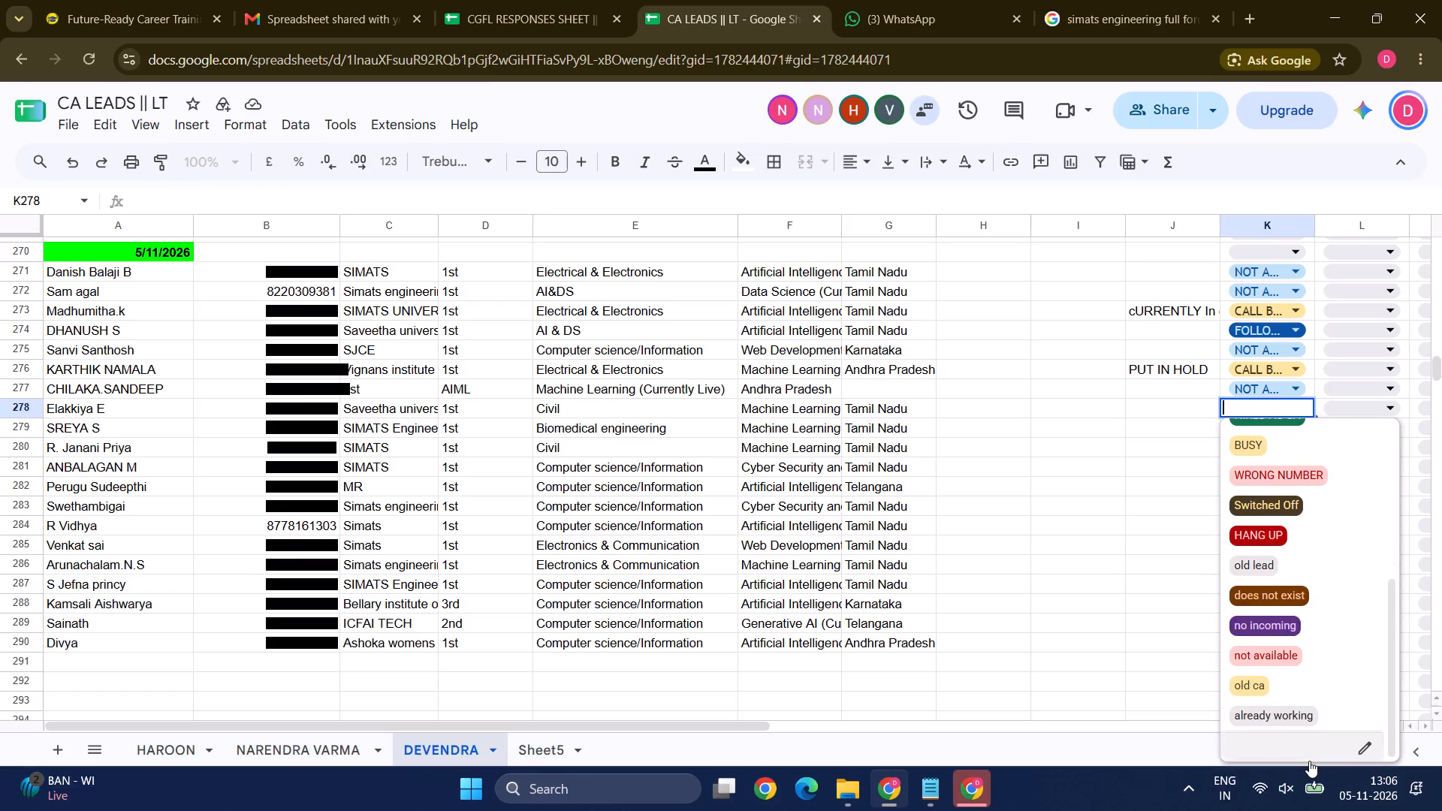
scroll(1309, 761, "down", 1)
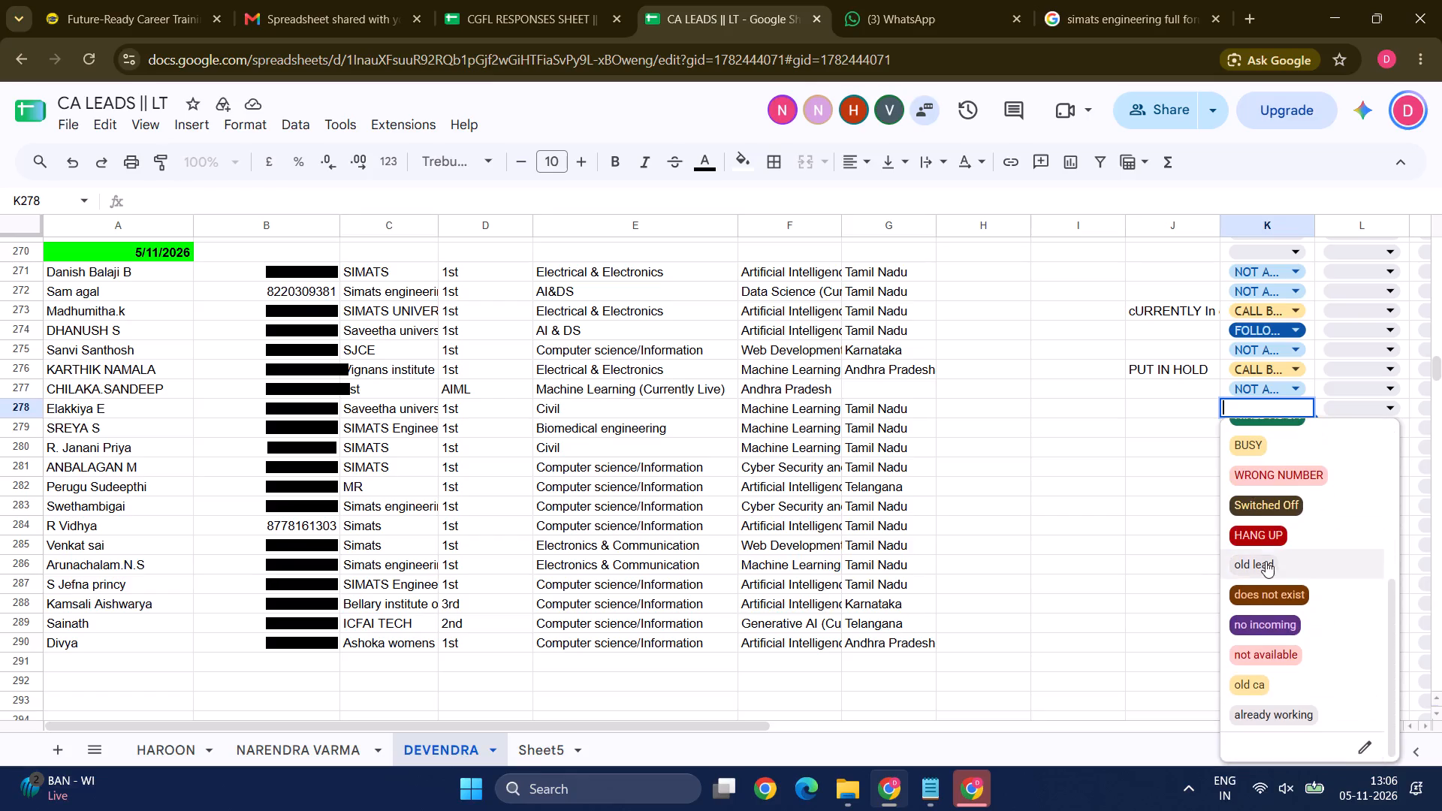
left_click(1264, 529)
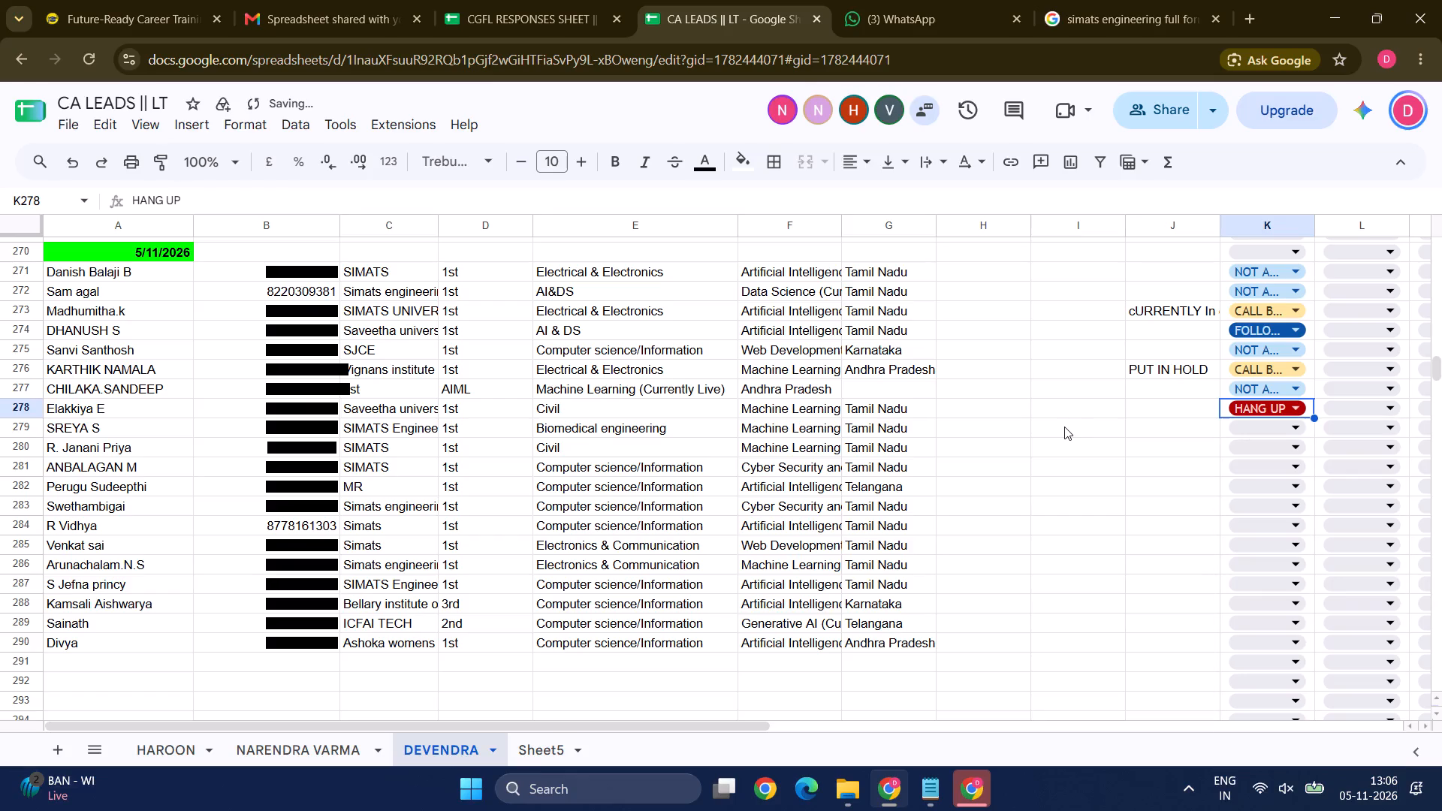
left_click(1063, 427)
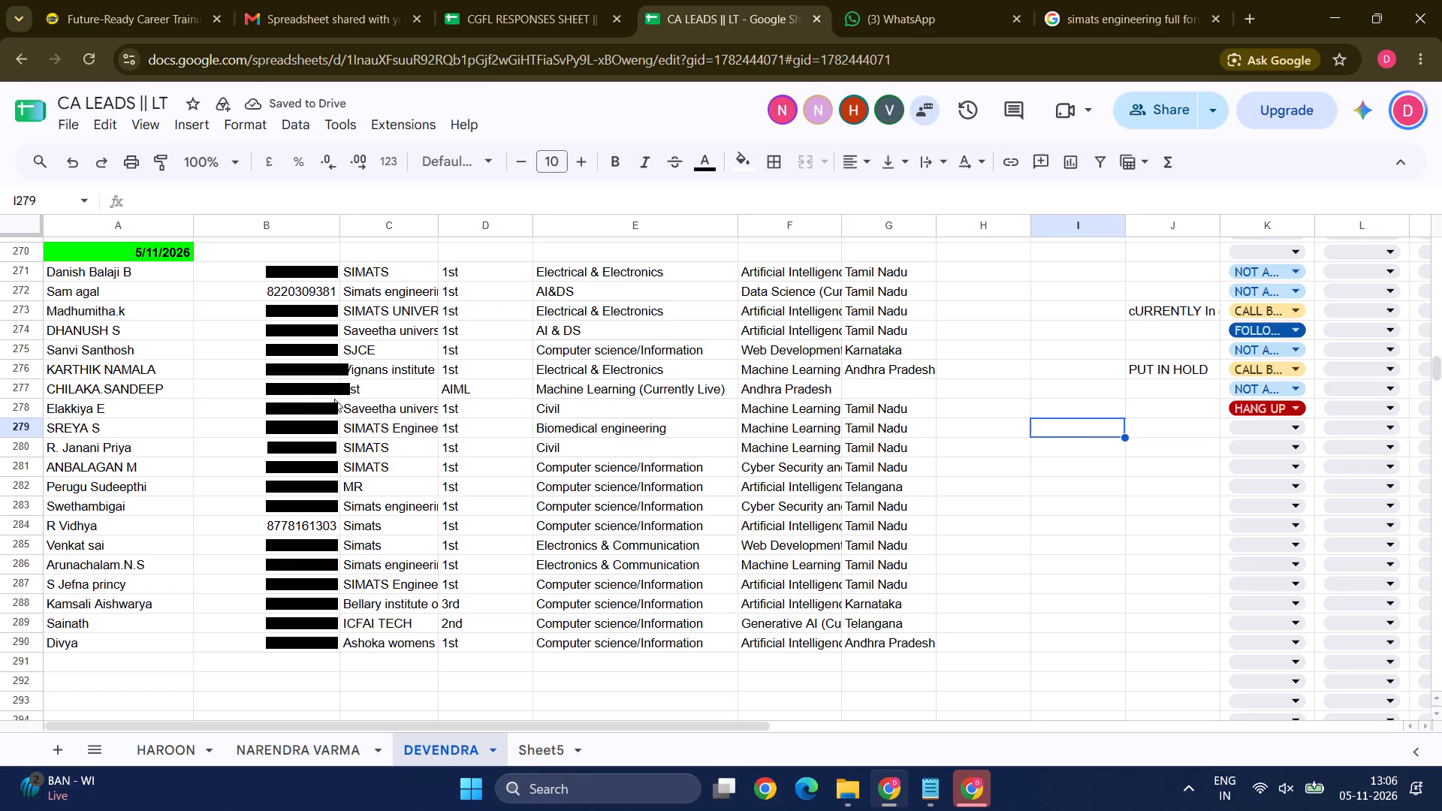
Select the whole row 279 lead in the DEVENDRA sheet for the next call.
left_click(14, 420)
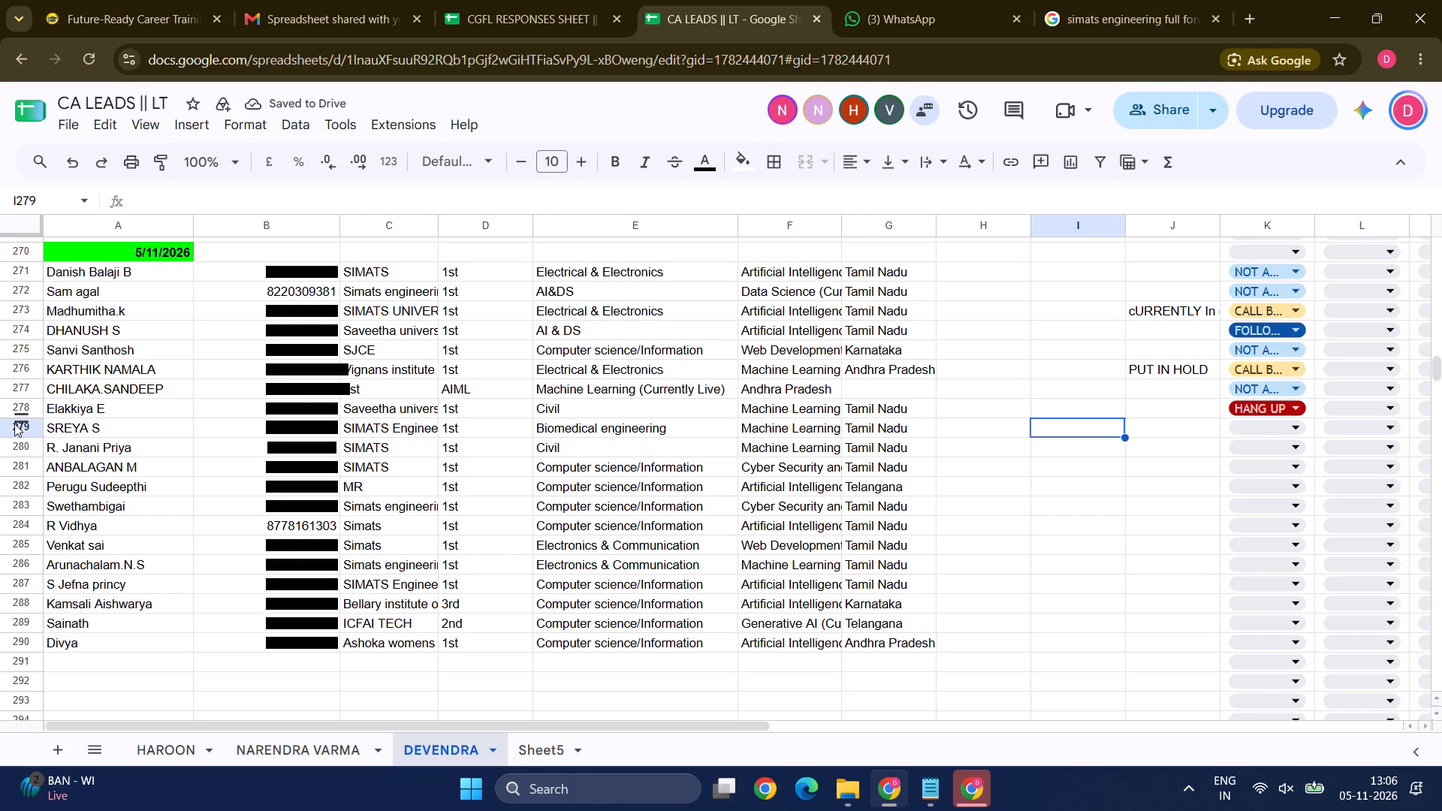
left_click(14, 426)
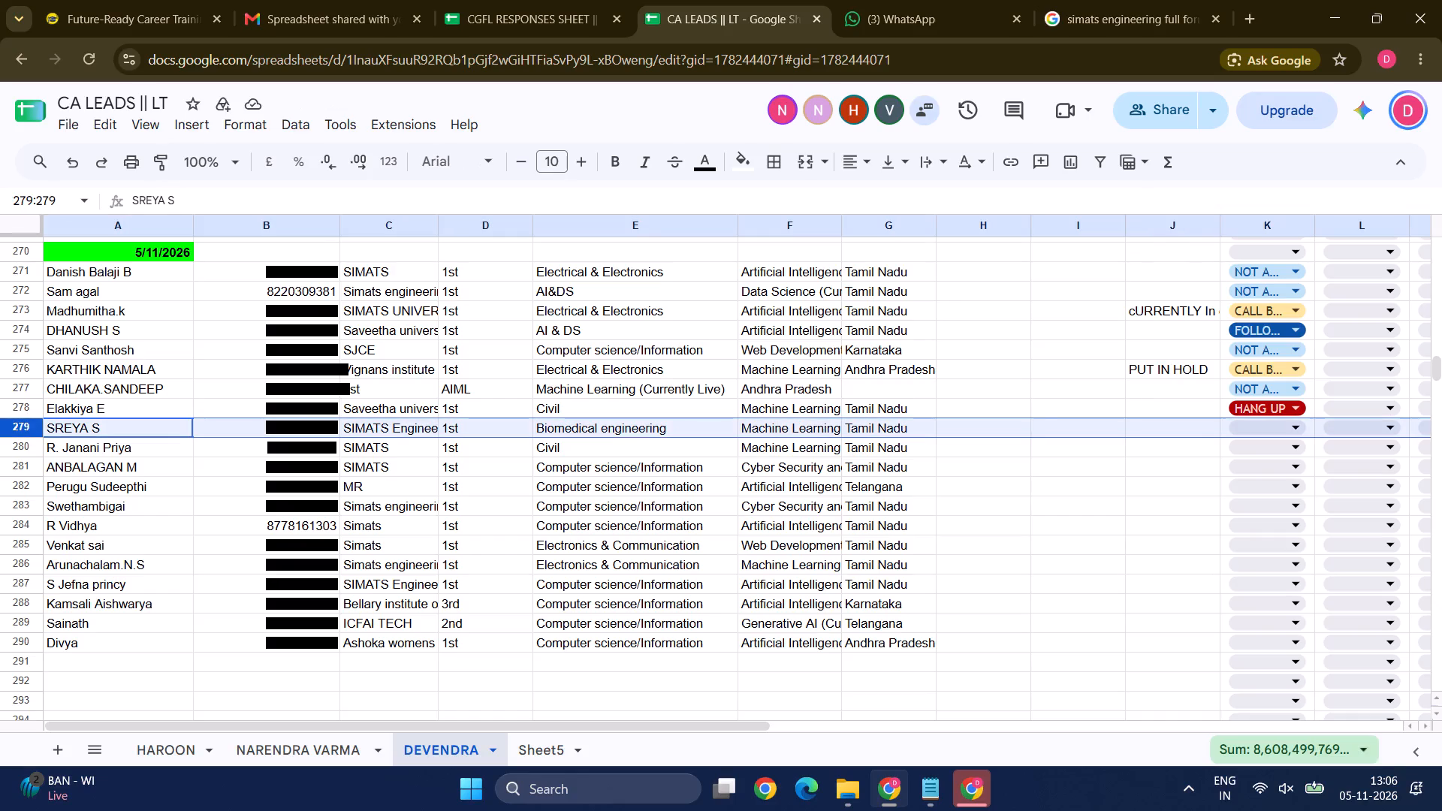
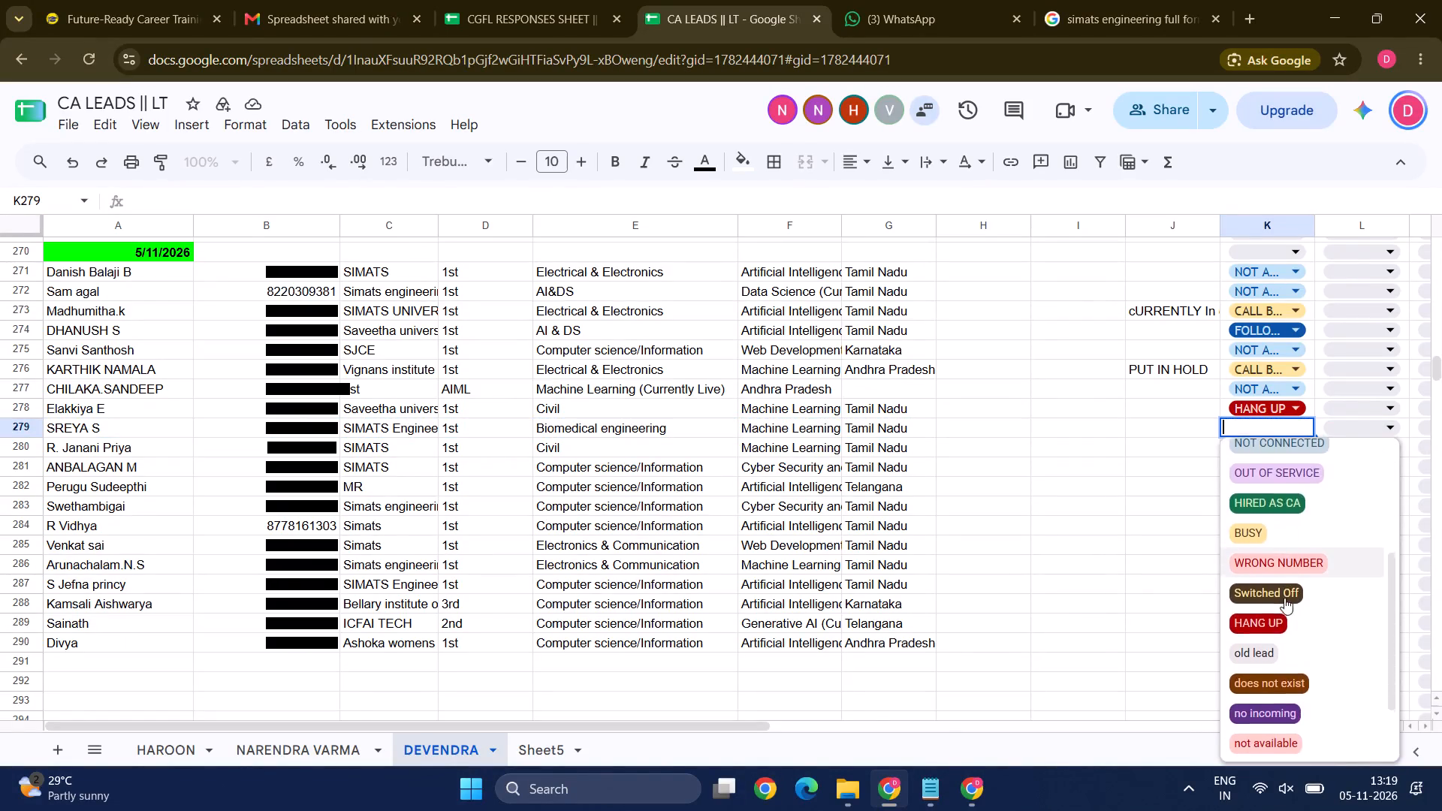
Look through the available call status options for the row 279 lead in the DEVENDRA sheet.
scroll(1284, 598, "down", 2)
scroll(1284, 598, "up", 5)
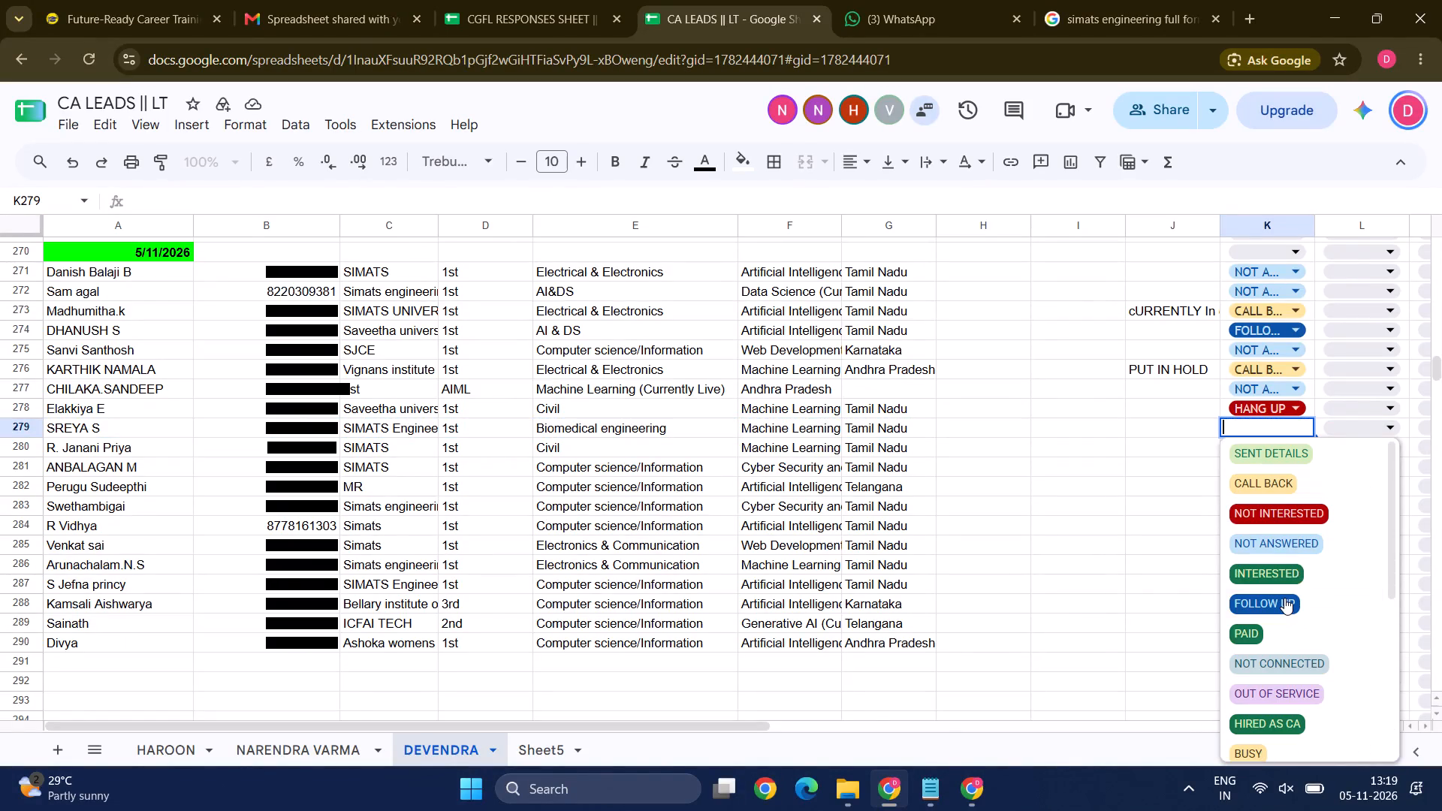
Set the row 279 lead's call status to SENT DETAILS.
left_click(1253, 451)
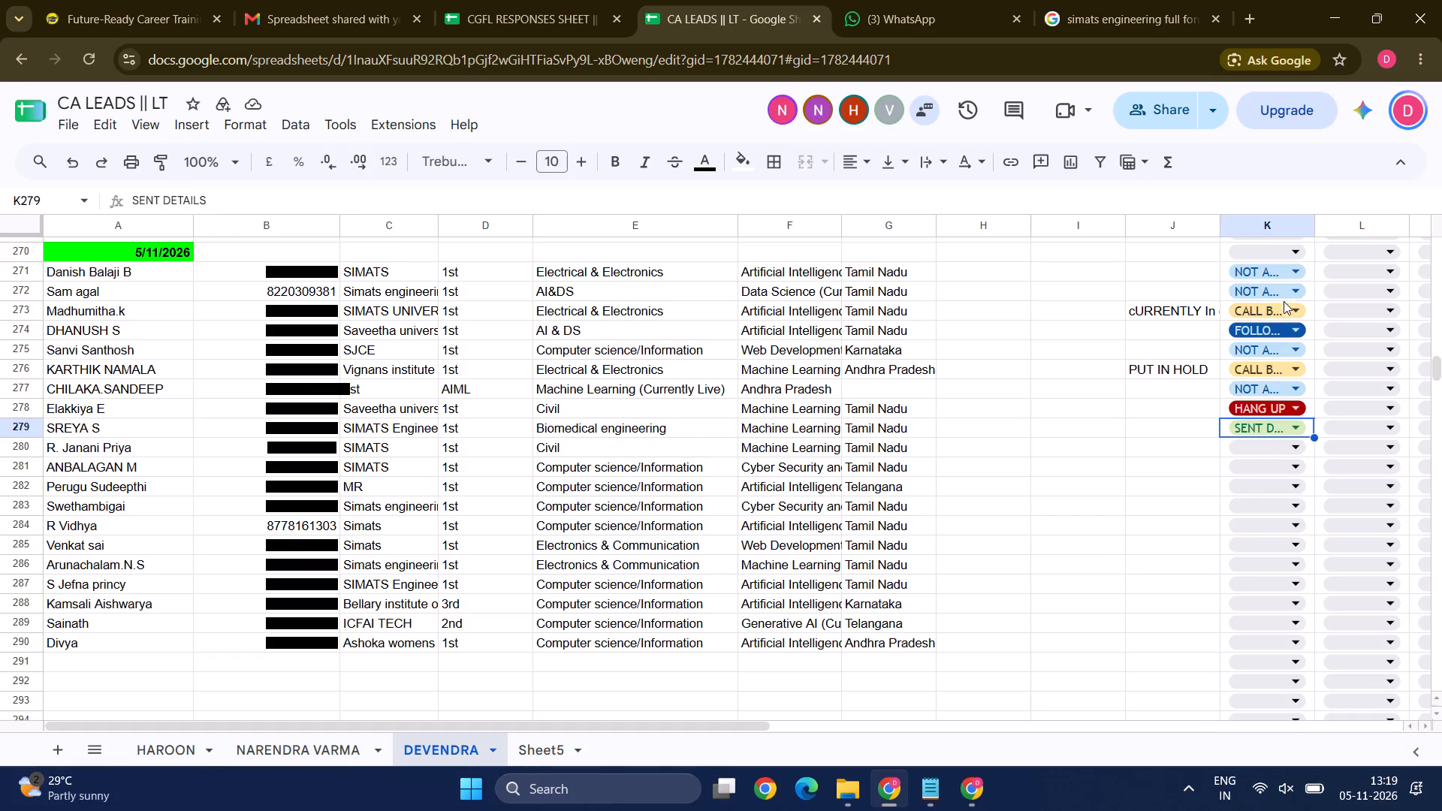
Change the row 274 lead's call status to SENT DETAILS.
left_click(1279, 328)
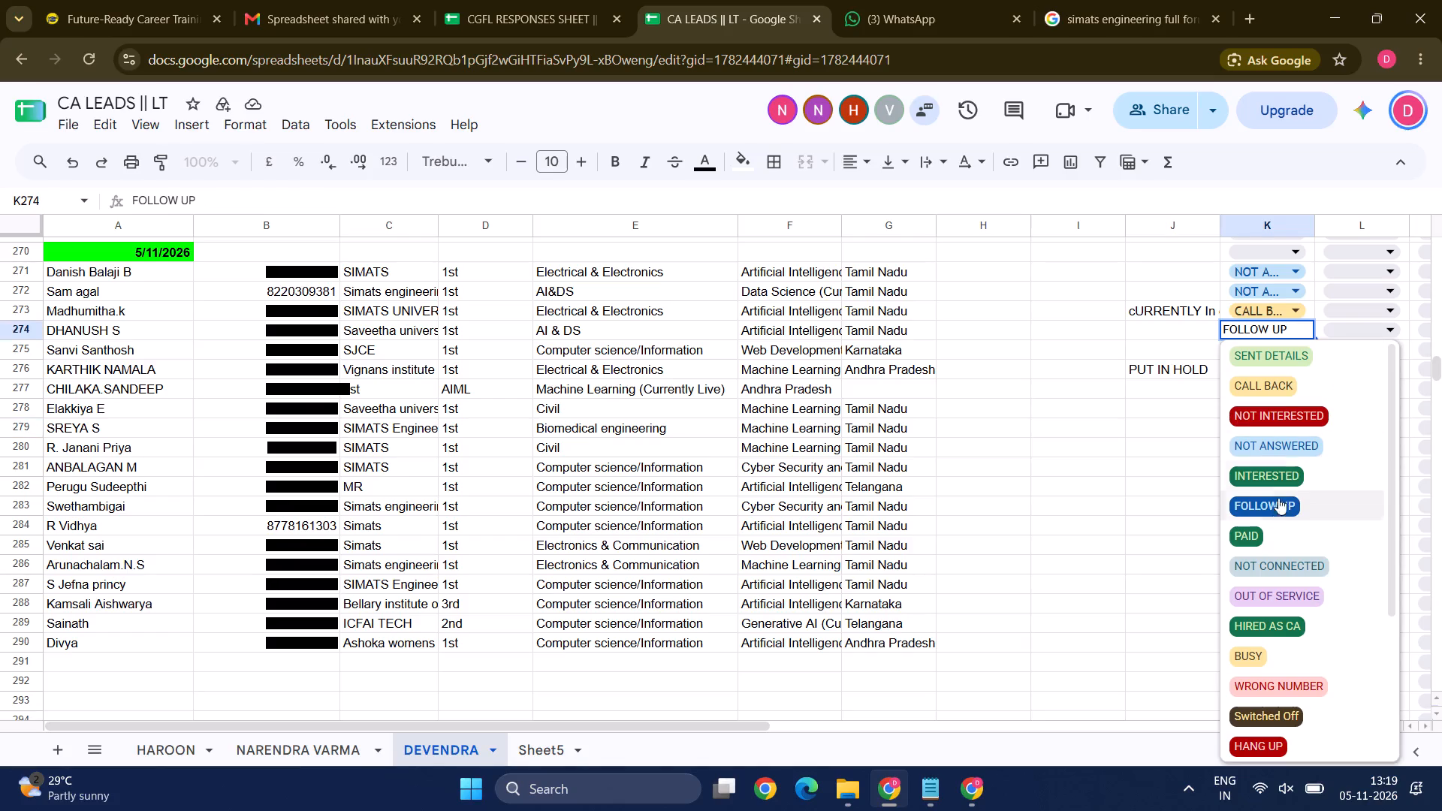
left_click(1273, 517)
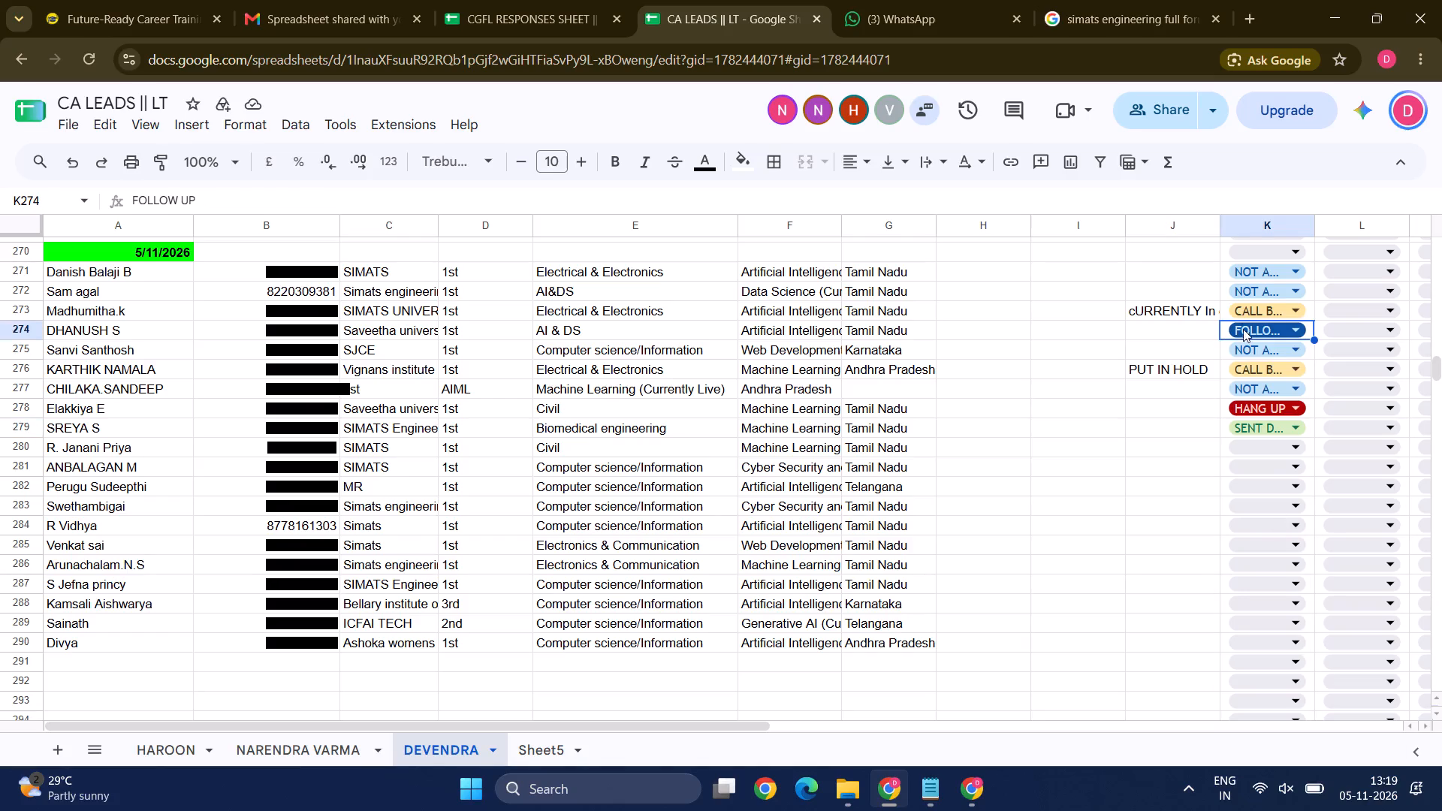
left_click(1244, 334)
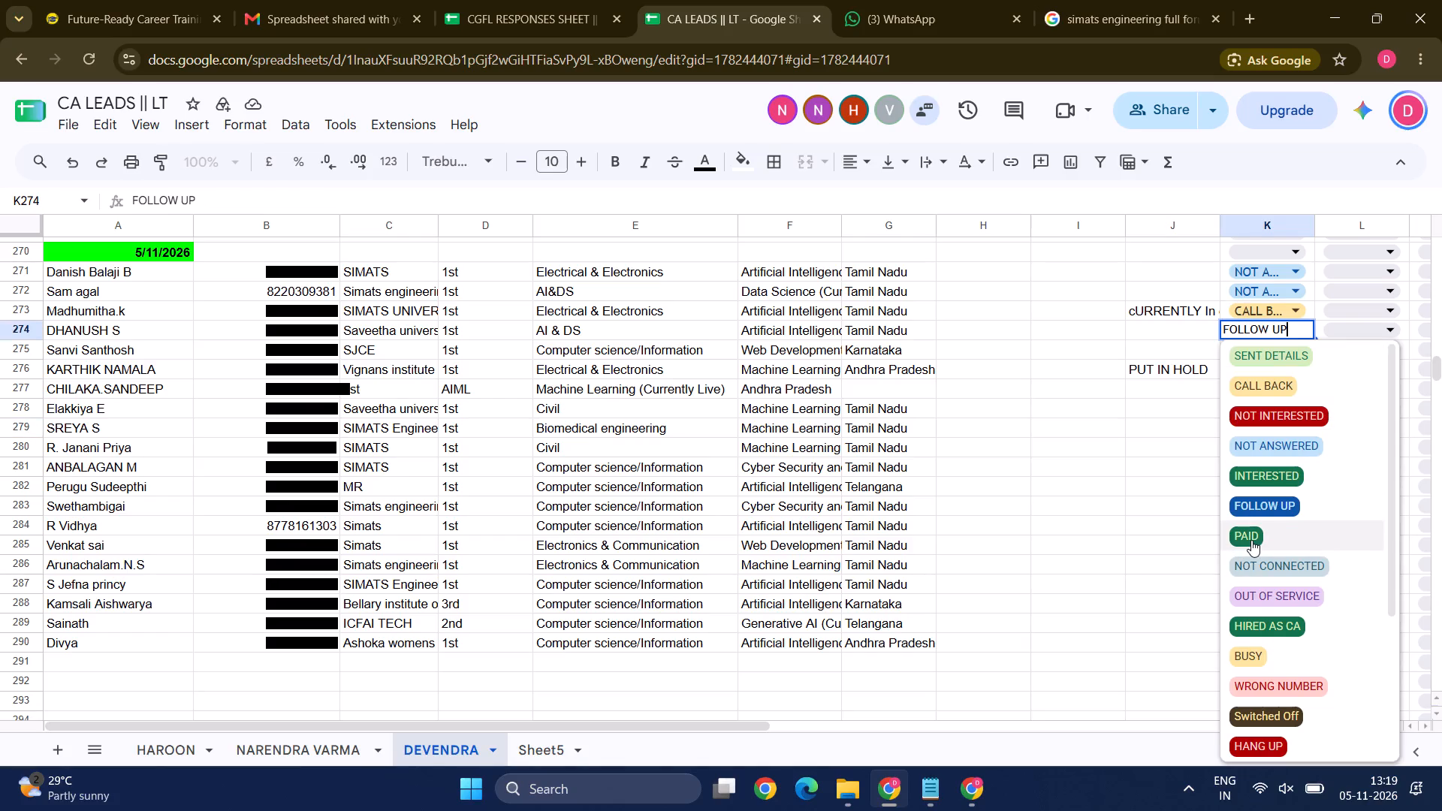
scroll(1251, 540, "down", 4)
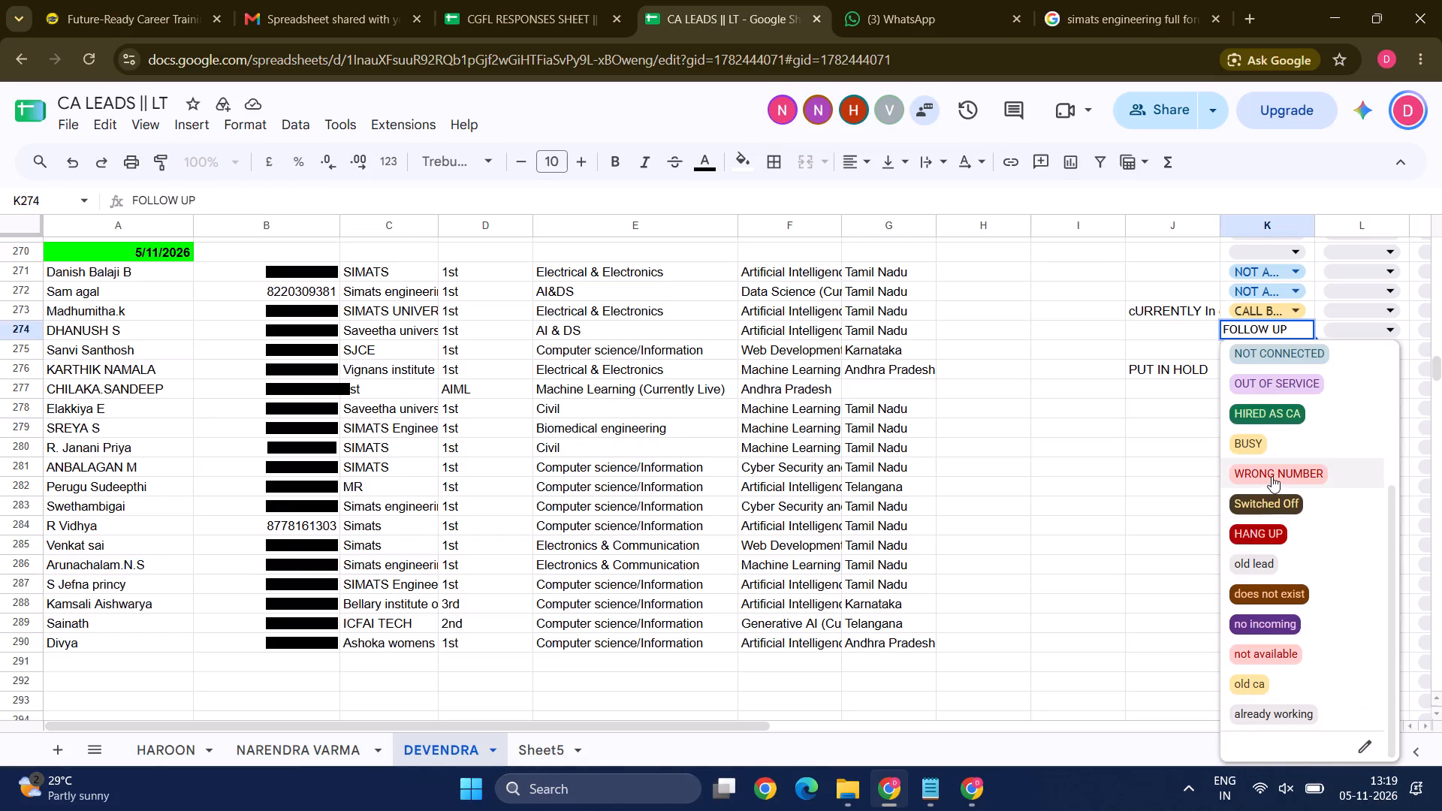
scroll(1270, 477, "up", 4)
left_click(1289, 349)
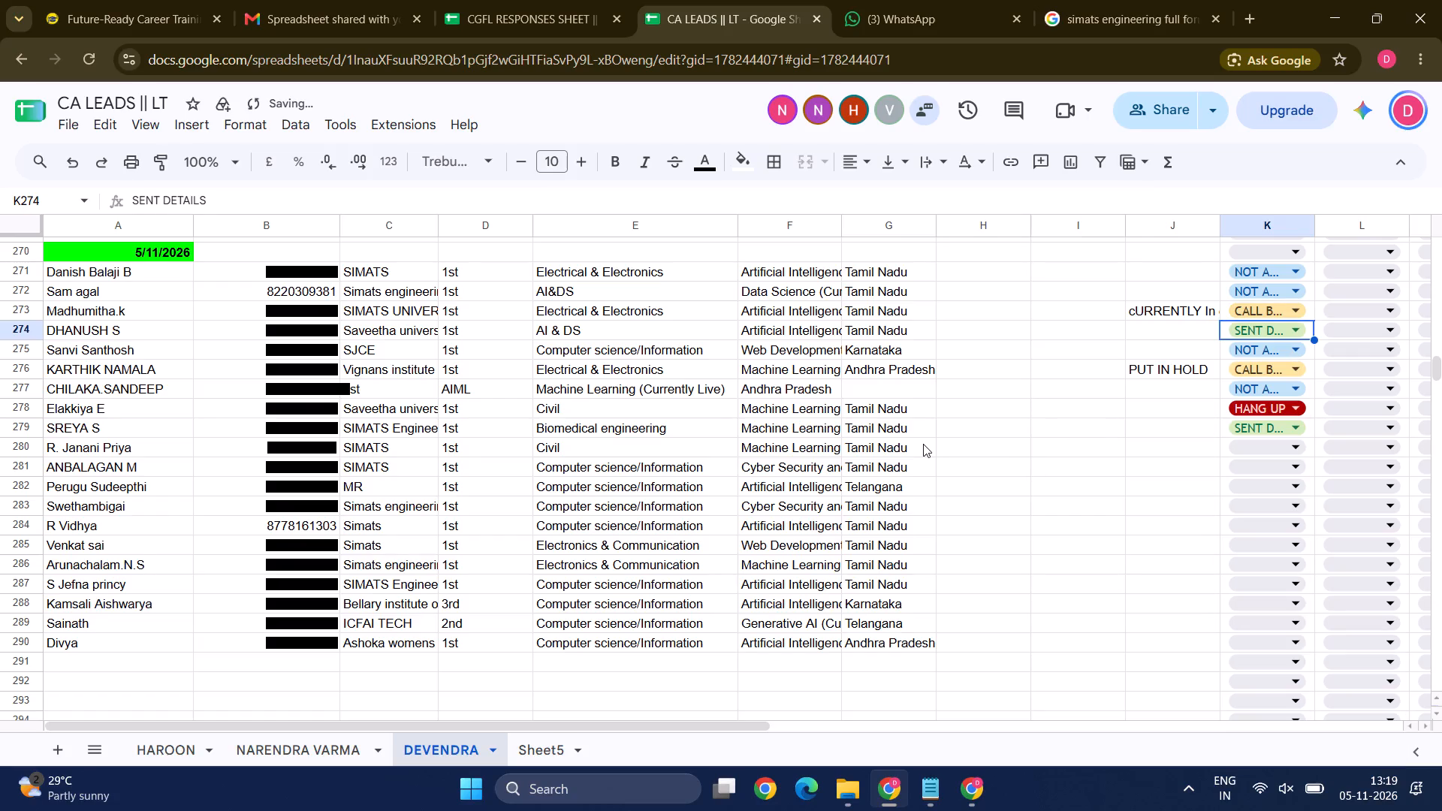
Select the whole row 280 lead in the DEVENDRA sheet for the next call.
left_click(1066, 445)
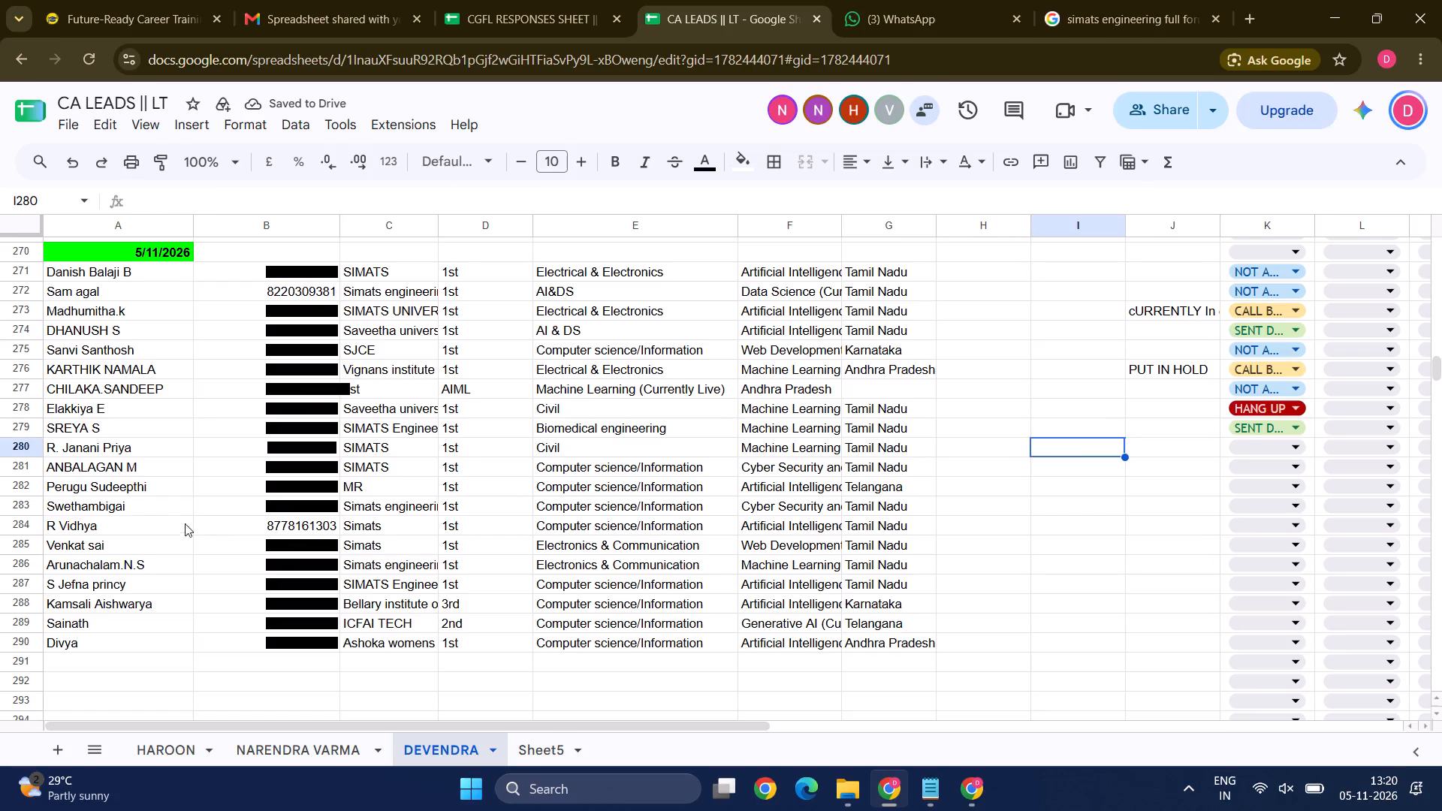
left_click(23, 448)
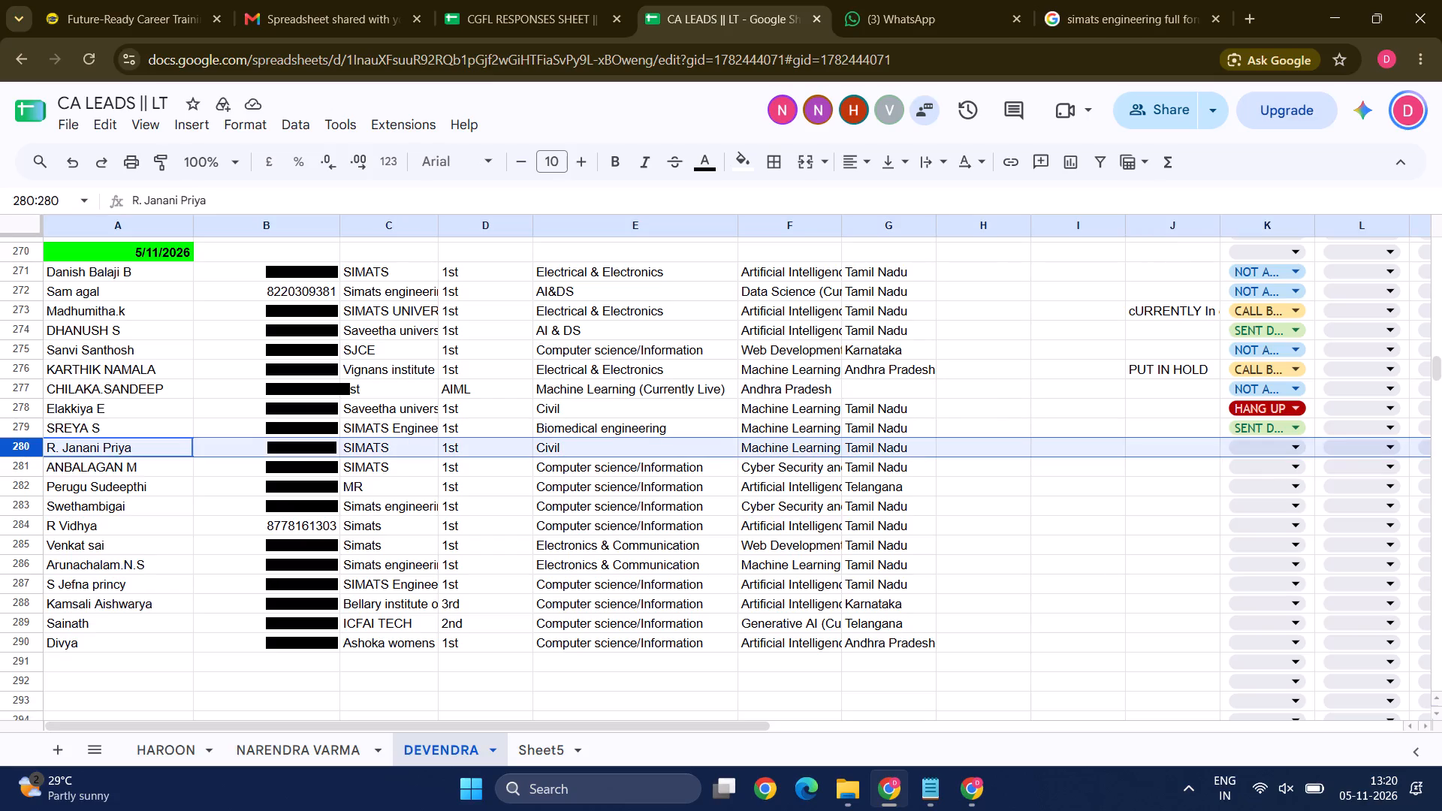
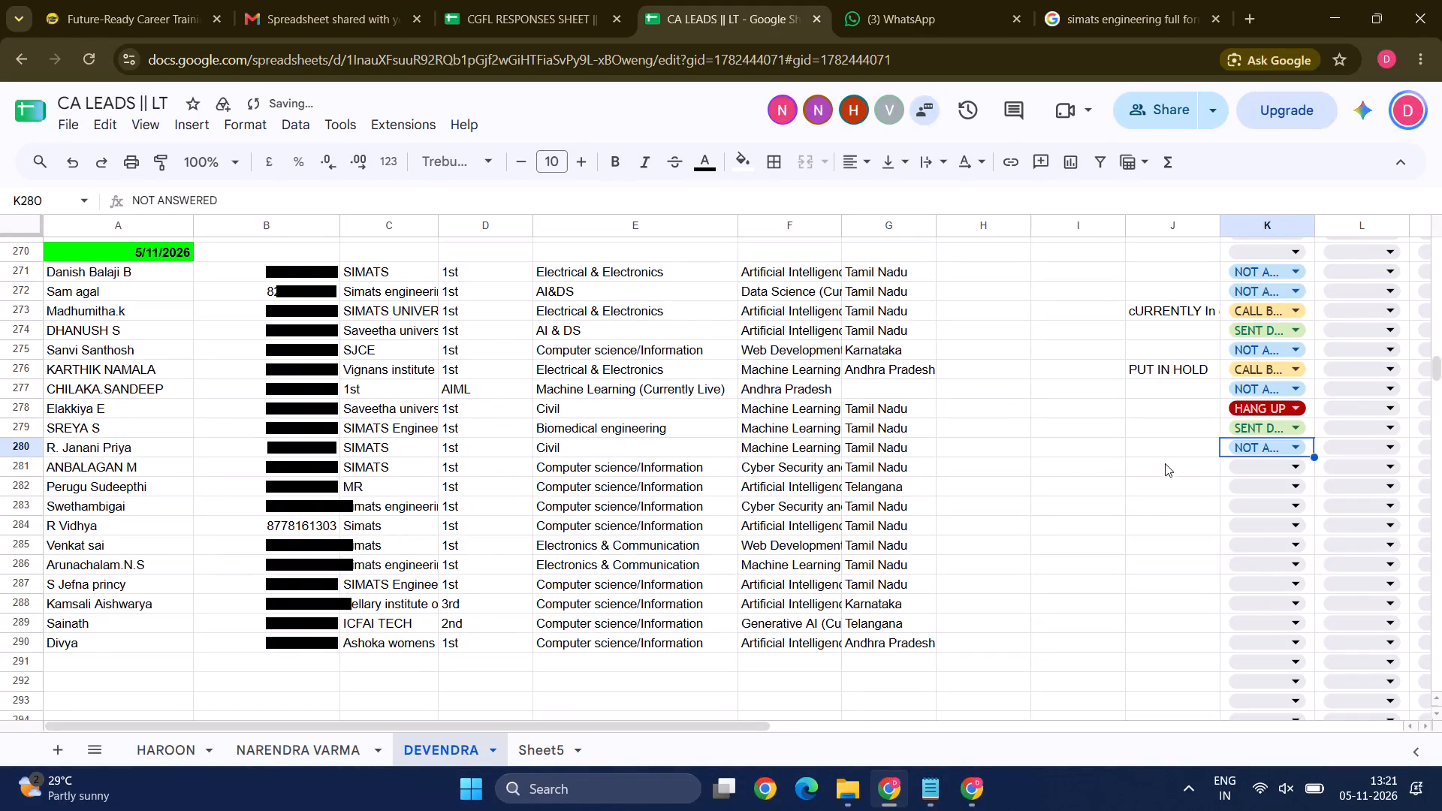
Select the whole row 281 lead in the DEVENDRA sheet for the next call.
left_click(28, 470)
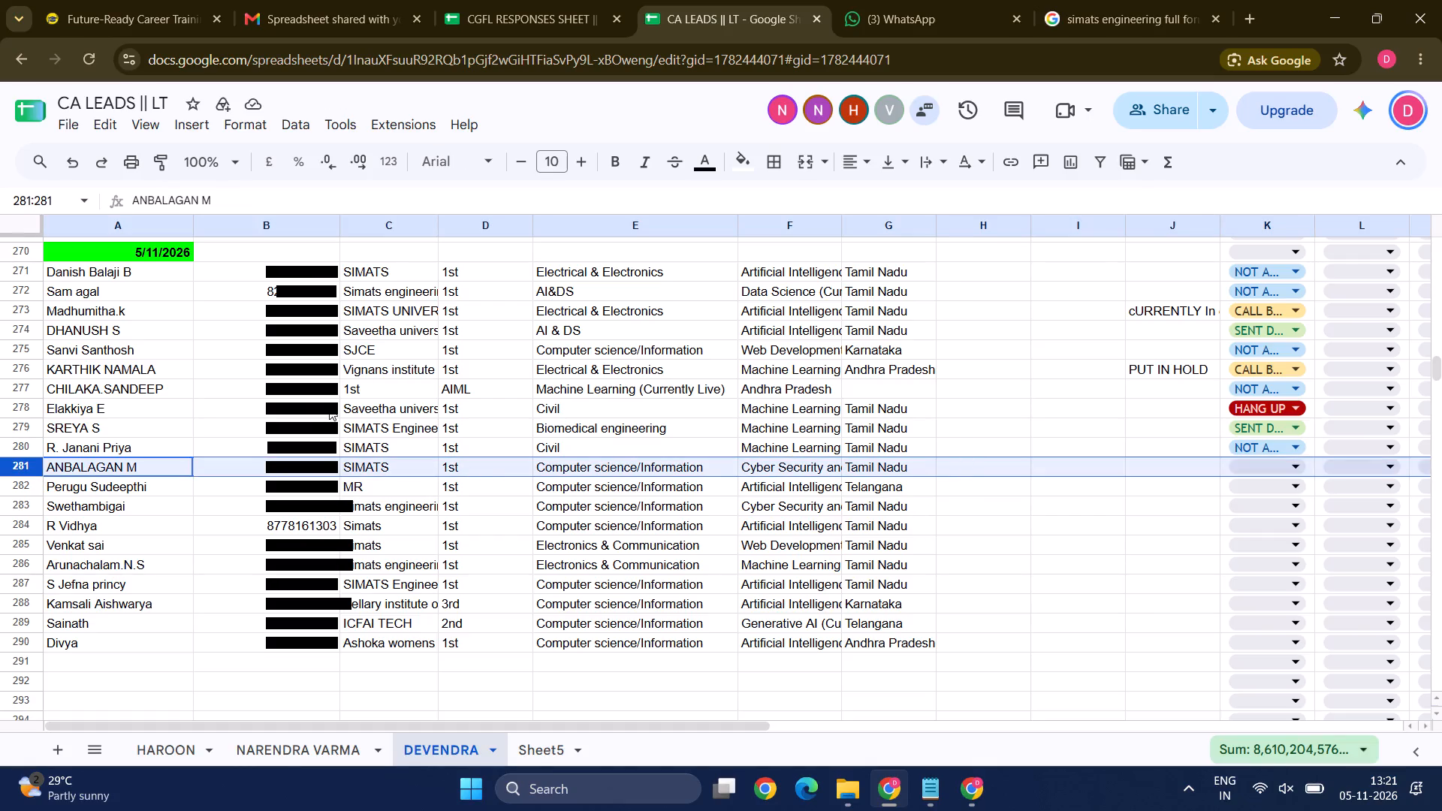
Select the whole row 282 lead in the DEVENDRA sheet for the next call.
left_click(31, 487)
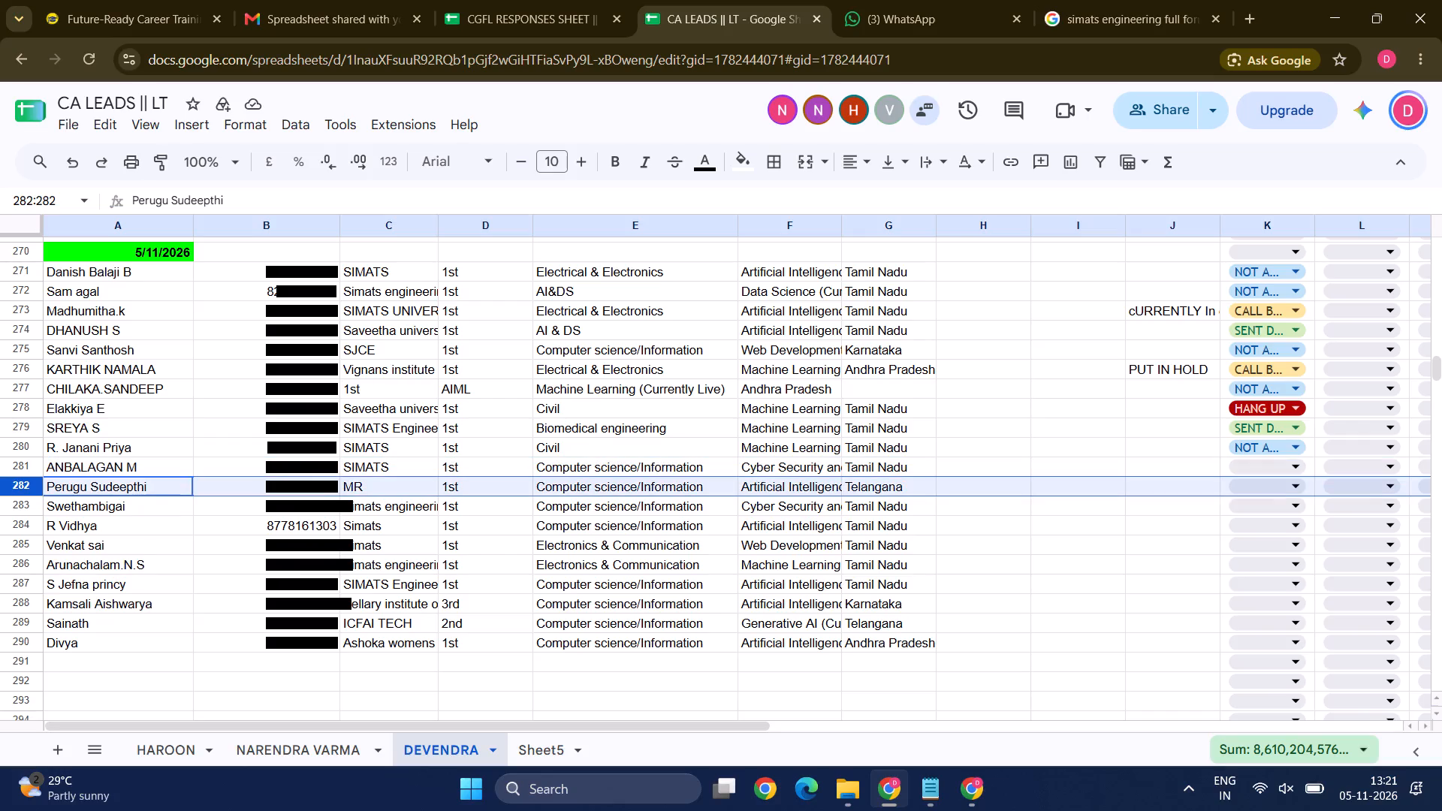
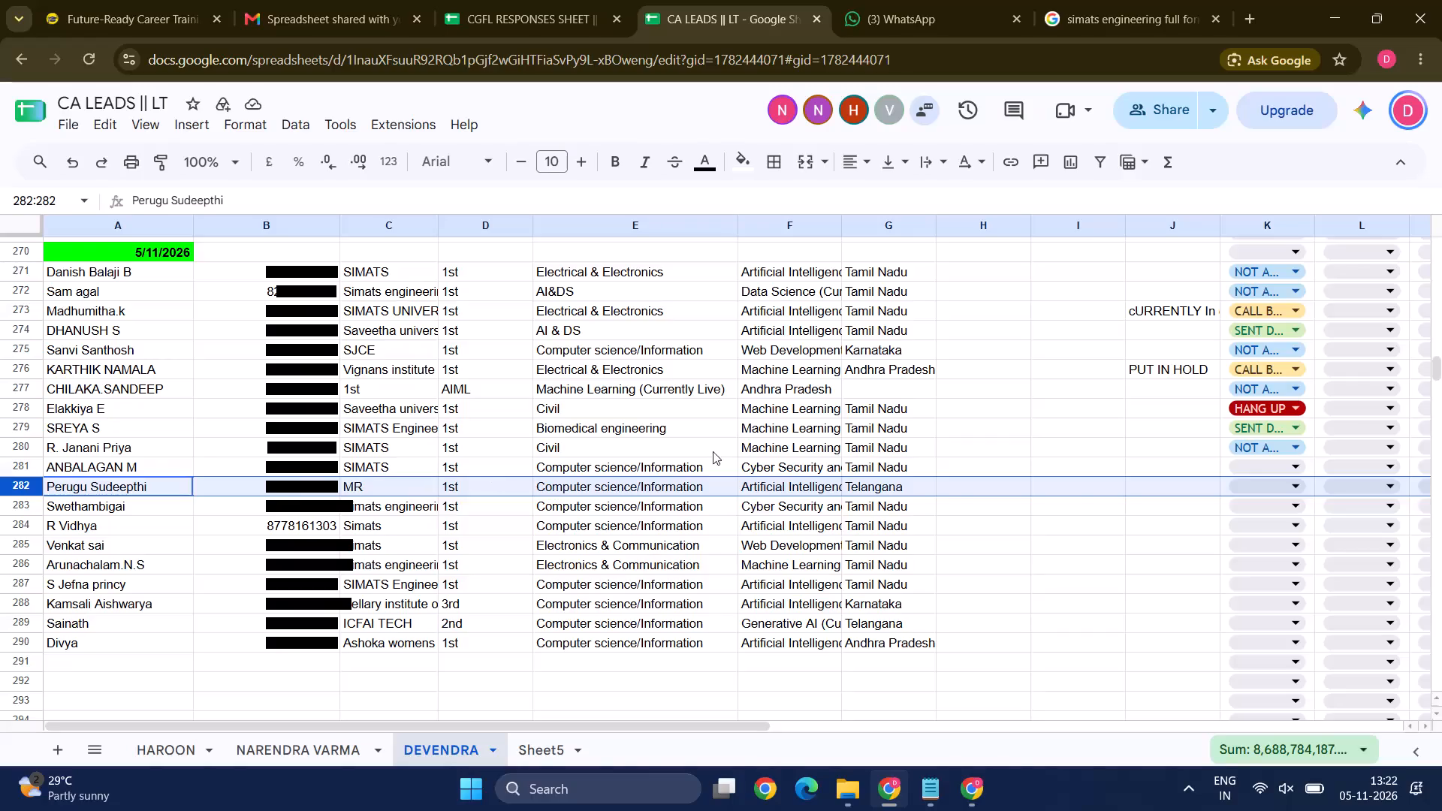
Set the call status of the row 282 lead to NOT ANSWERED in column K.
left_click(1264, 482)
left_click(1286, 603)
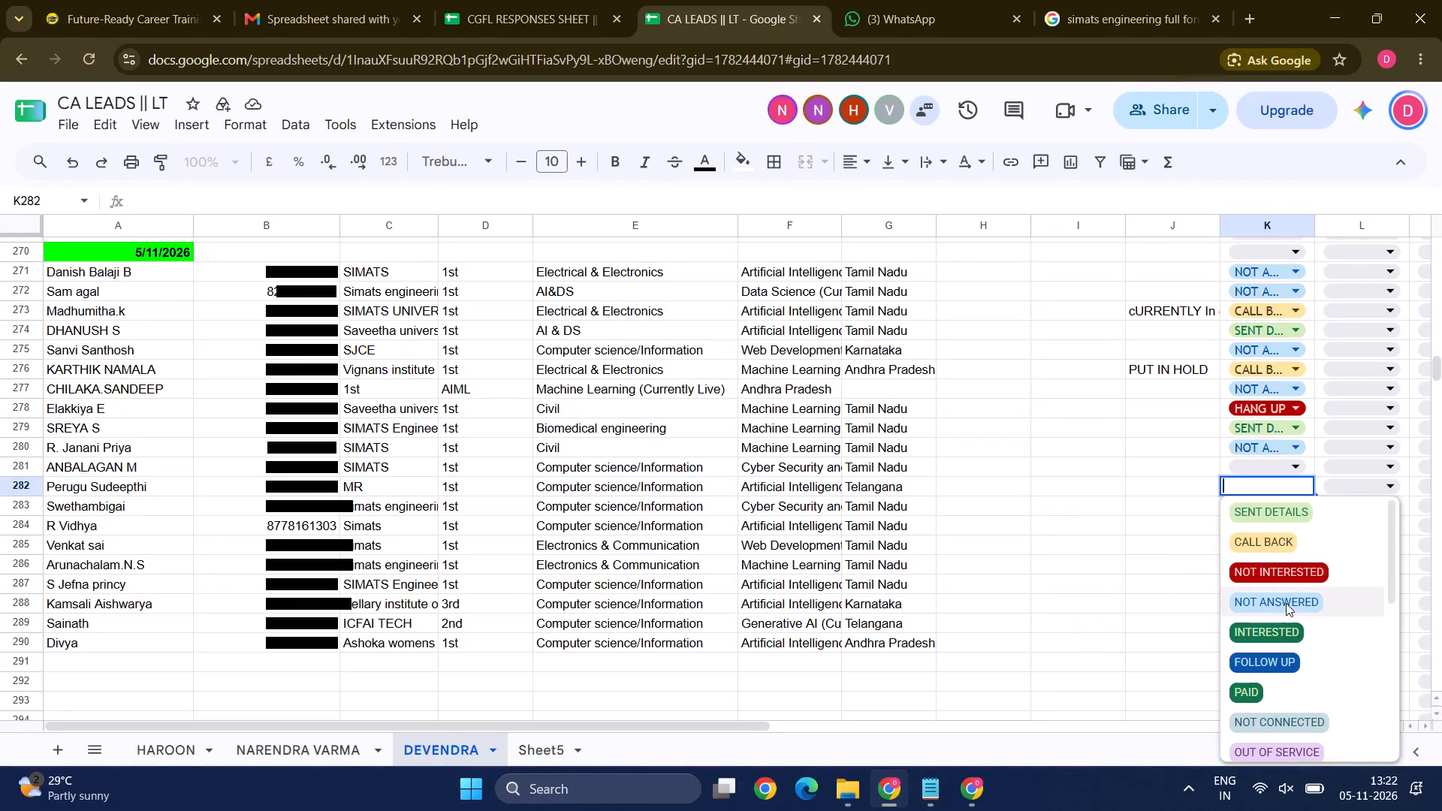
Select the whole row 290 lead in the DEVENDRA sheet for the next call.
left_click(28, 644)
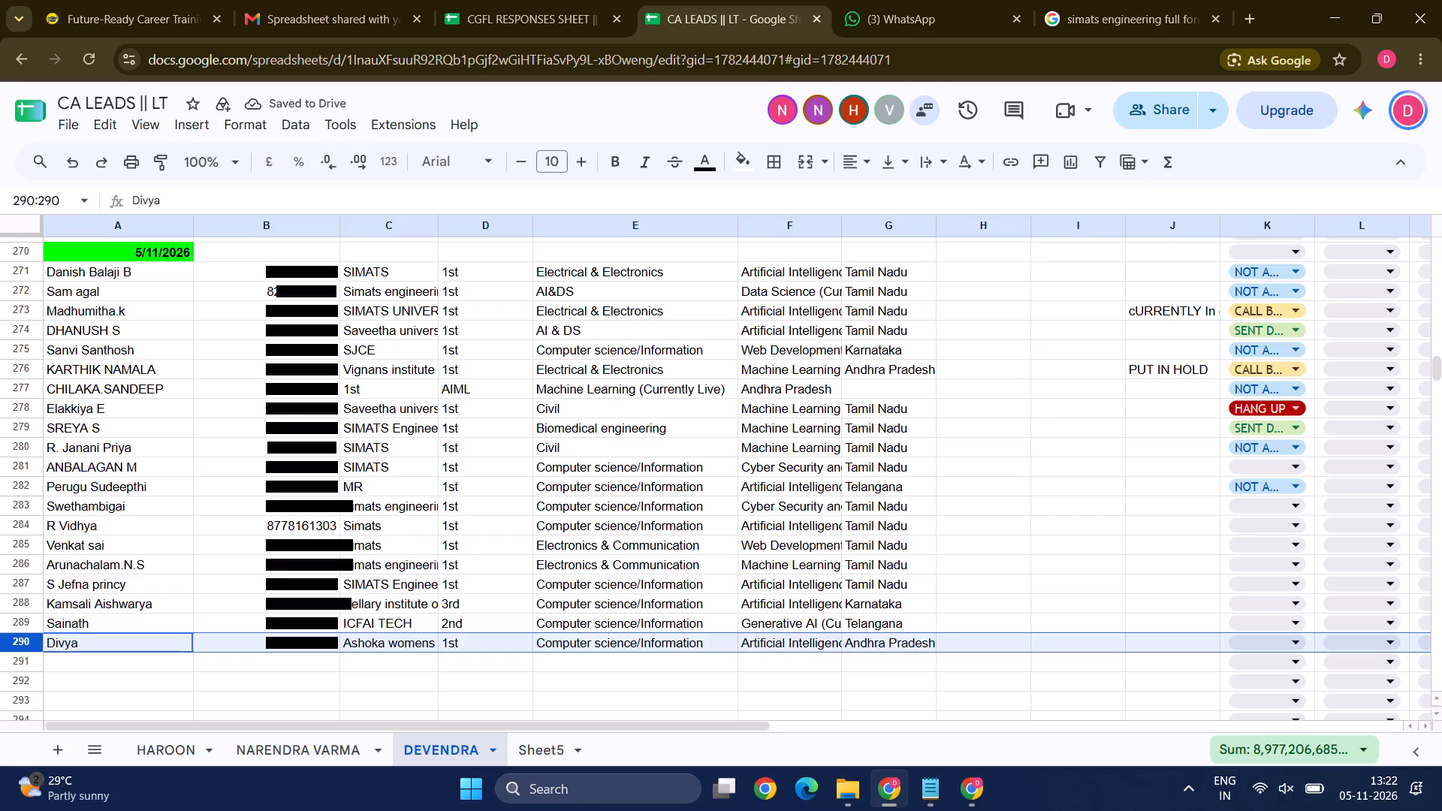
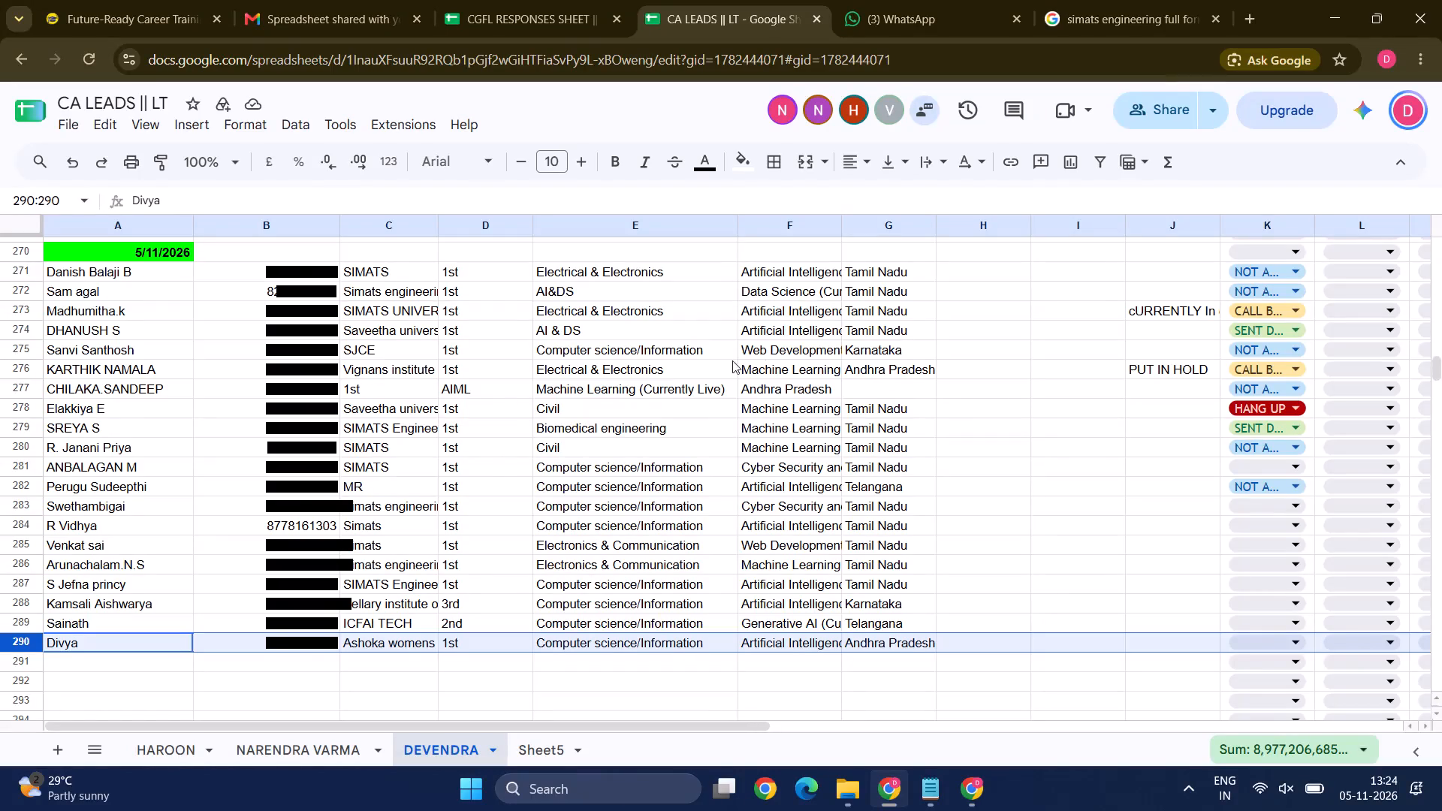
Set the call status of the row 290 lead to NOT ANSWERED in column K.
left_click(1287, 636)
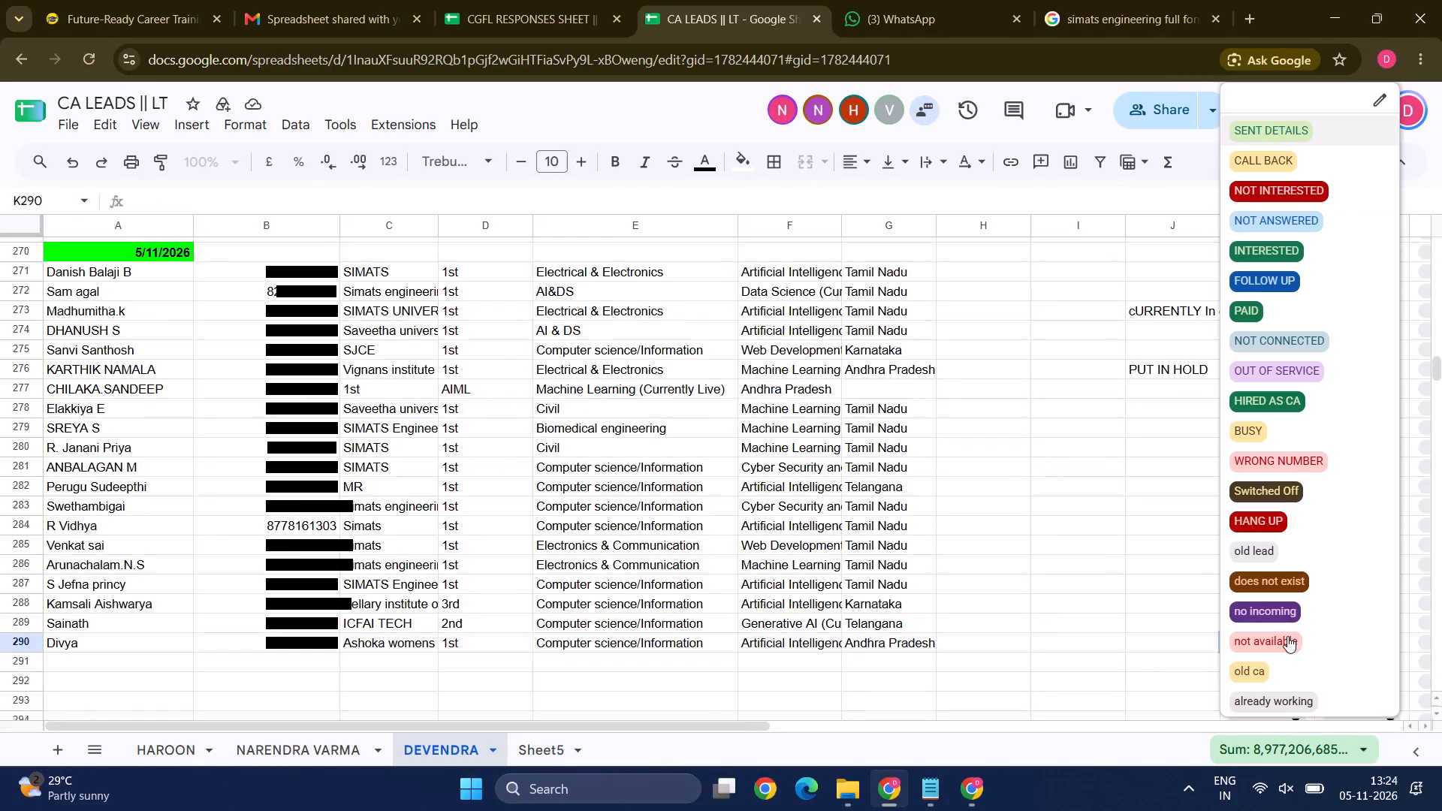
left_click(1281, 213)
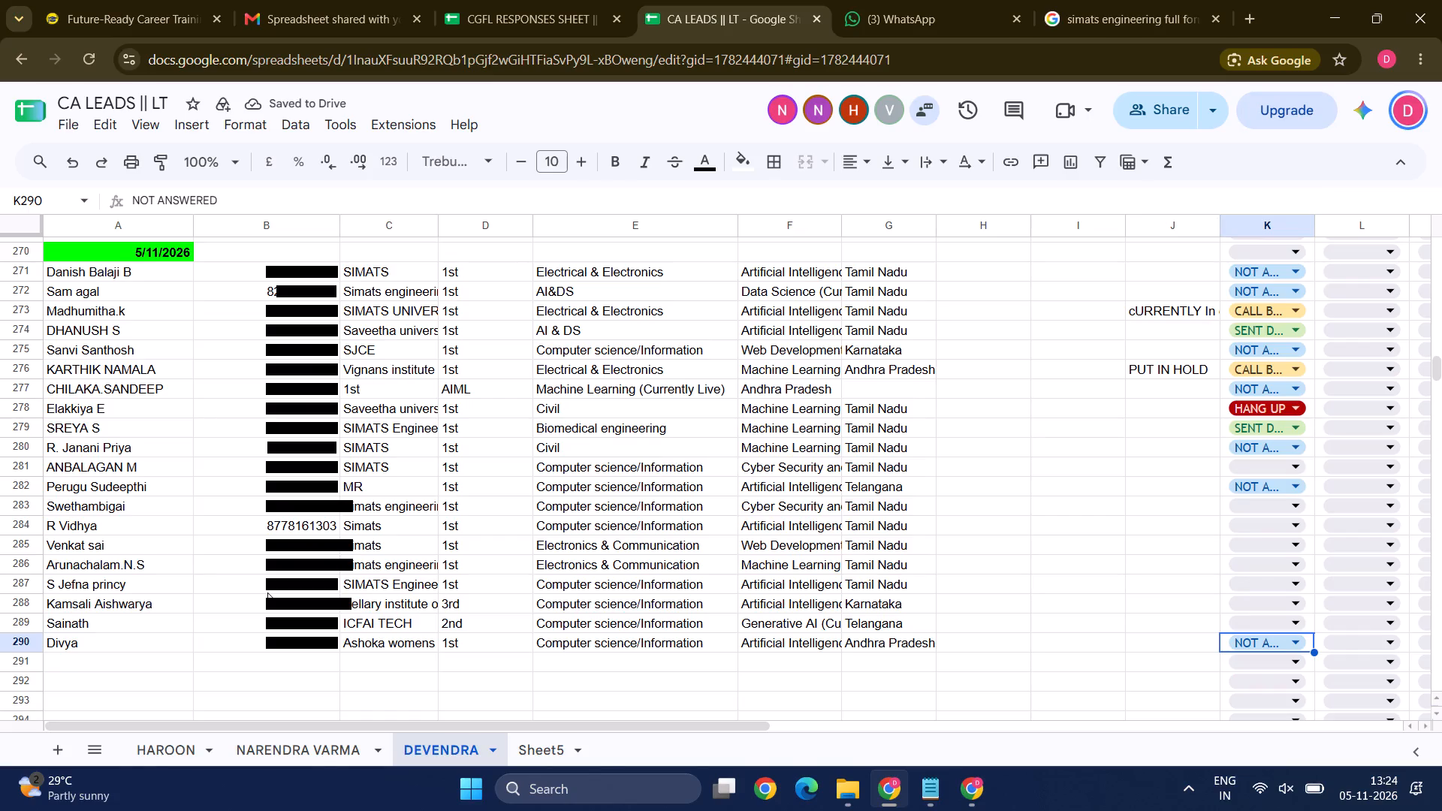
Select the whole row 289 lead in the DEVENDRA sheet for the next call.
left_click(34, 623)
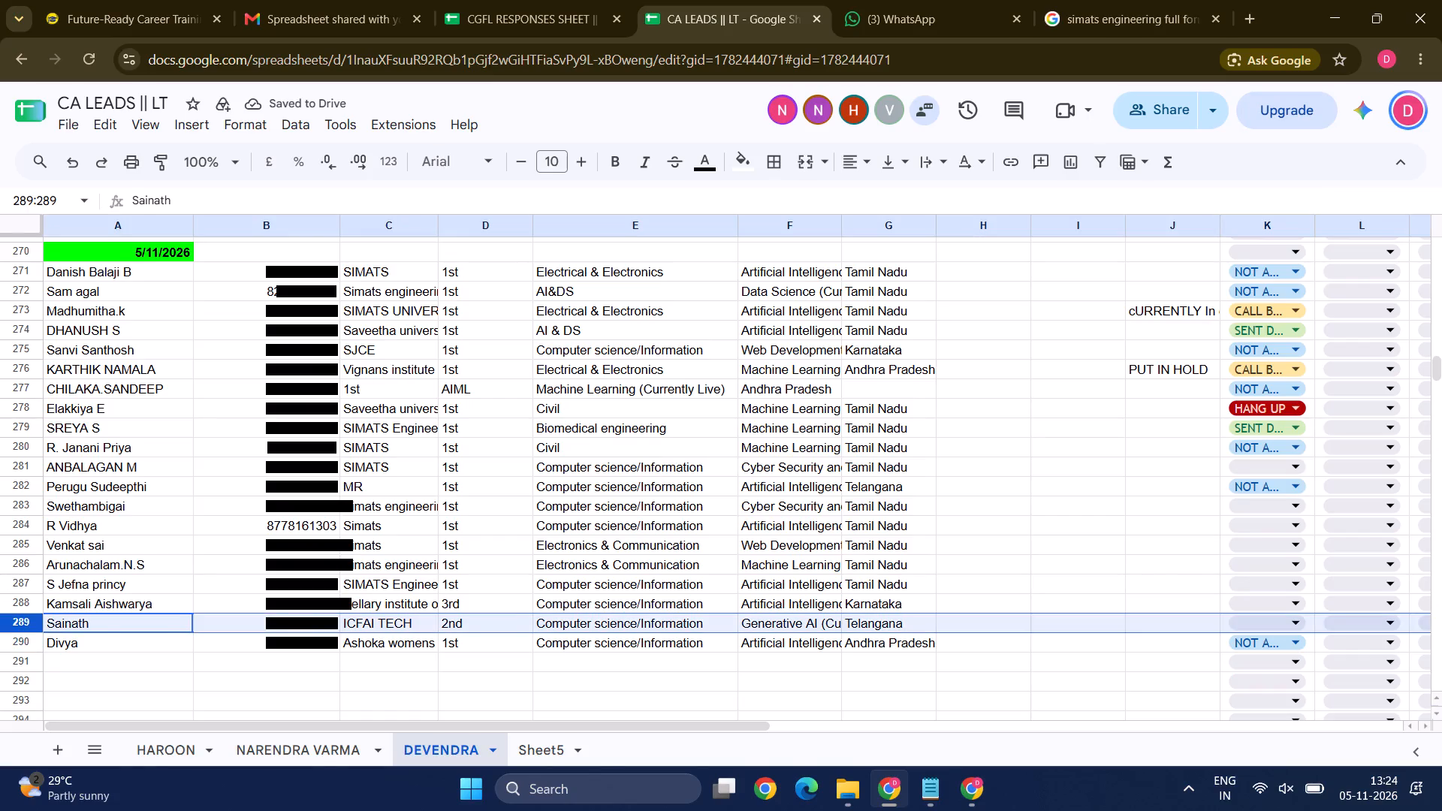
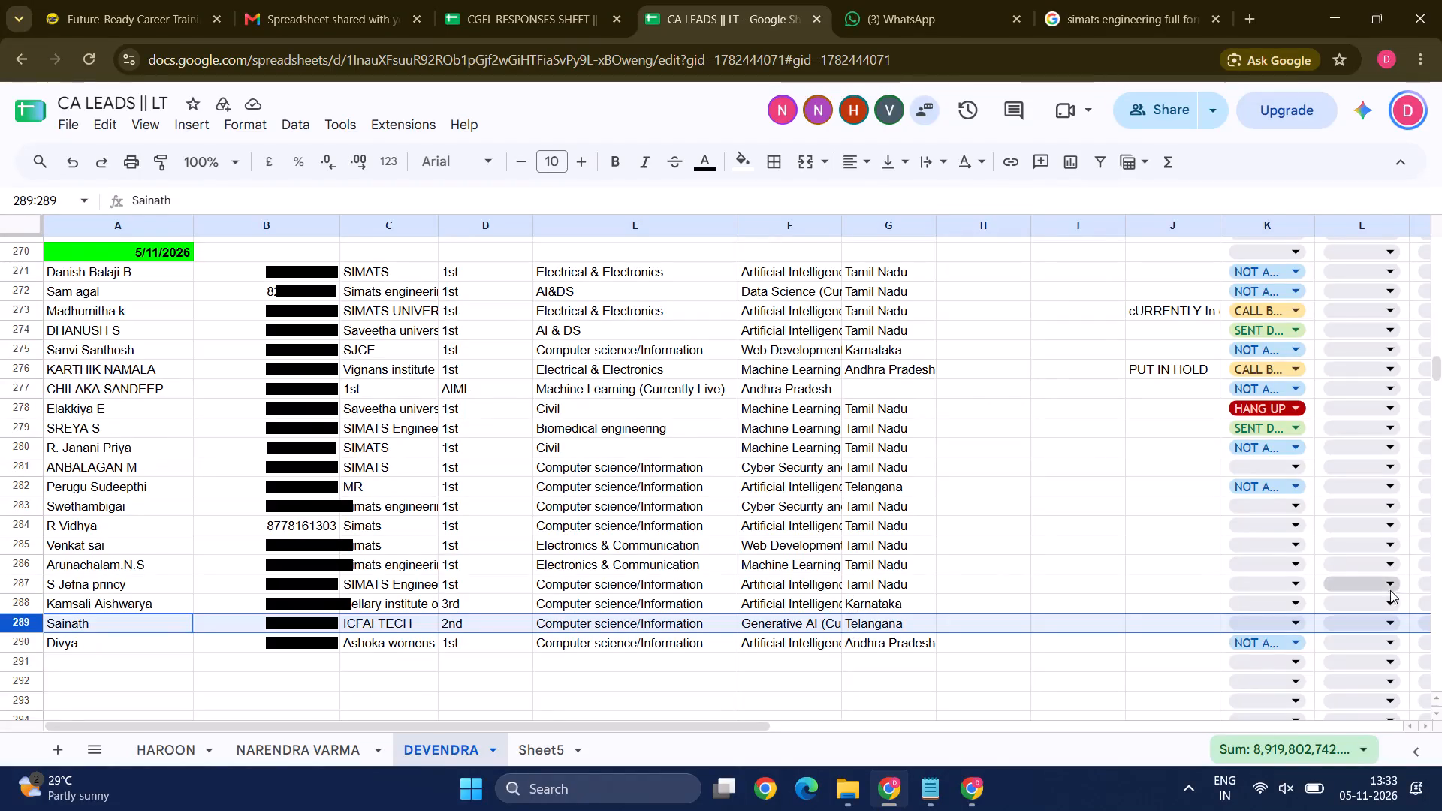
Set the call status of the row 289 lead to SENT DETAILS in column K.
left_click(1263, 619)
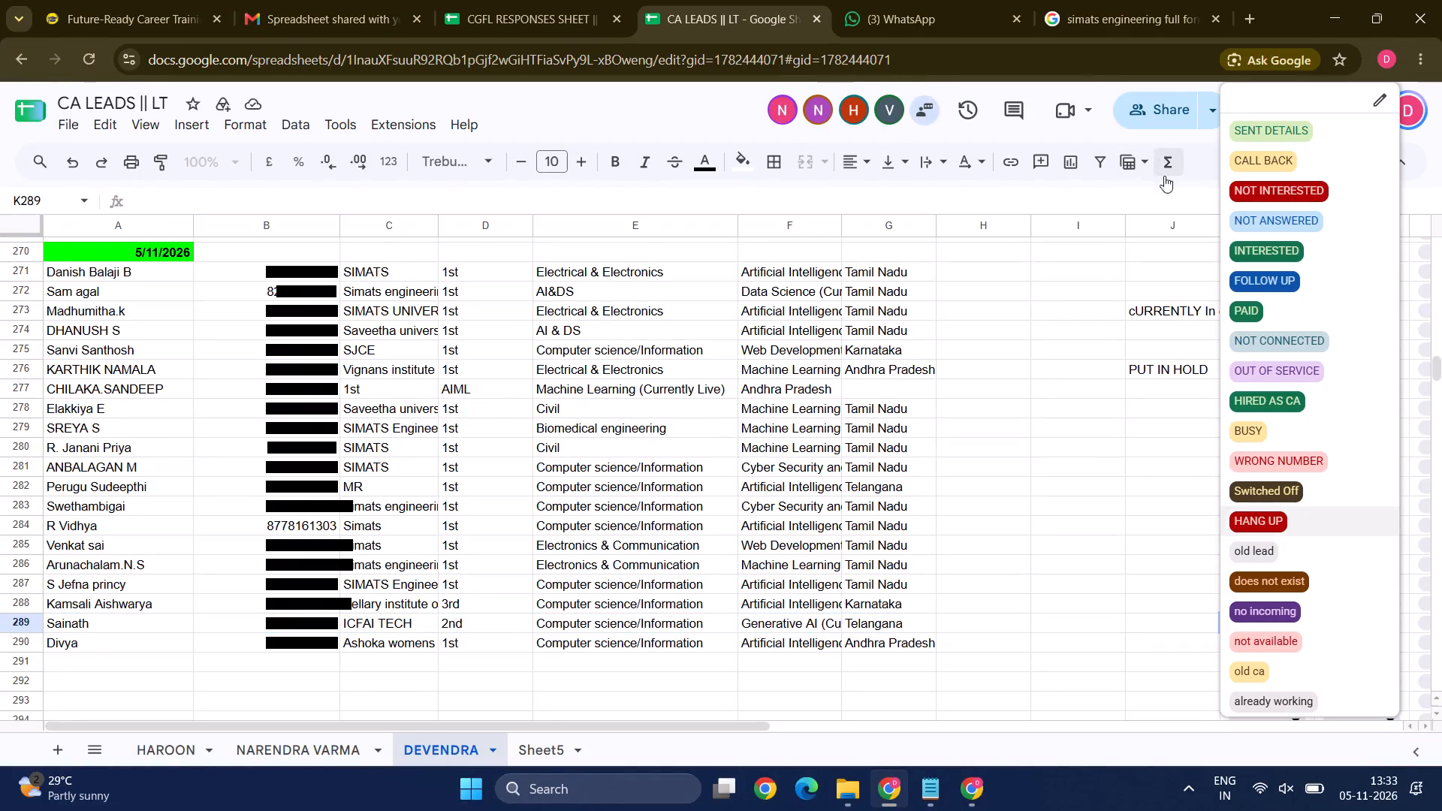
left_click(1266, 130)
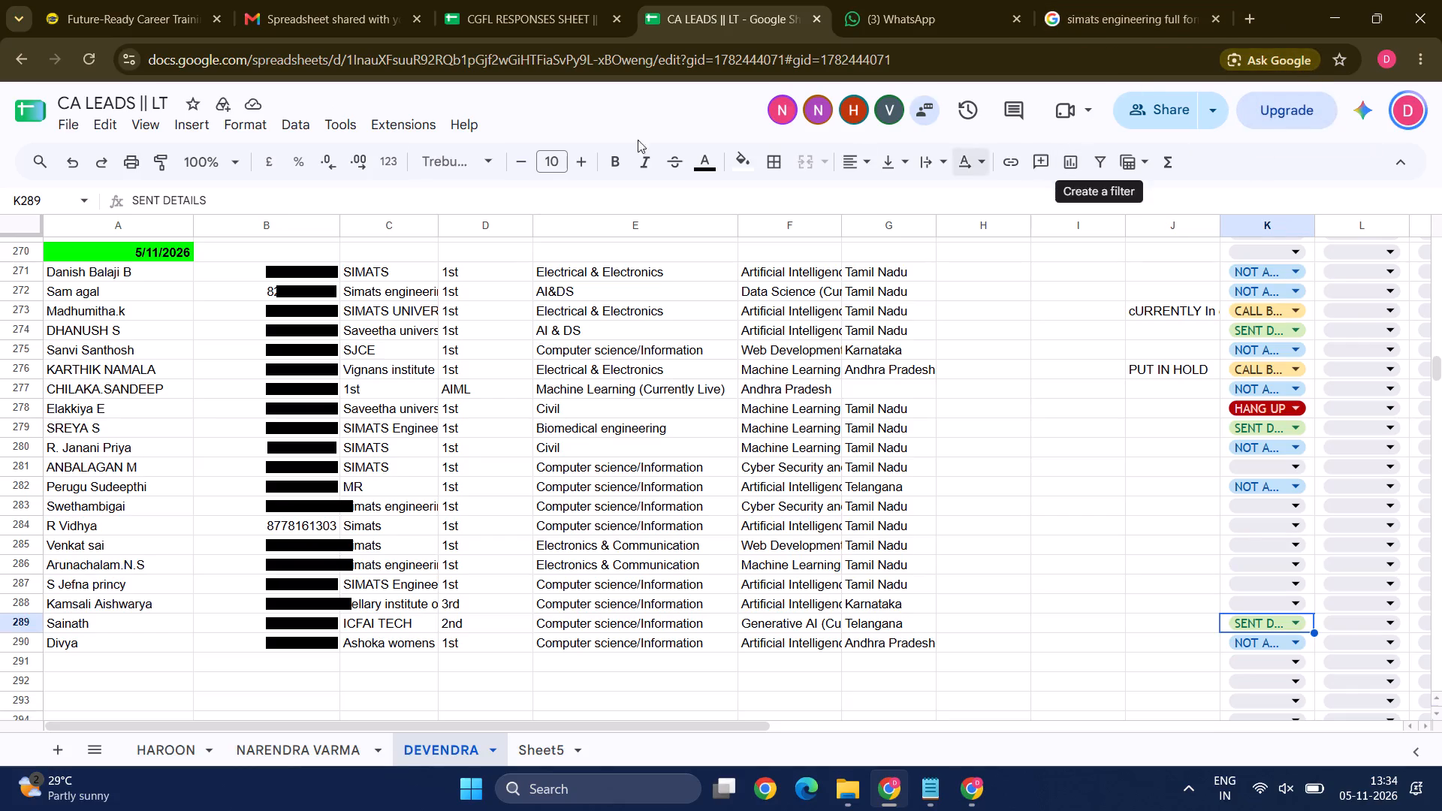
Select the whole row 288 lead in the DEVENDRA sheet for the next call.
left_click(29, 605)
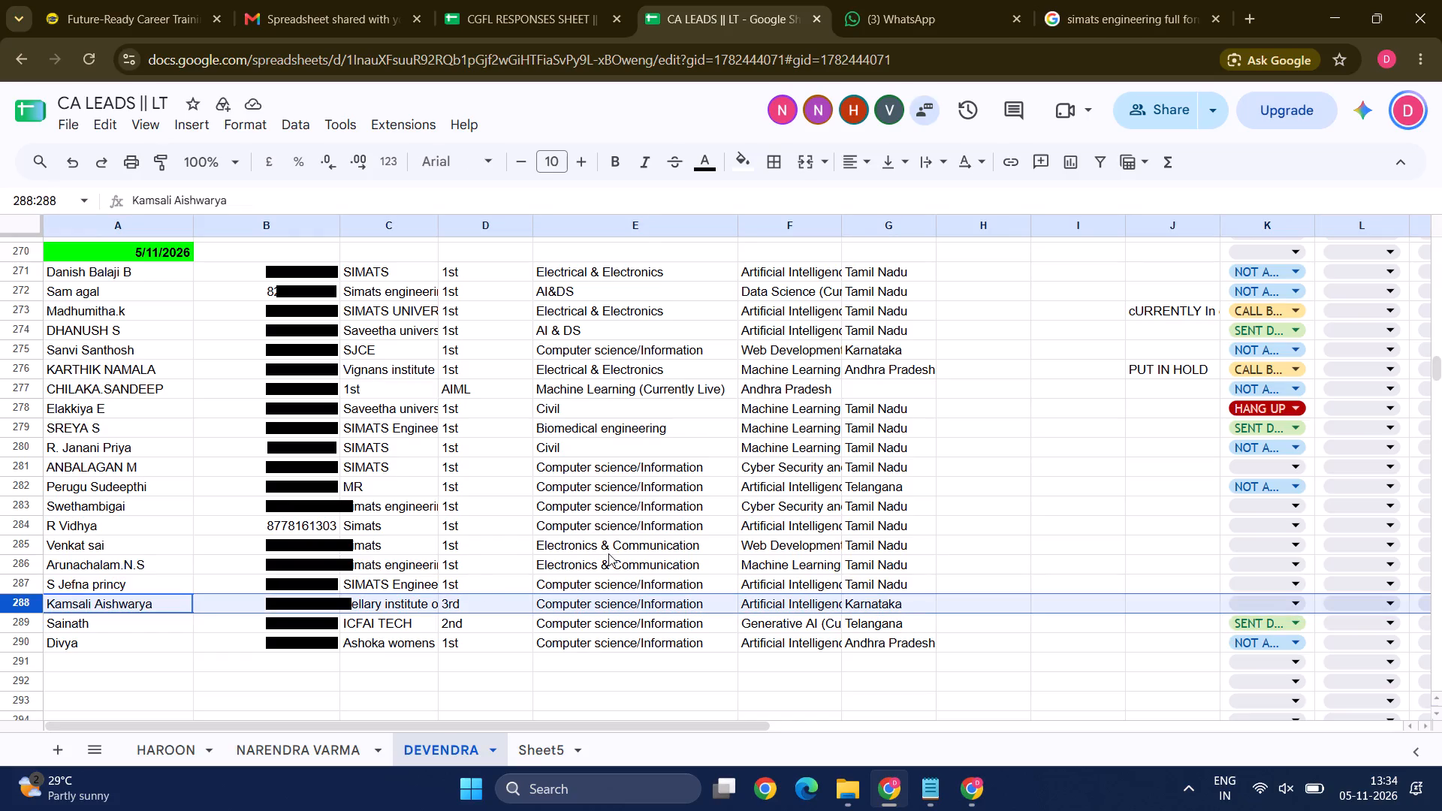
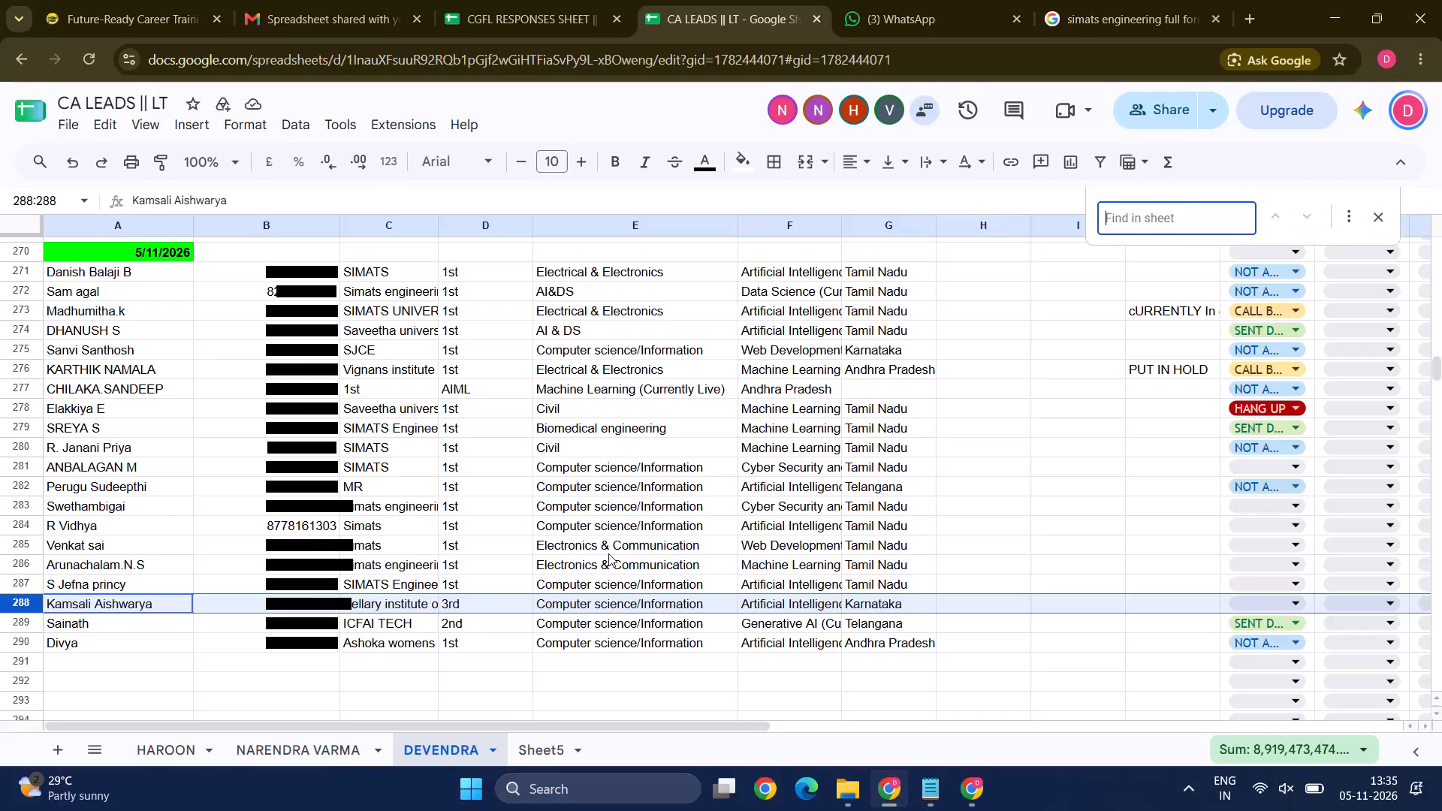
Search the DEVENDRA sheet of CA LEADS for "harry", view the matching lead's row, and clear the search term.
type("harry")
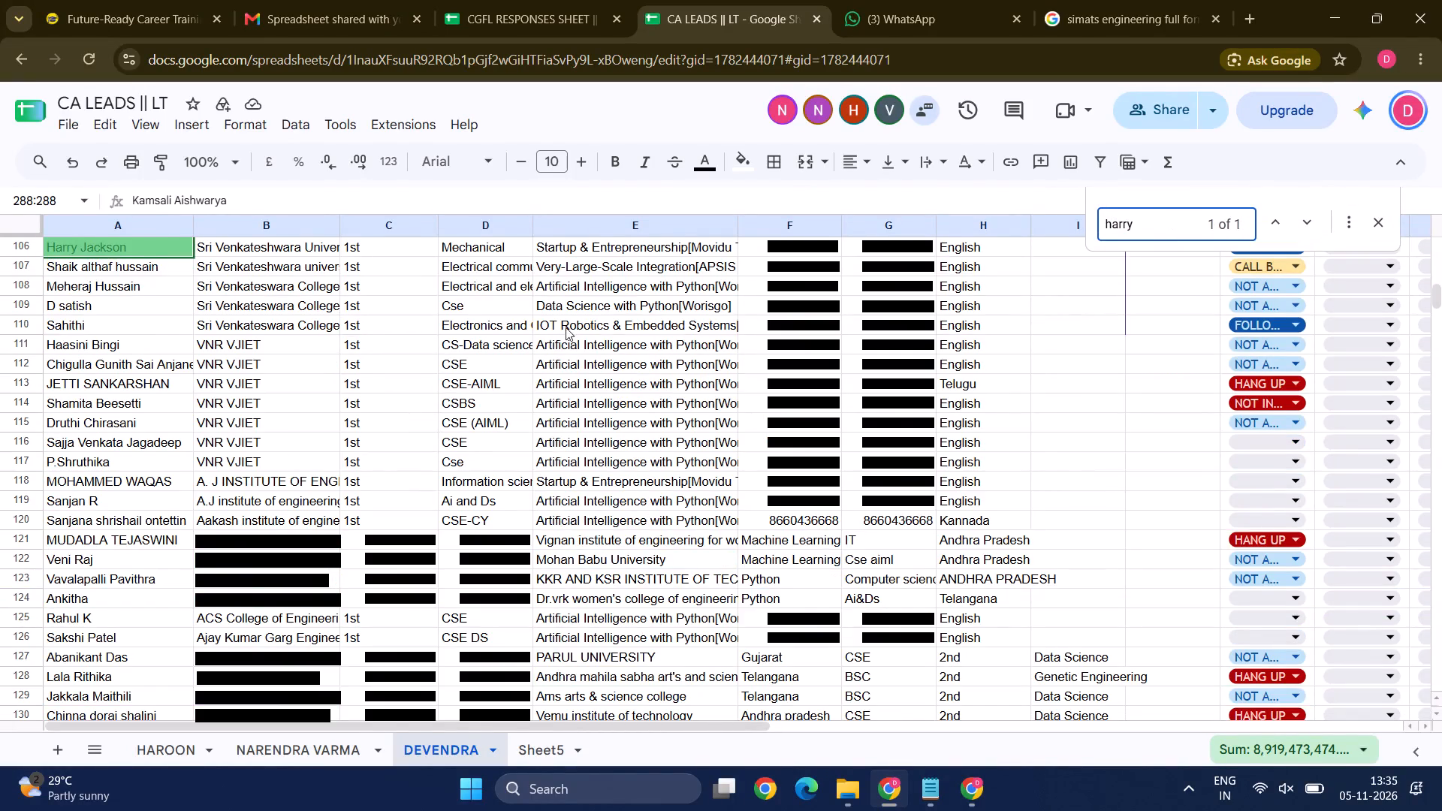
scroll(566, 327, "up", 1)
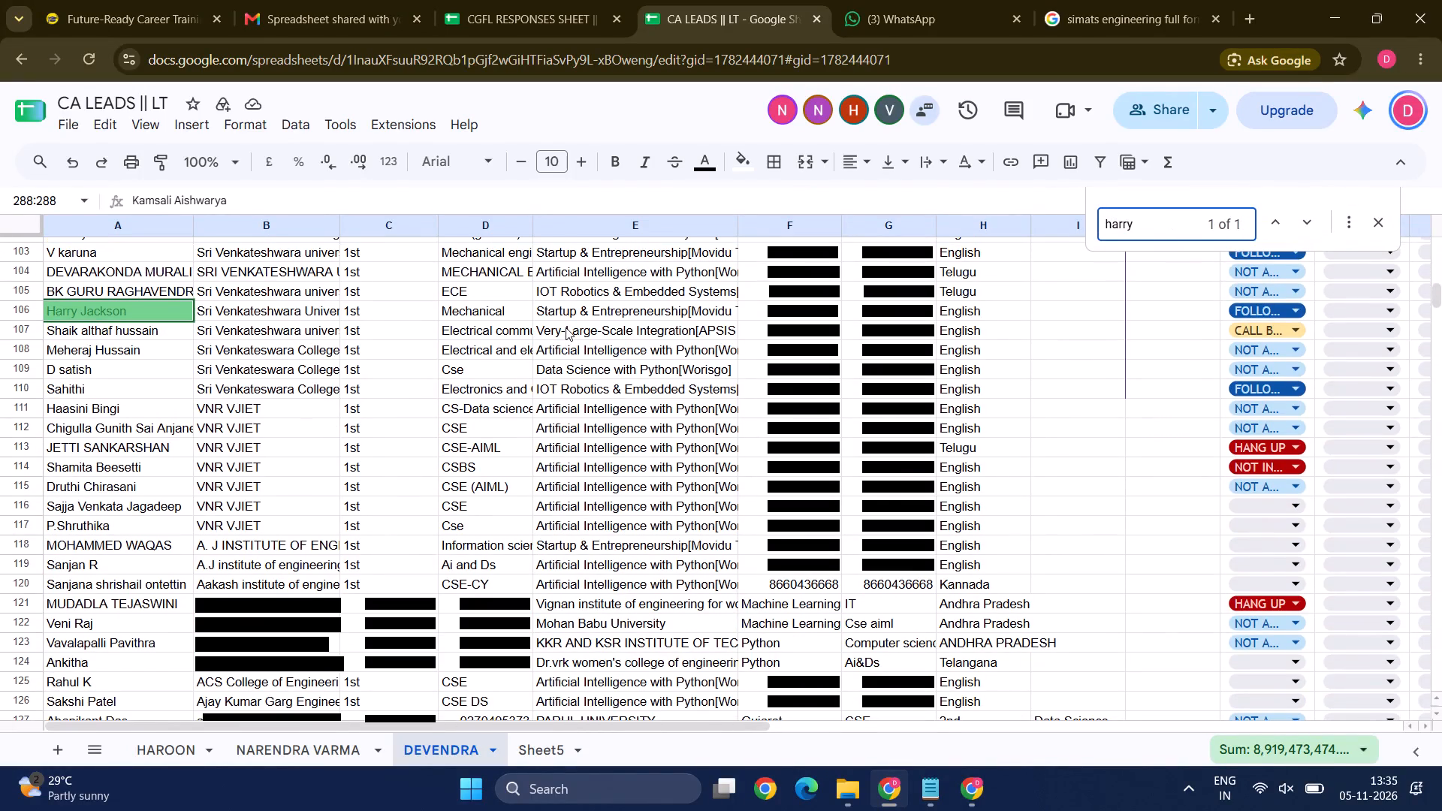
key("BackSpace")
key("BackSpace")
key("BackSpace")
key("BackSpace")
key("BackSpace")
key("BackSpace")
key("BackSpace")
key("BackSpace")
key("BackSpace")
key("BackSpace")
key("BackSpace")
key("BackSpace")
key("BackSpace")
key("BackSpace")
key("BackSpace")
key("BackSpace")
key("BackSpace")
key("BackSpace")
key("BackSpace")
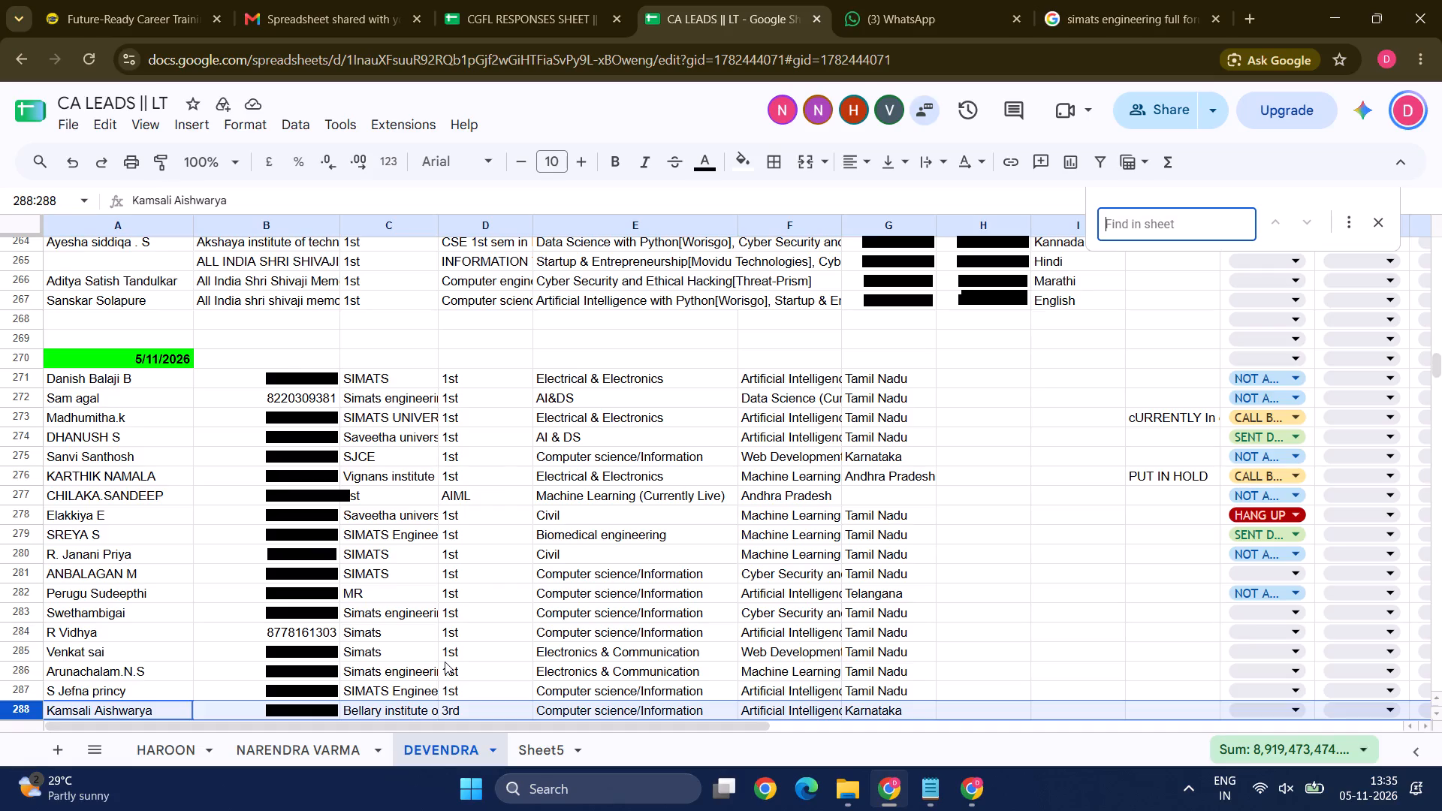
key("ctrl+f")
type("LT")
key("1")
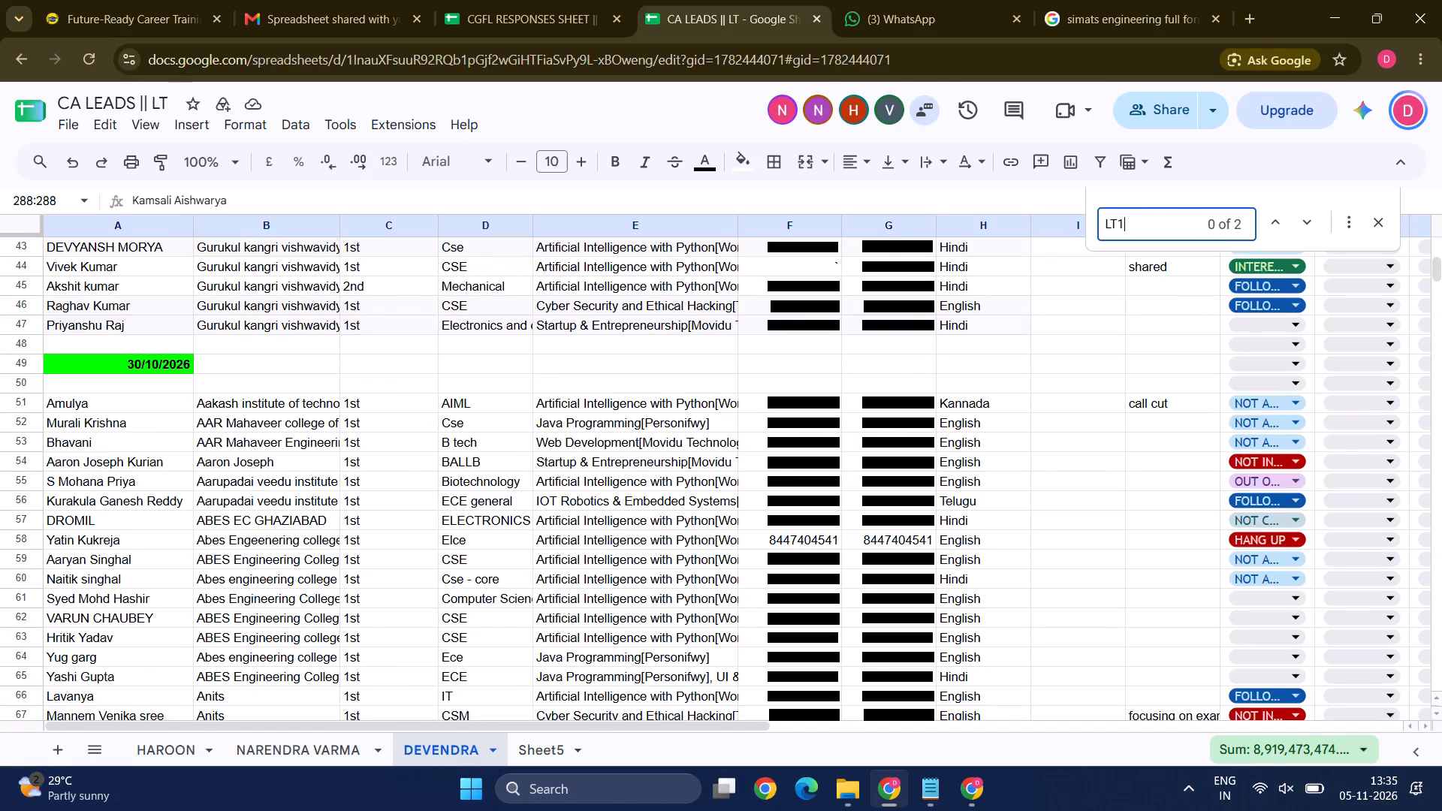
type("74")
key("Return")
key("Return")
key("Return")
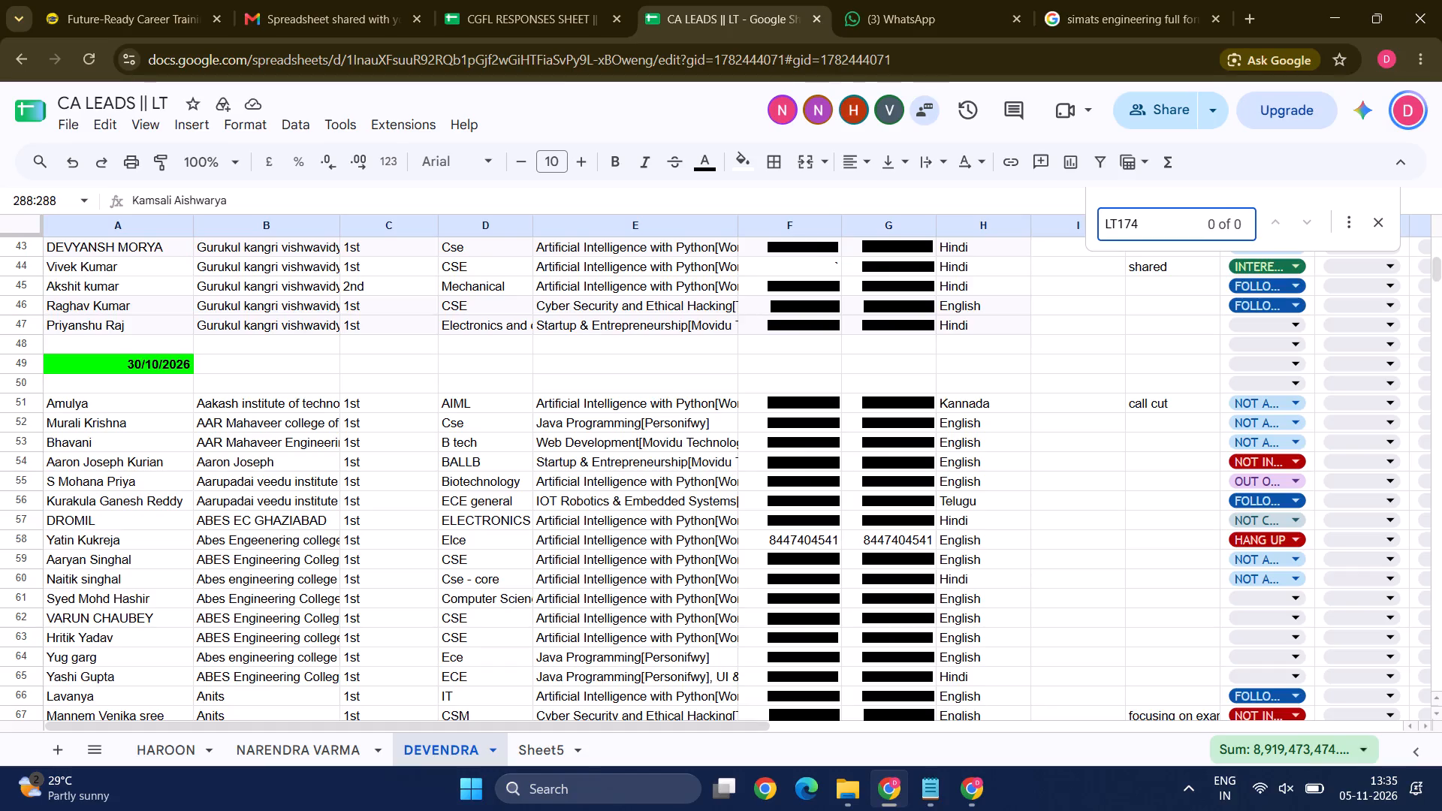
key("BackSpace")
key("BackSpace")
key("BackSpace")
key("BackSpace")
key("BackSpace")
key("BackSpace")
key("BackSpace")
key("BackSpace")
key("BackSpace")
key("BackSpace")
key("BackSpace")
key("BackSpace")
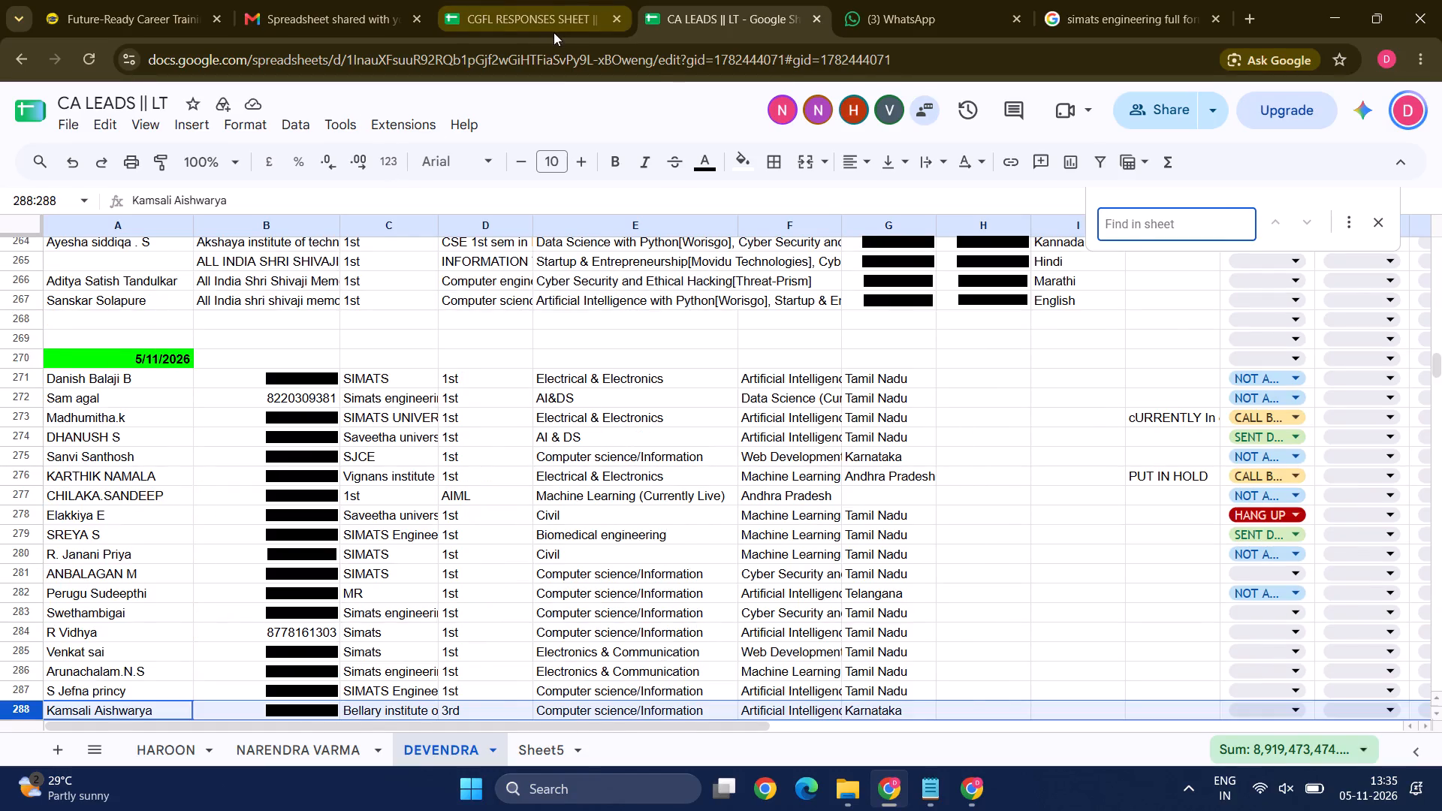
left_click(547, 12)
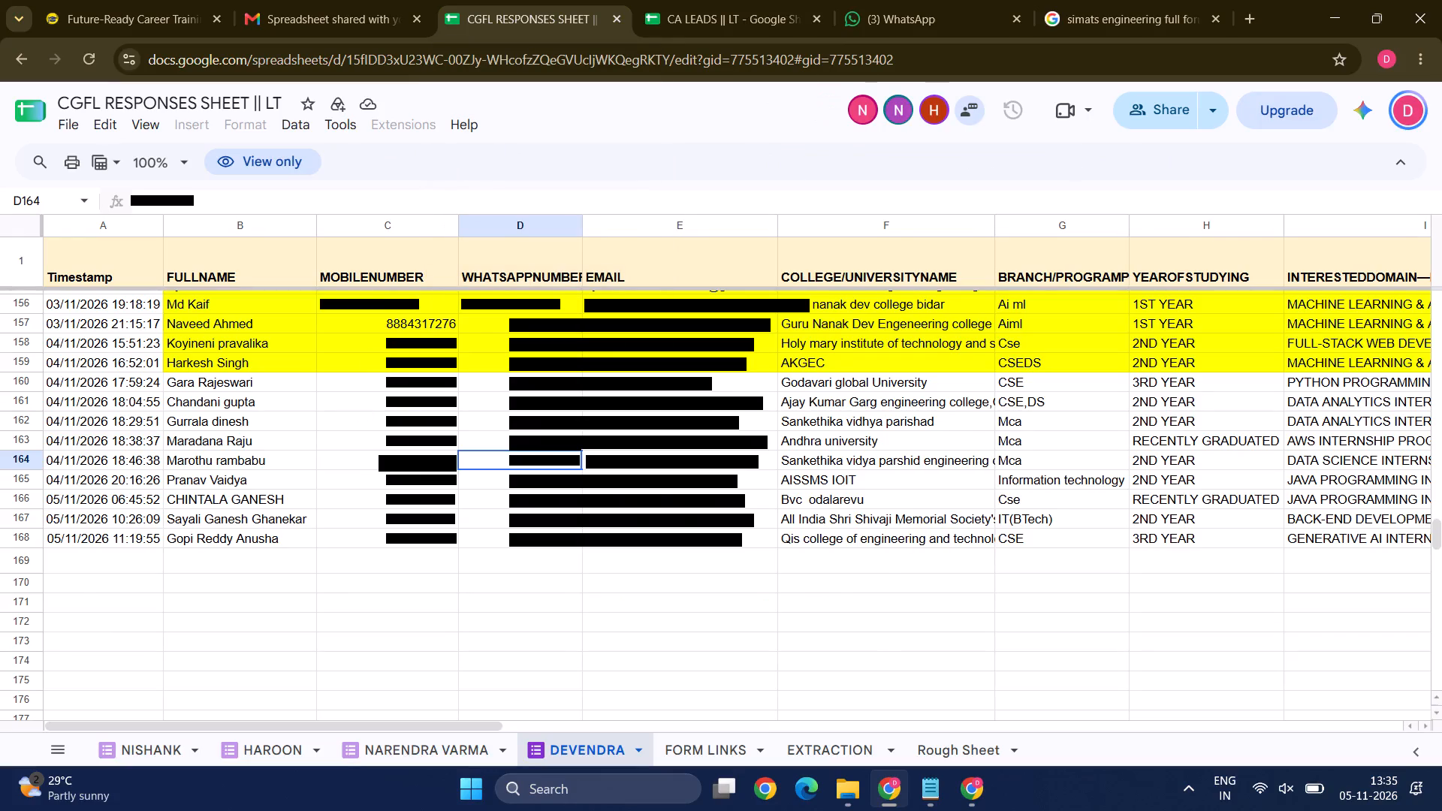
key("ctrl+f")
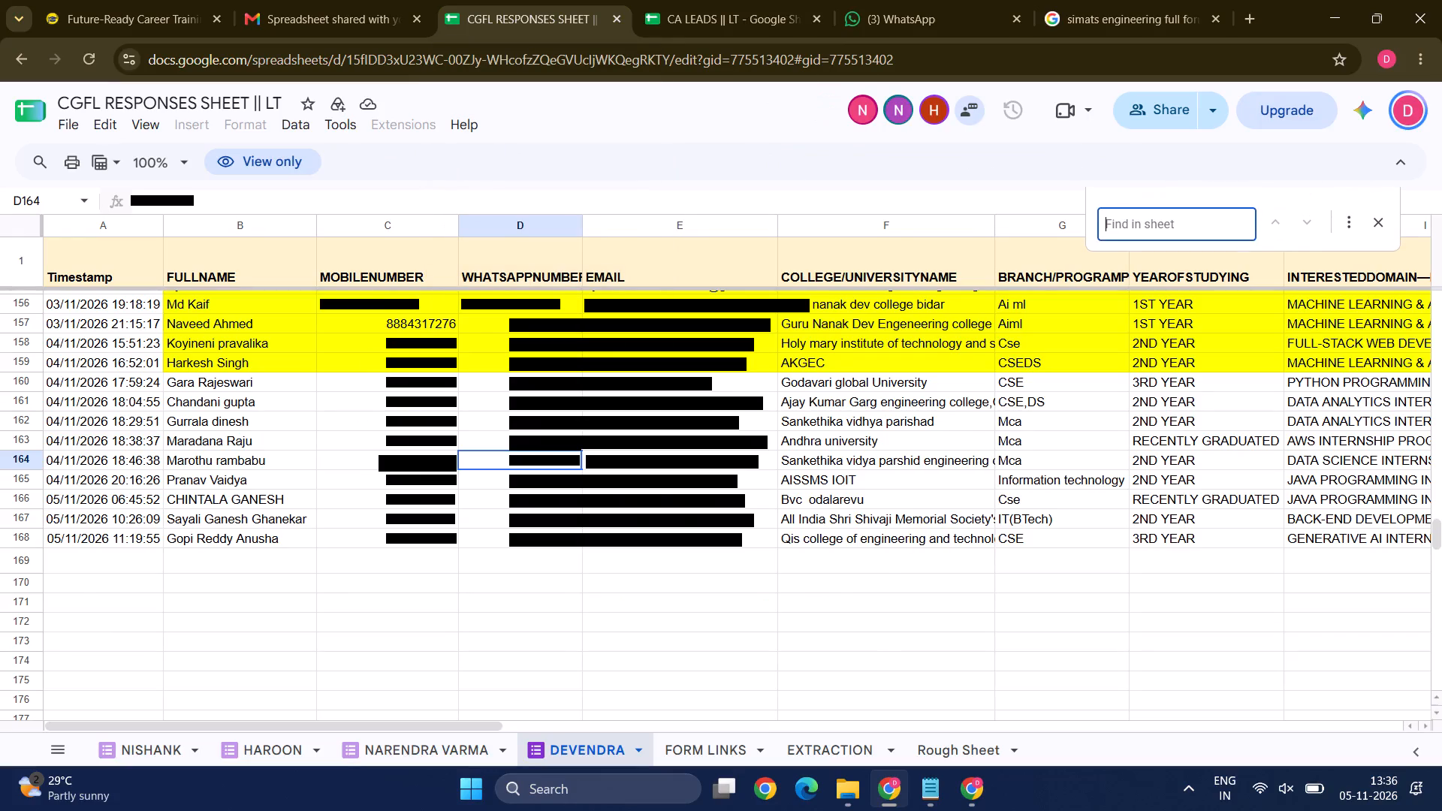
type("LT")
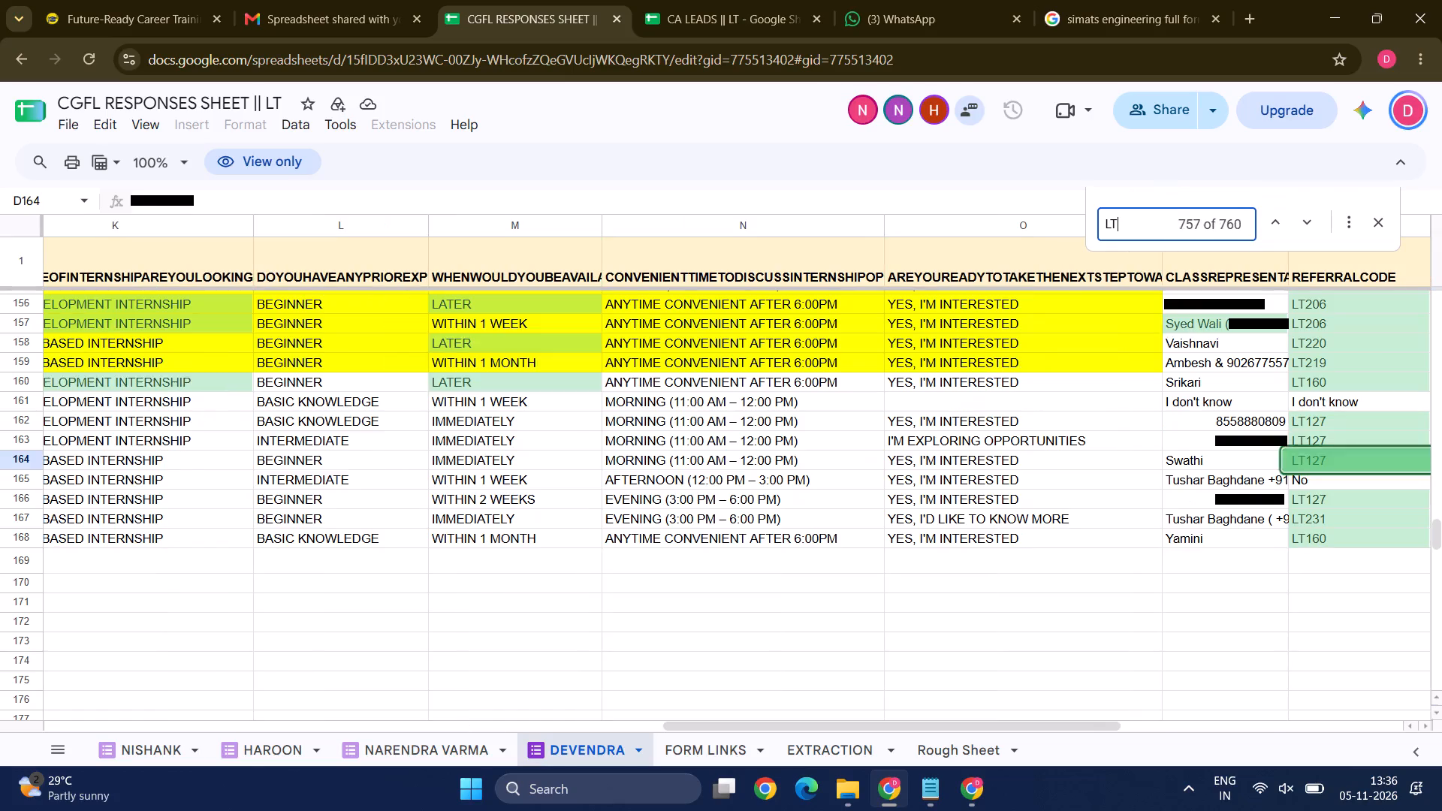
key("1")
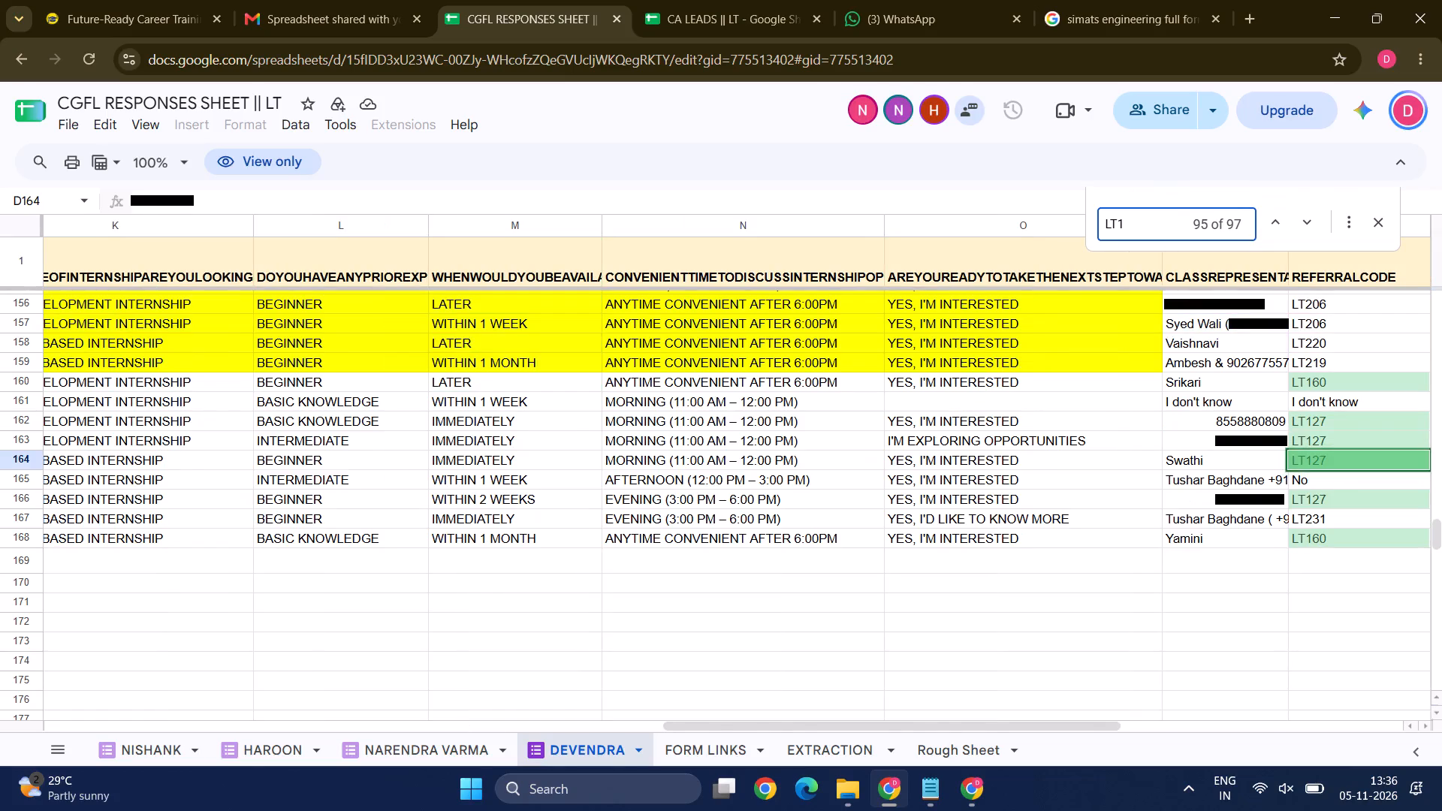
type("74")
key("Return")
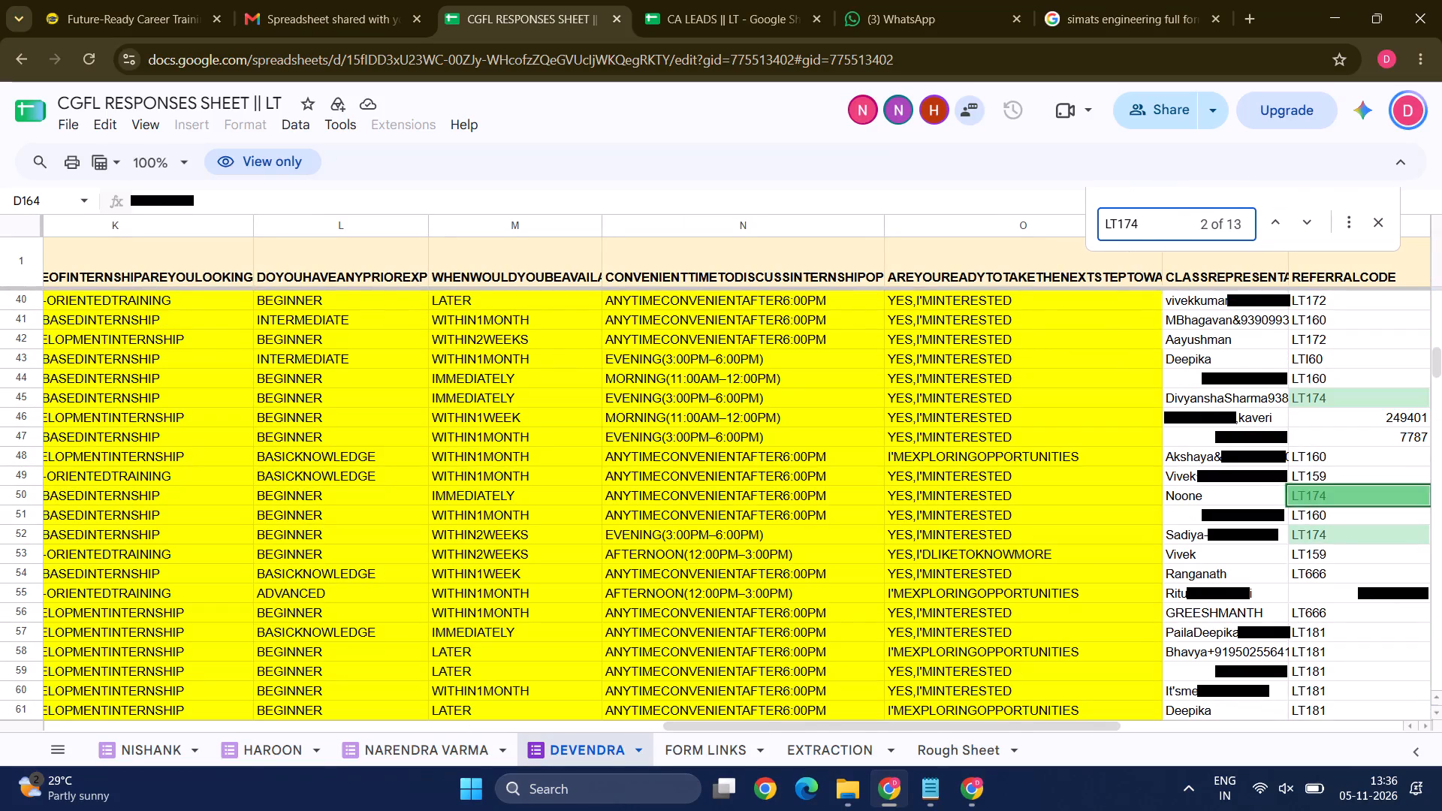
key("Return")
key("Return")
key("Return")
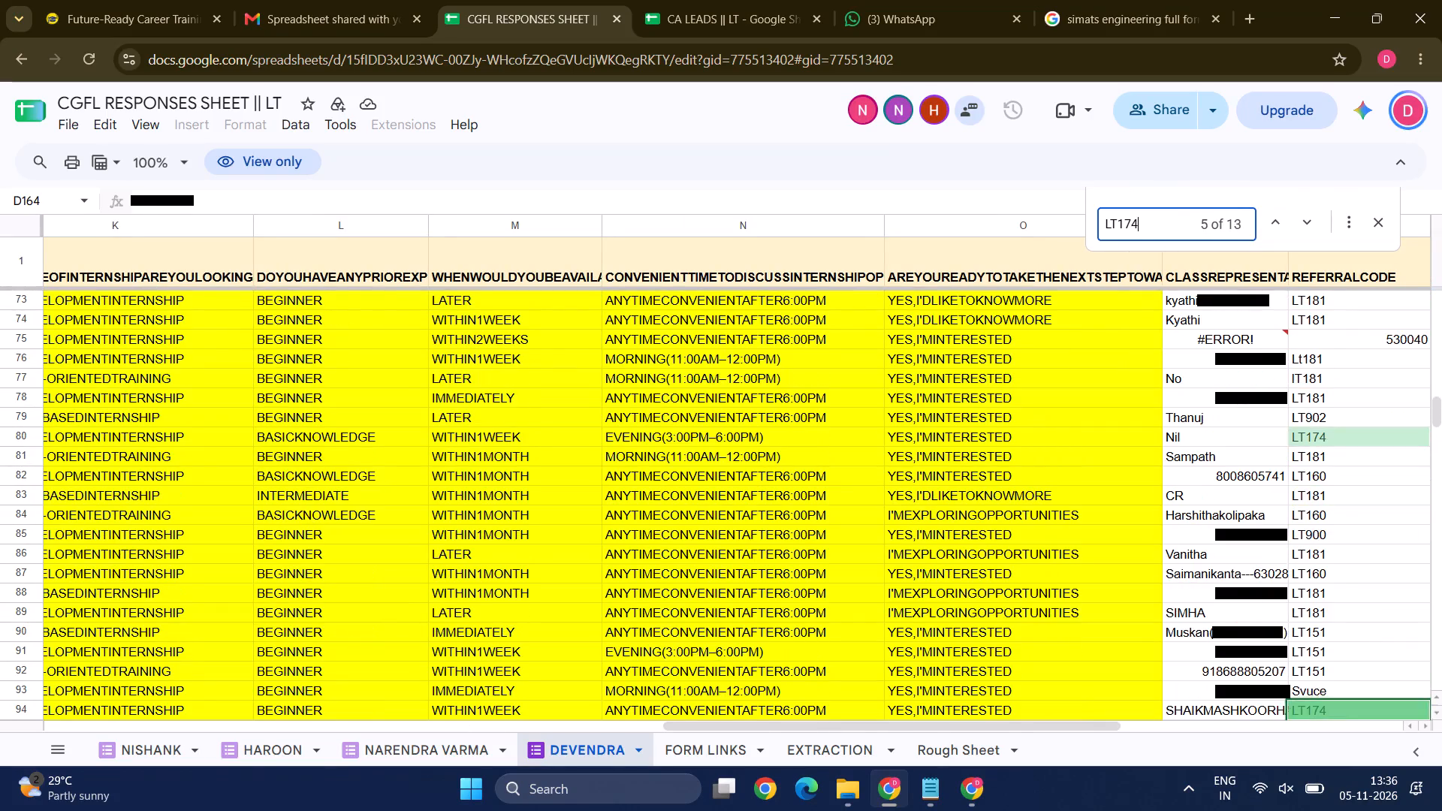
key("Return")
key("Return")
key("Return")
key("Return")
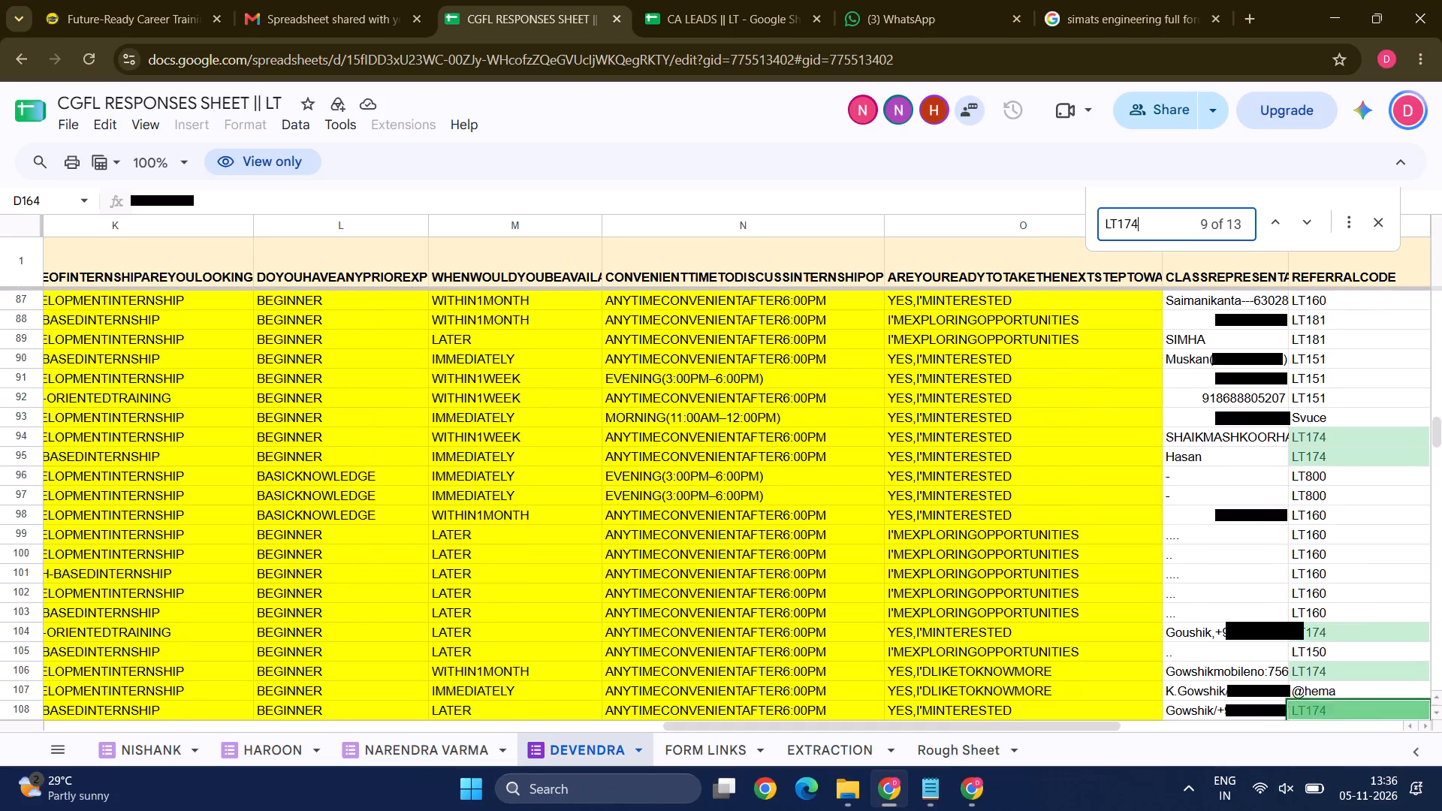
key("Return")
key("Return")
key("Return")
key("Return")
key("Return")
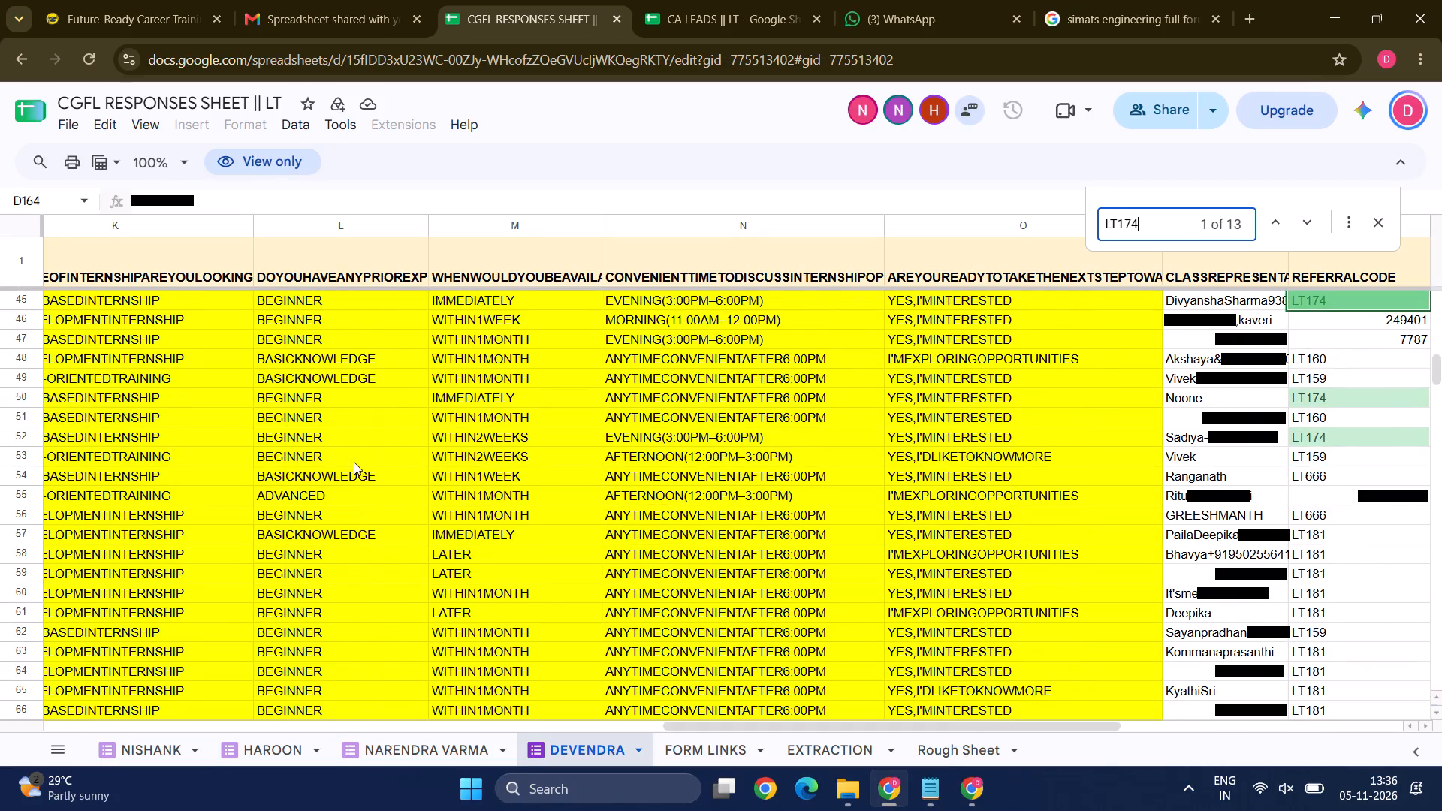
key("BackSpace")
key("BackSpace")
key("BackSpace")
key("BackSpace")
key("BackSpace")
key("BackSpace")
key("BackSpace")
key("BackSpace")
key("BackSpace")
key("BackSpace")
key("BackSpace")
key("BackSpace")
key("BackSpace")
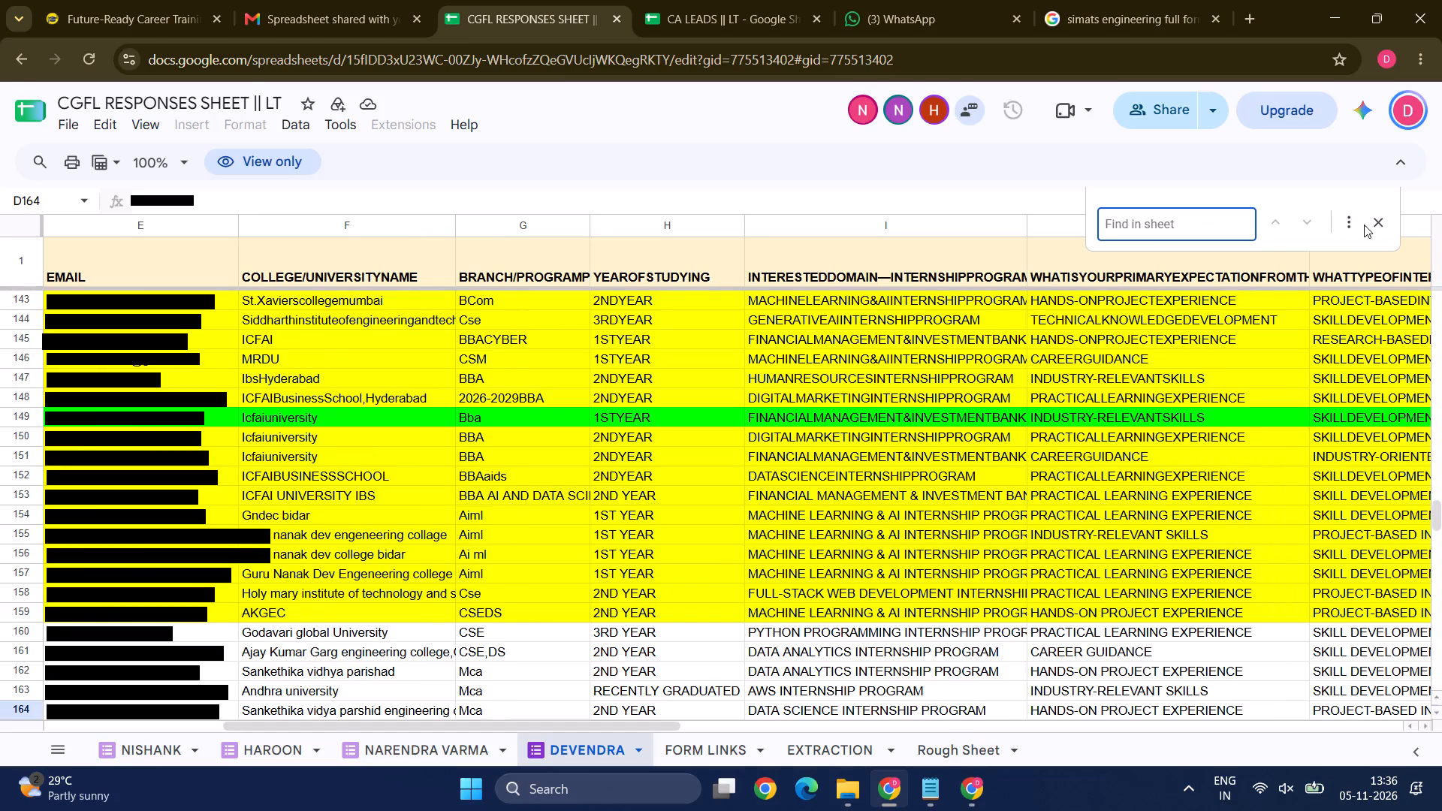
left_click(1378, 221)
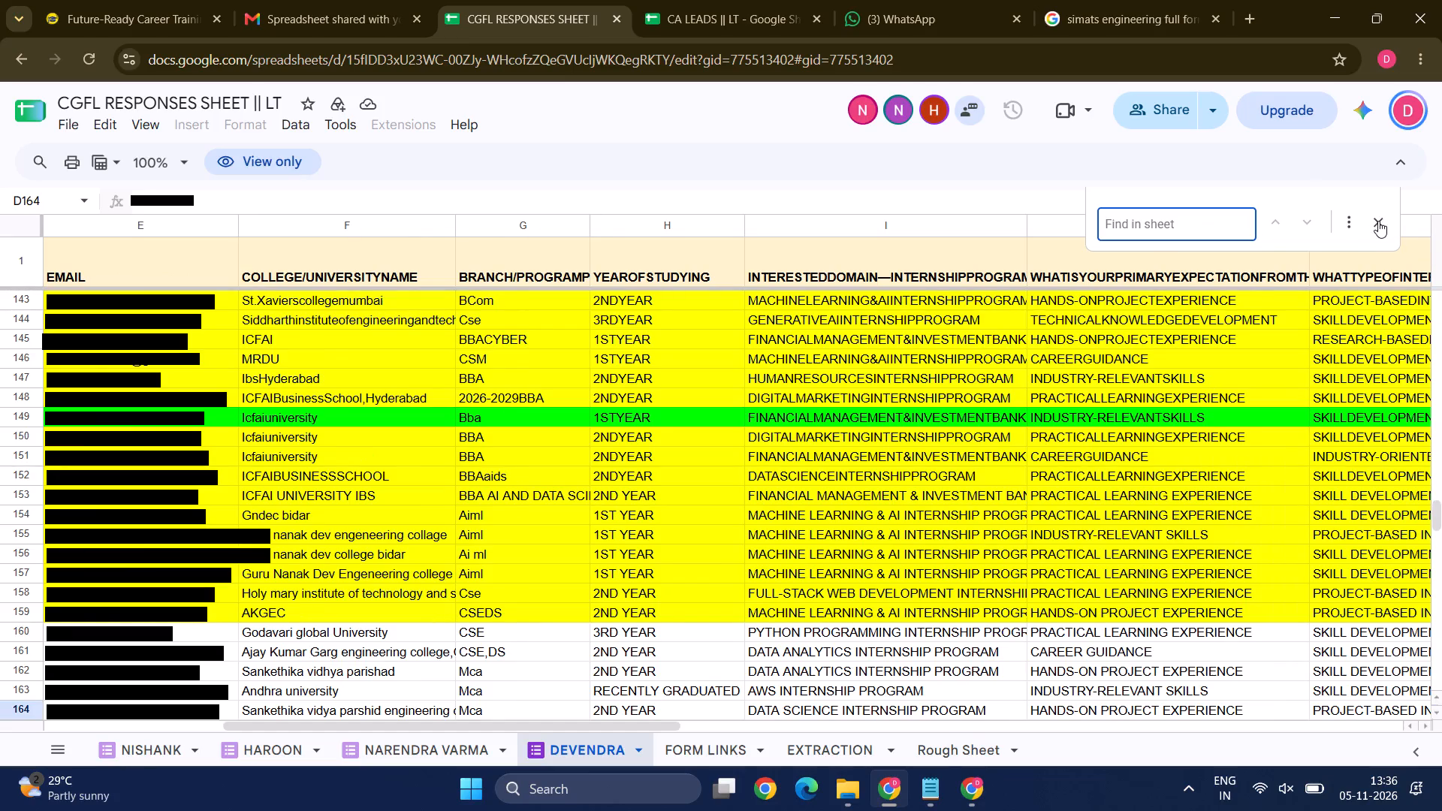
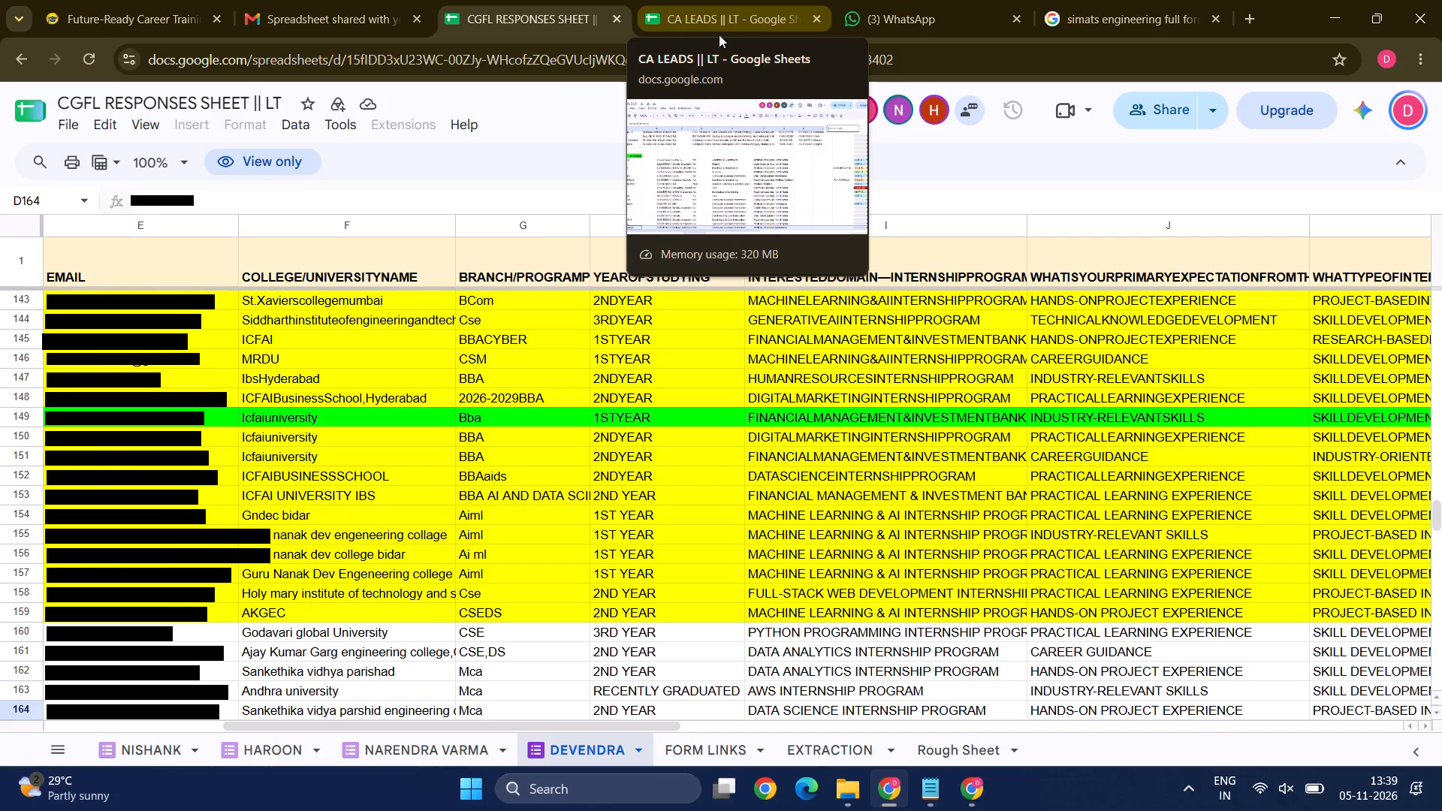
In the DEVENDRA sheet of CA LEADS, search for "harry" and set the matching lead's column L status to INTERESTED.
left_click(719, 35)
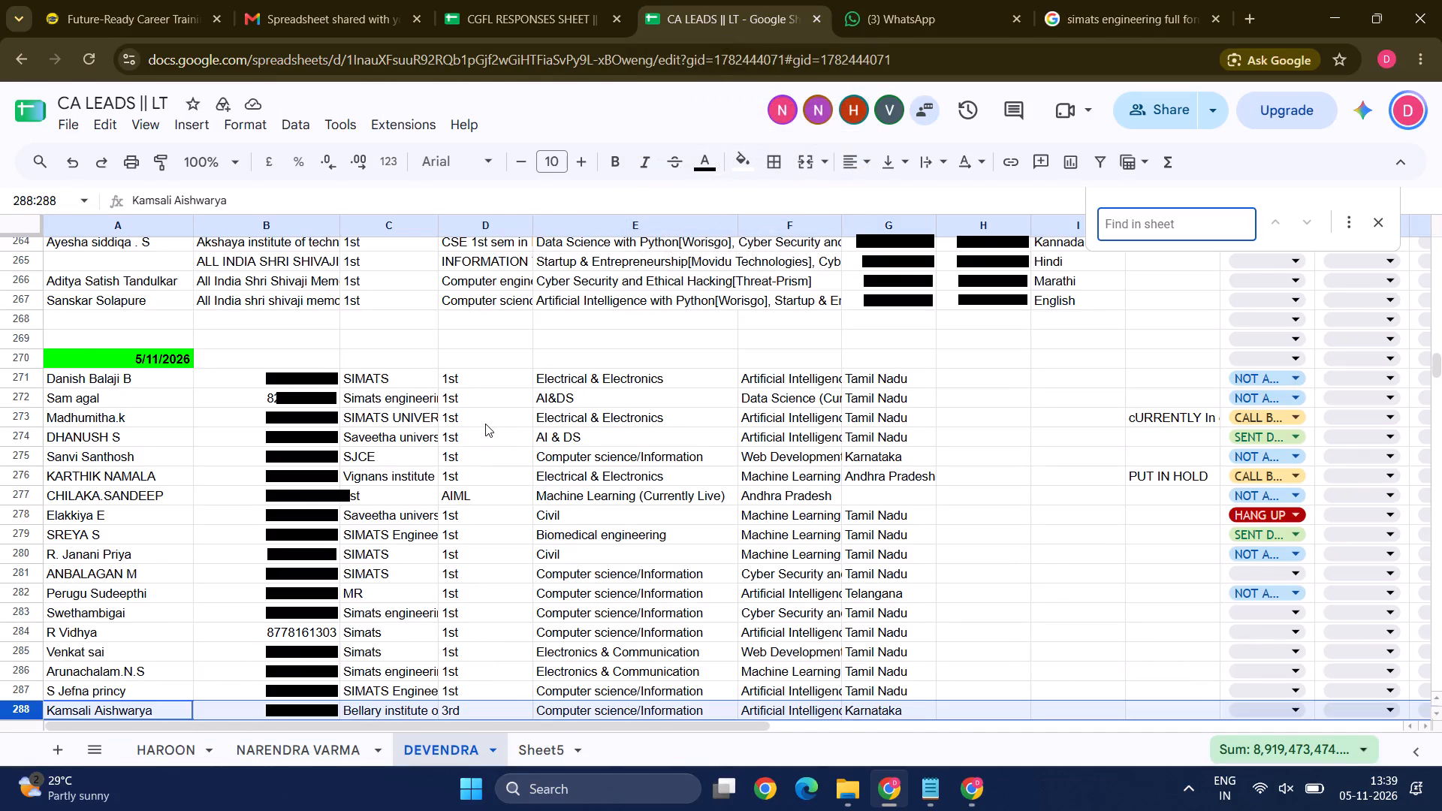
key("ctrl+f")
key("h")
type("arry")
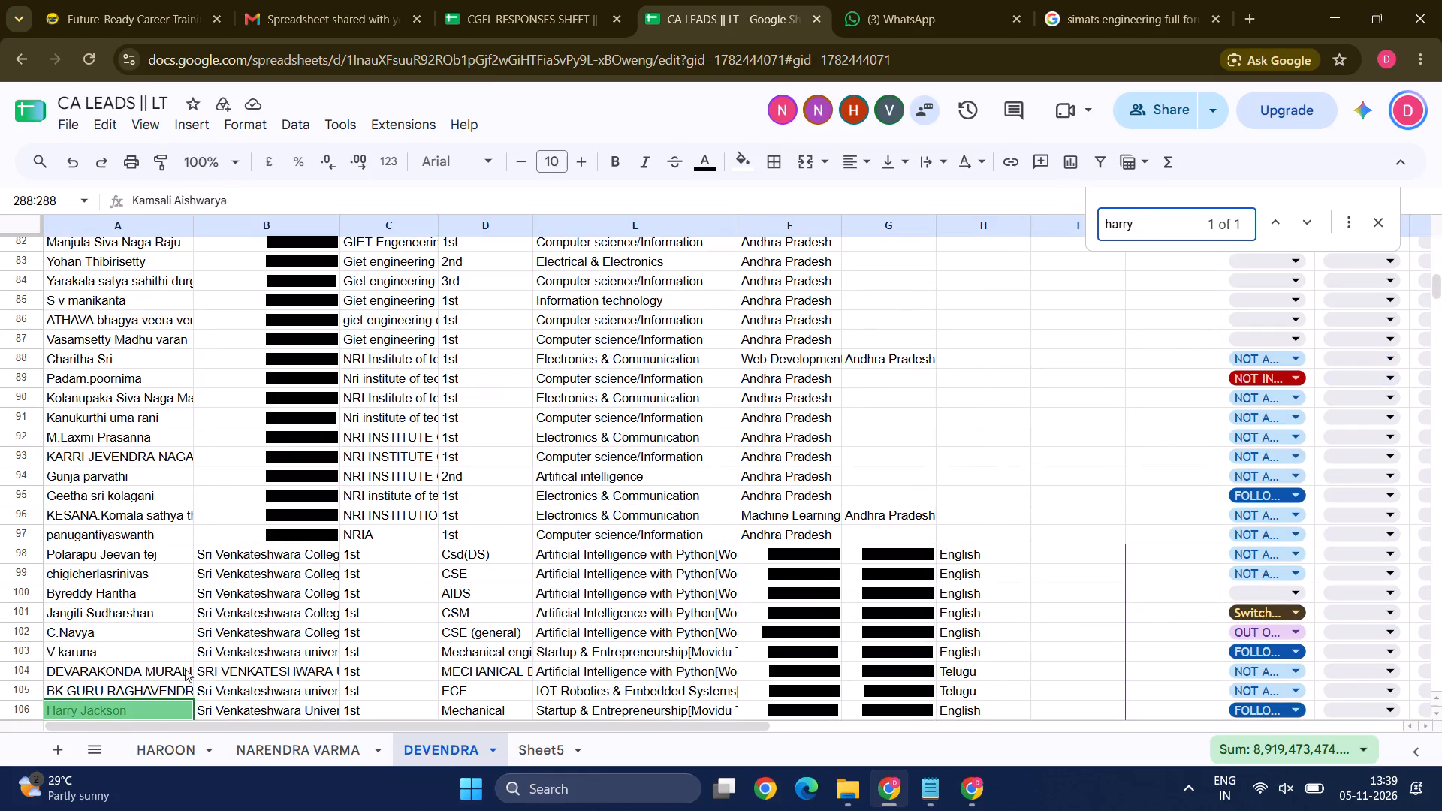
scroll(363, 644, "down", 2)
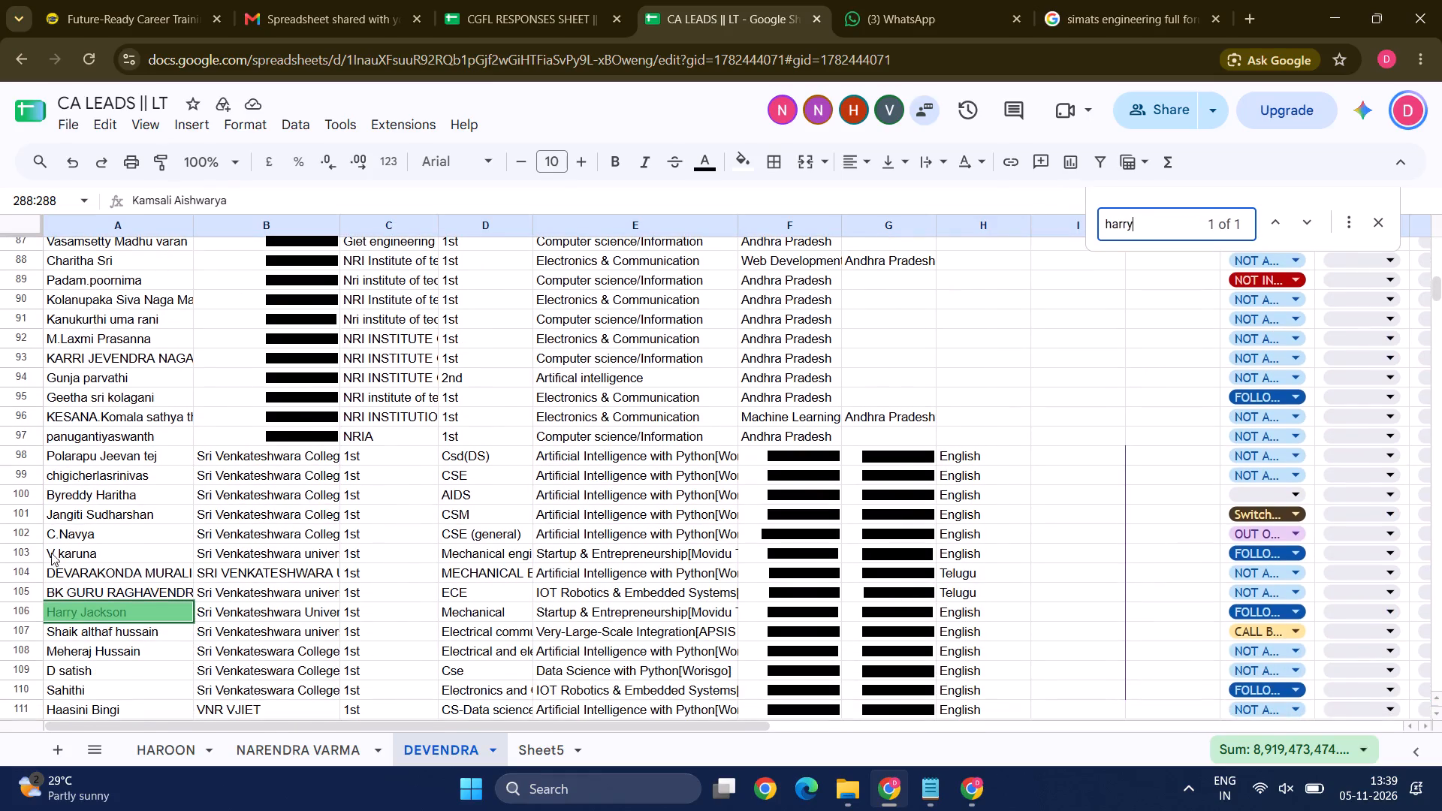
left_click(25, 606)
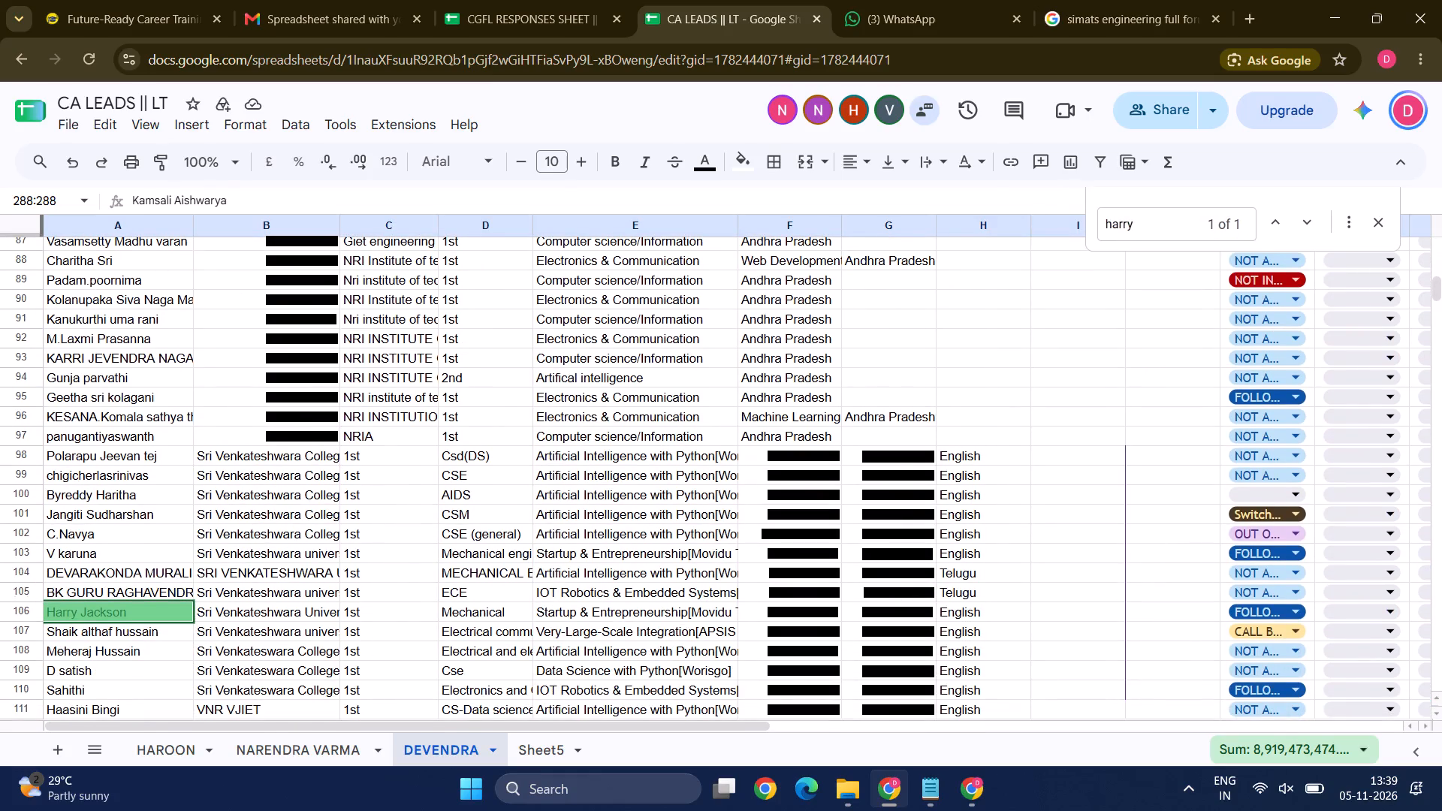
left_click(29, 614)
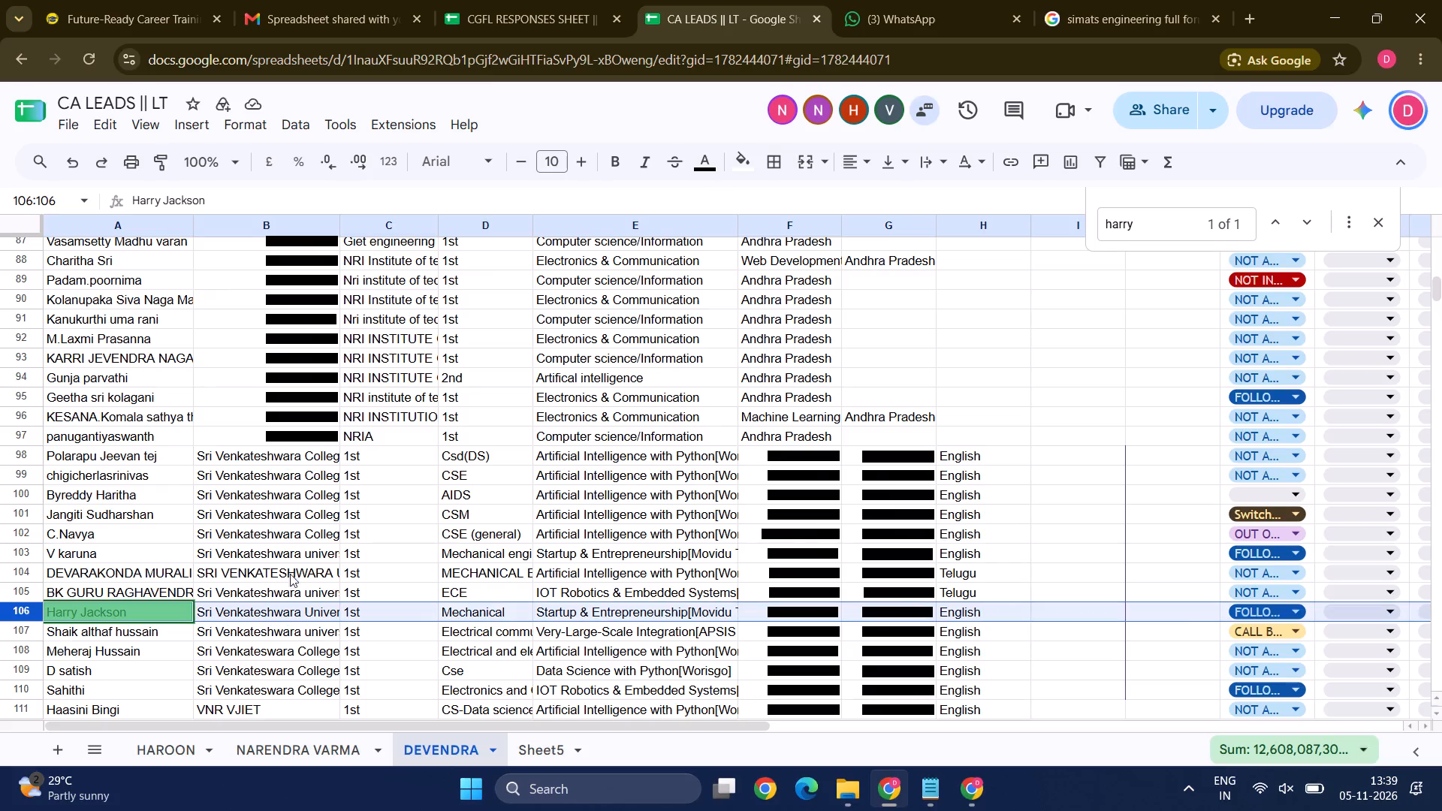
scroll(905, 683, "left", 5)
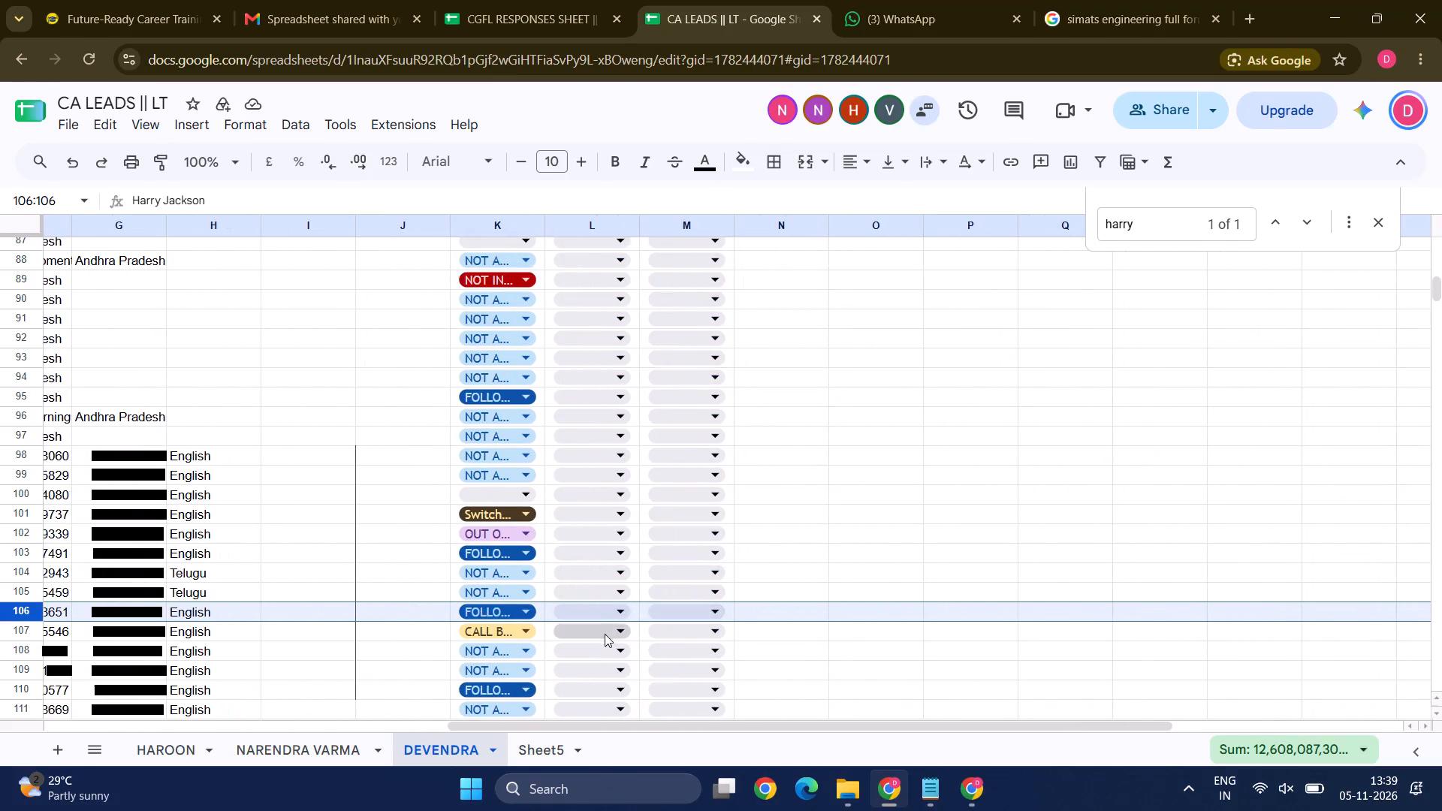
left_click(614, 614)
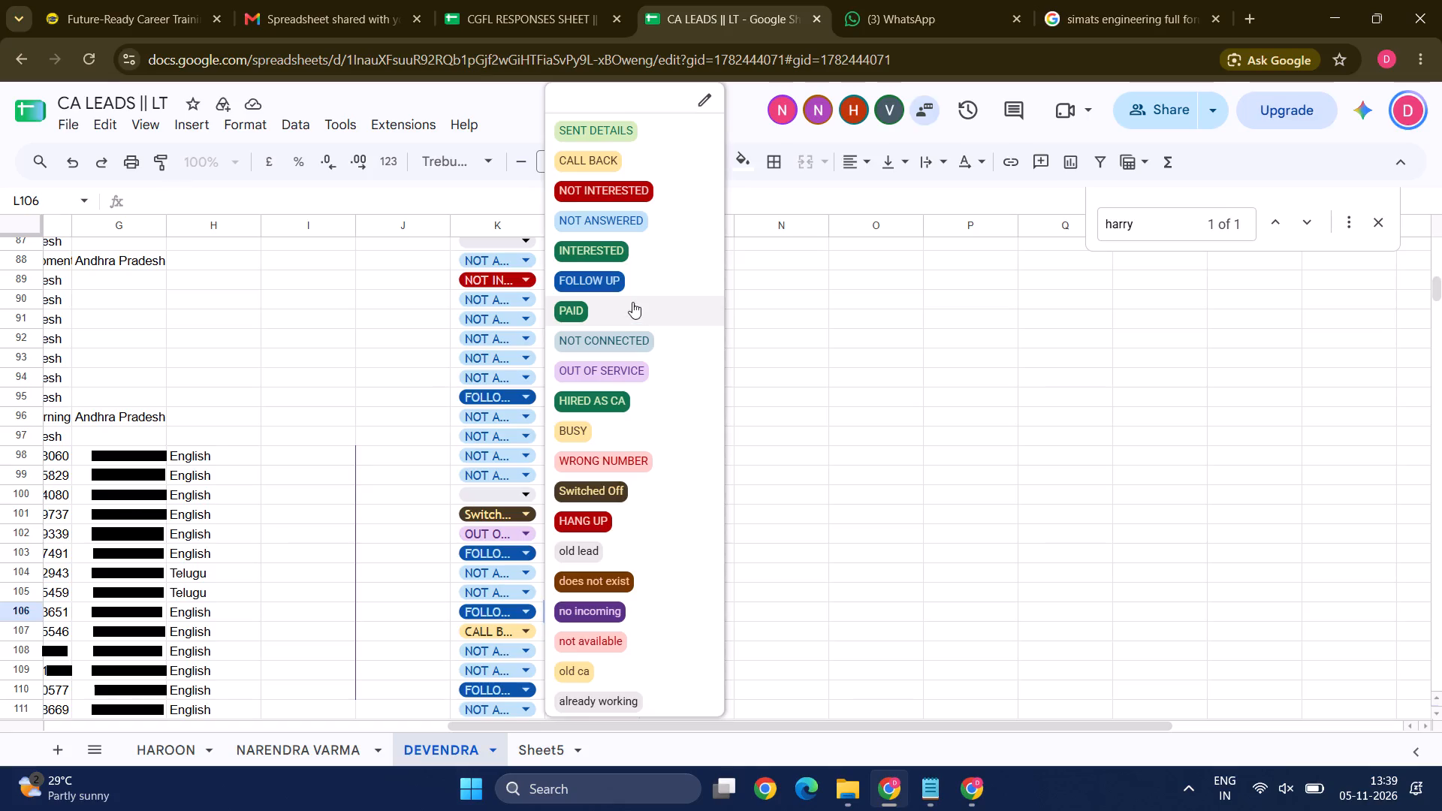
left_click(653, 254)
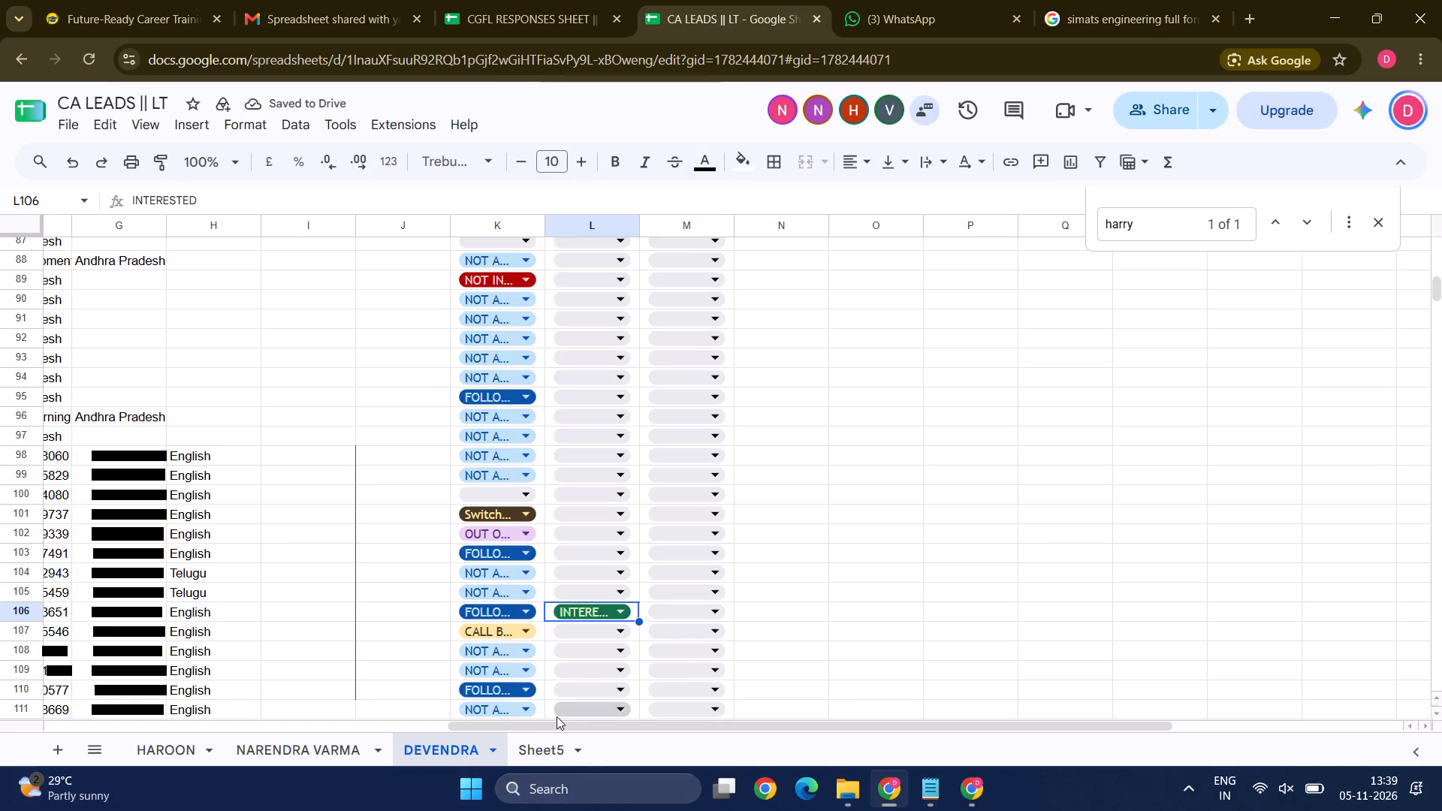
Set the column M status of the same lead in row 106 to SENT DETAILS.
left_click(752, 608)
left_click(674, 607)
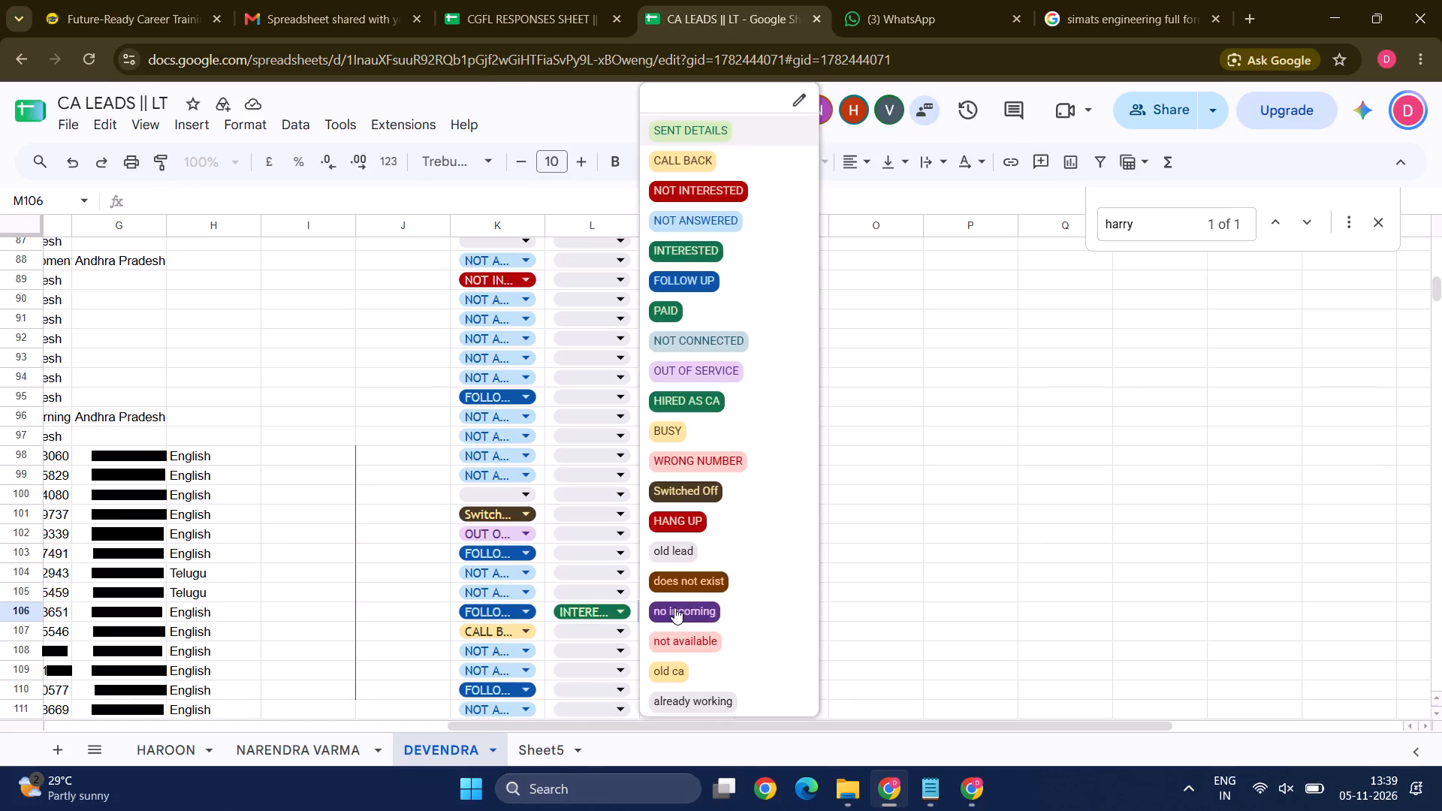
left_click(737, 127)
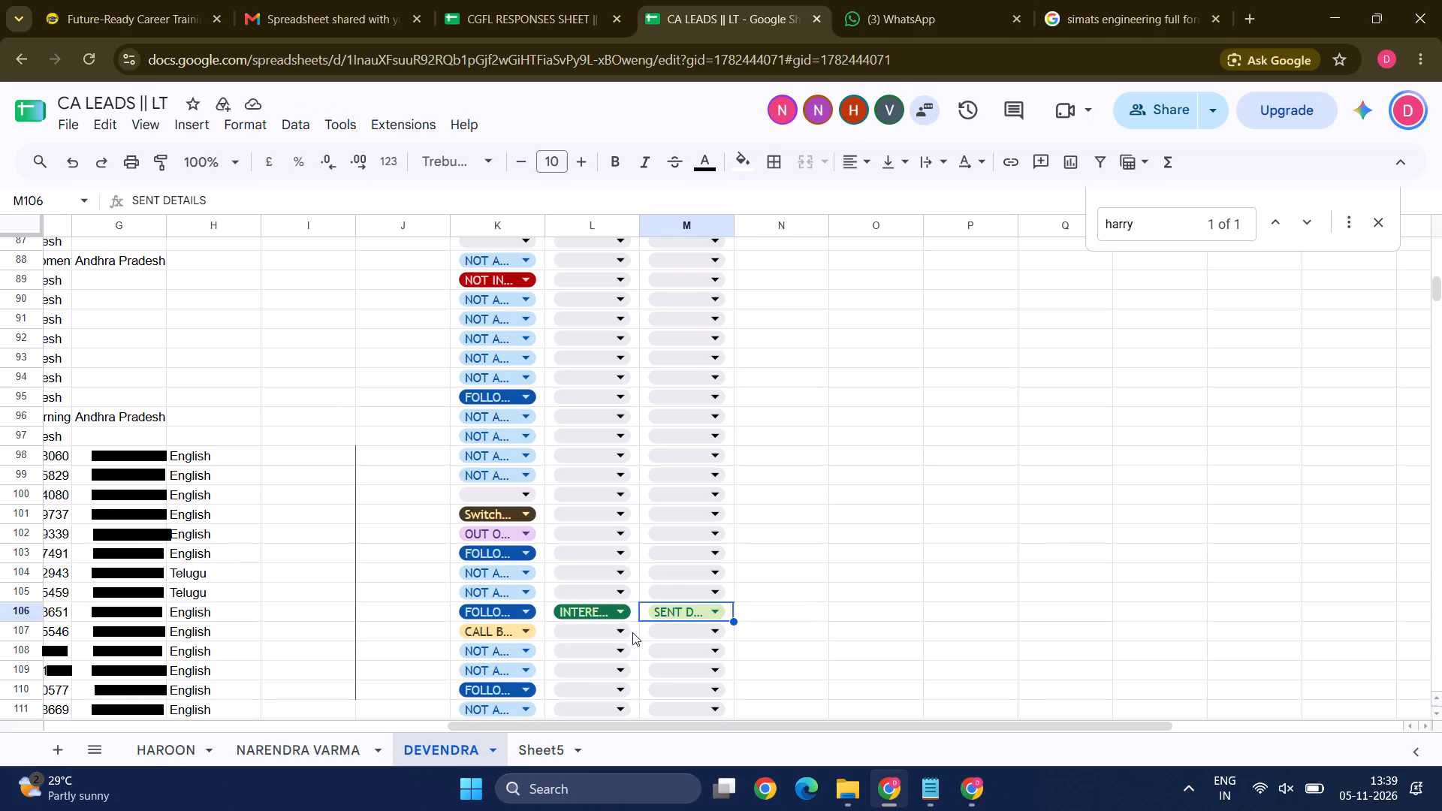
Search the DEVENDRA sheet for a lead's phone number, select the matching row, and view its details.
scroll(632, 632, "right", 3)
scroll(632, 632, "left", 3)
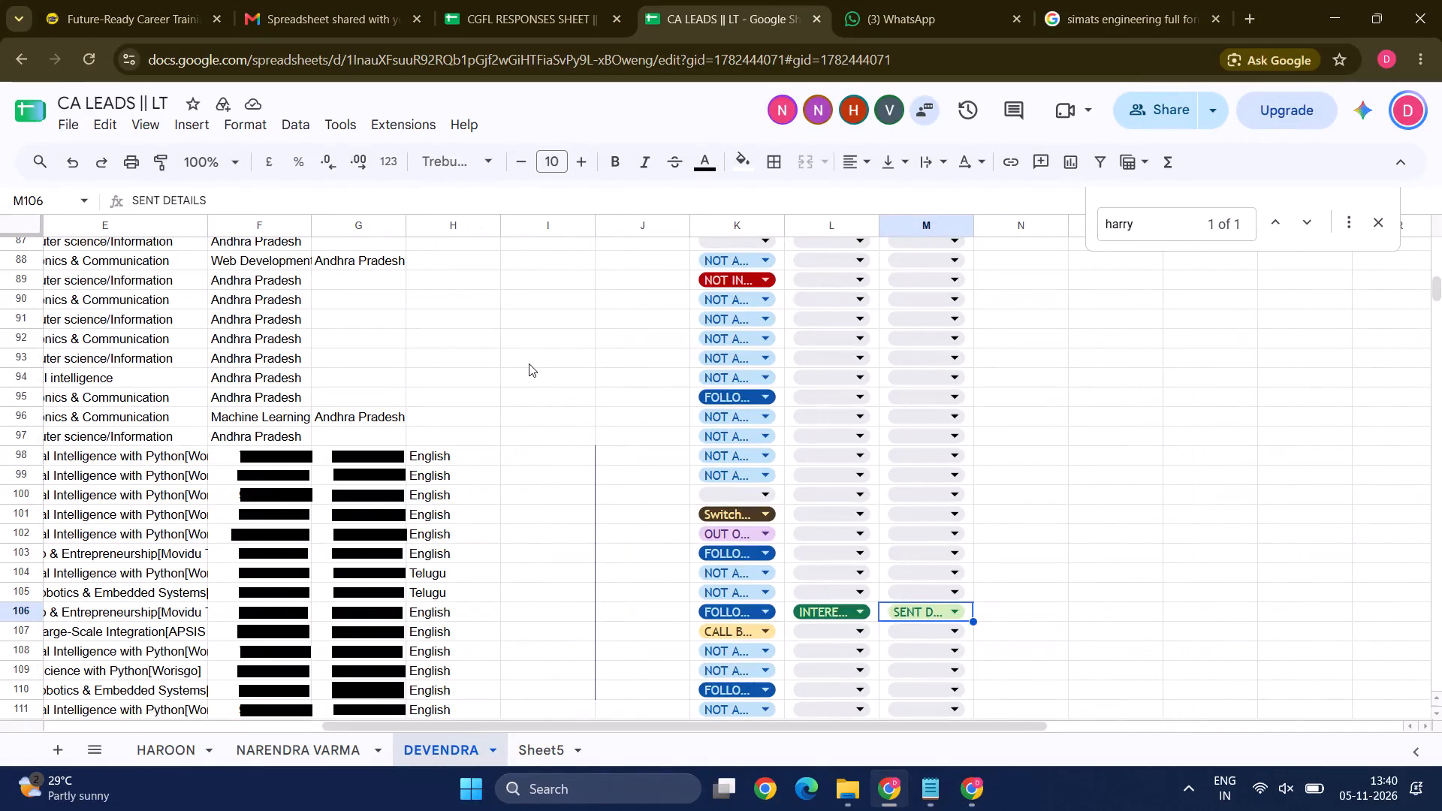
key("ctrl+f")
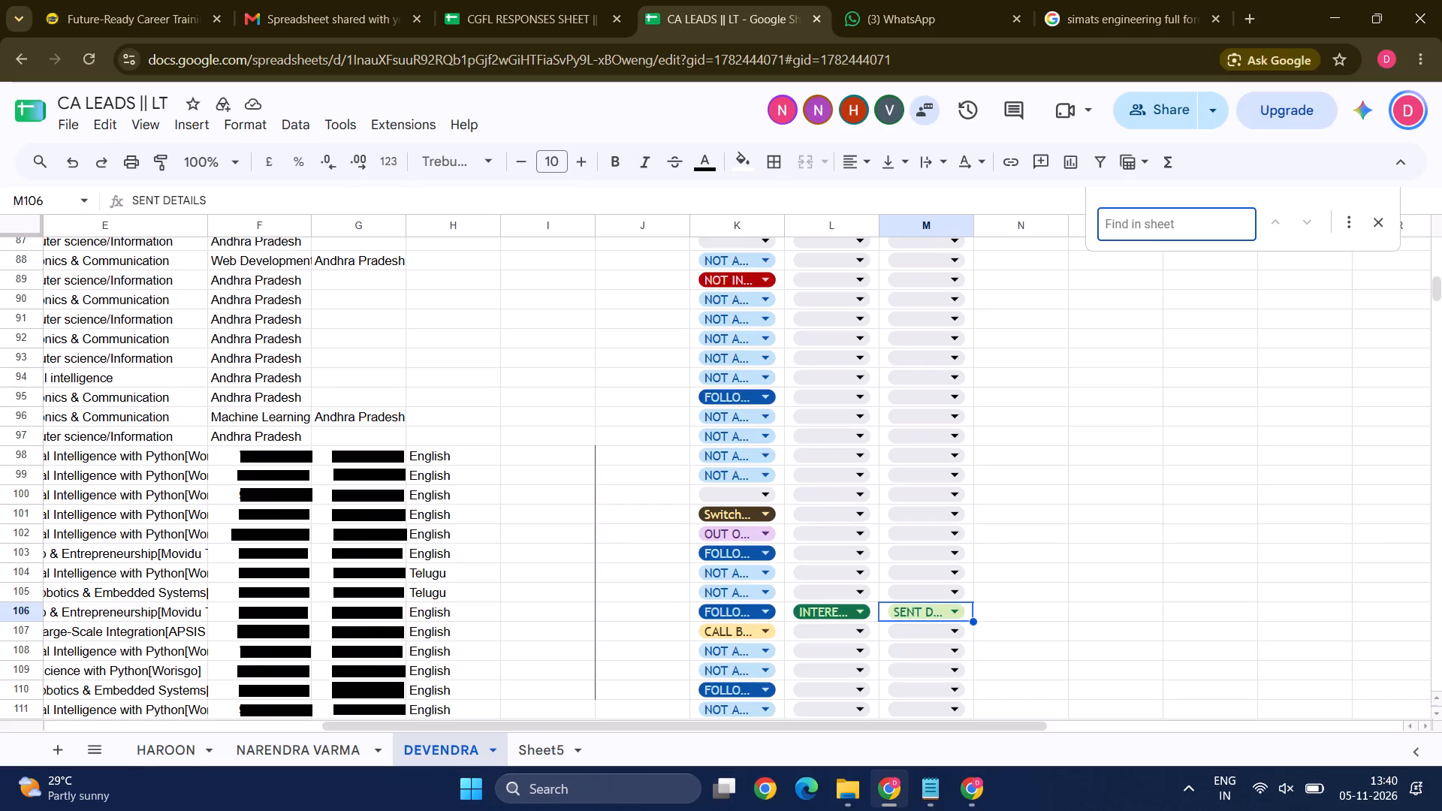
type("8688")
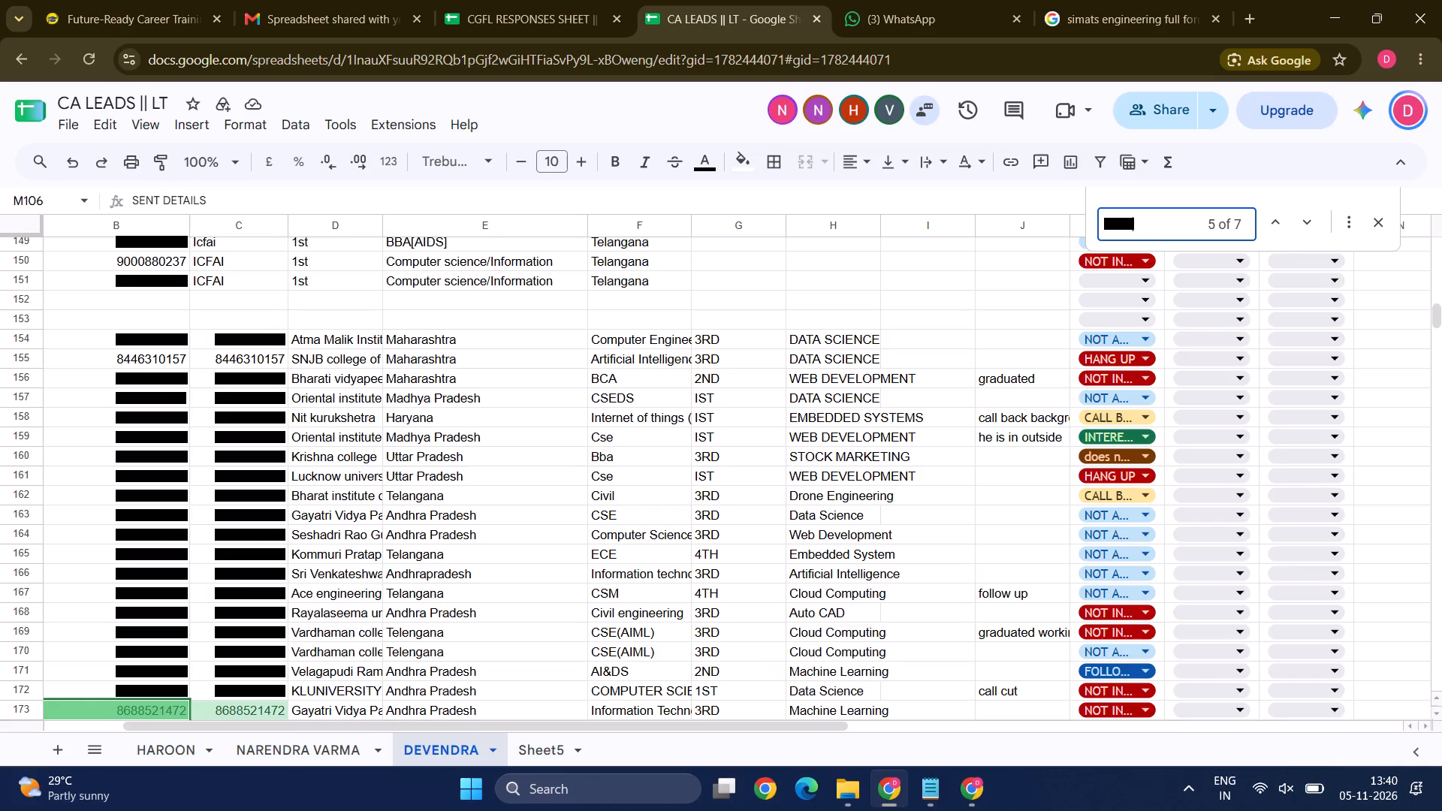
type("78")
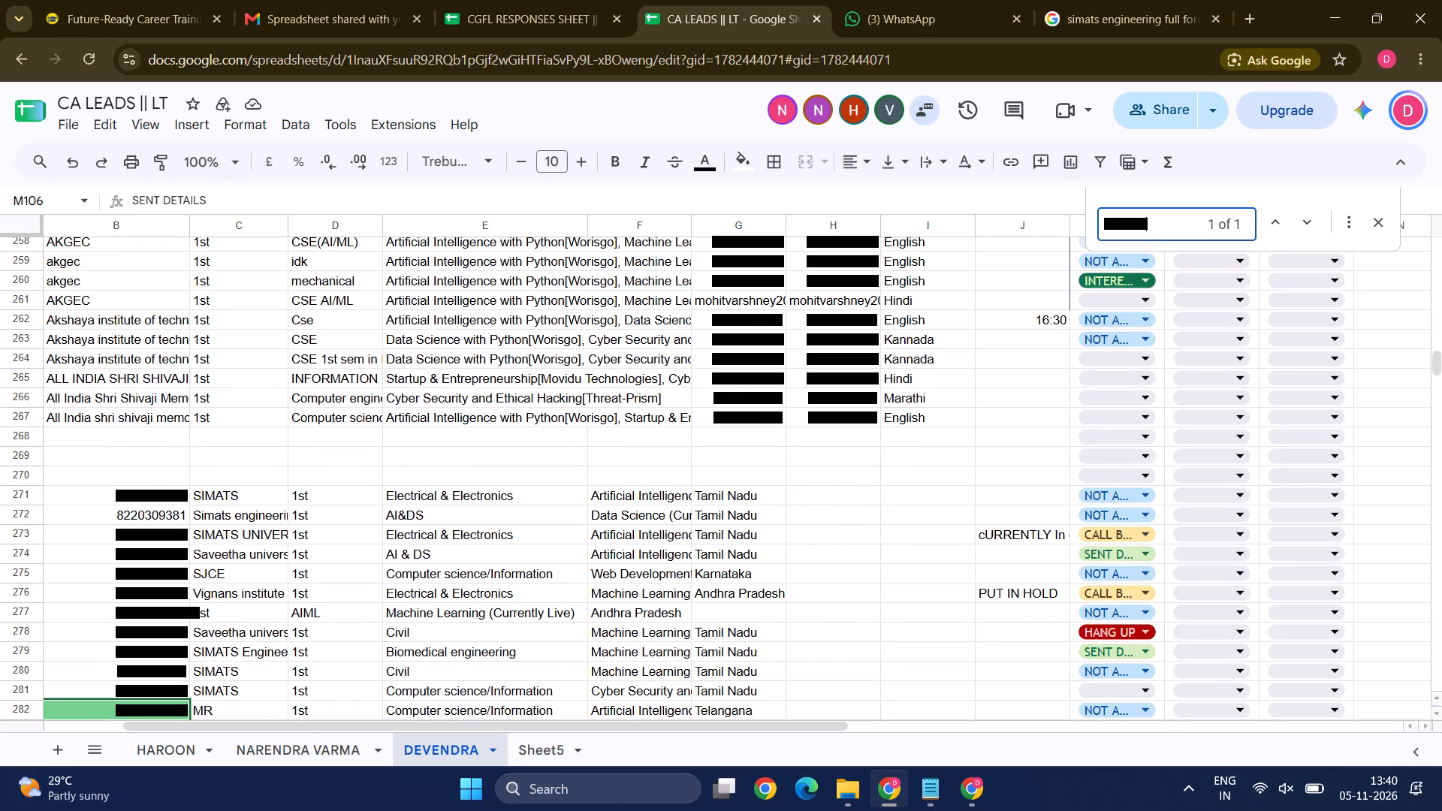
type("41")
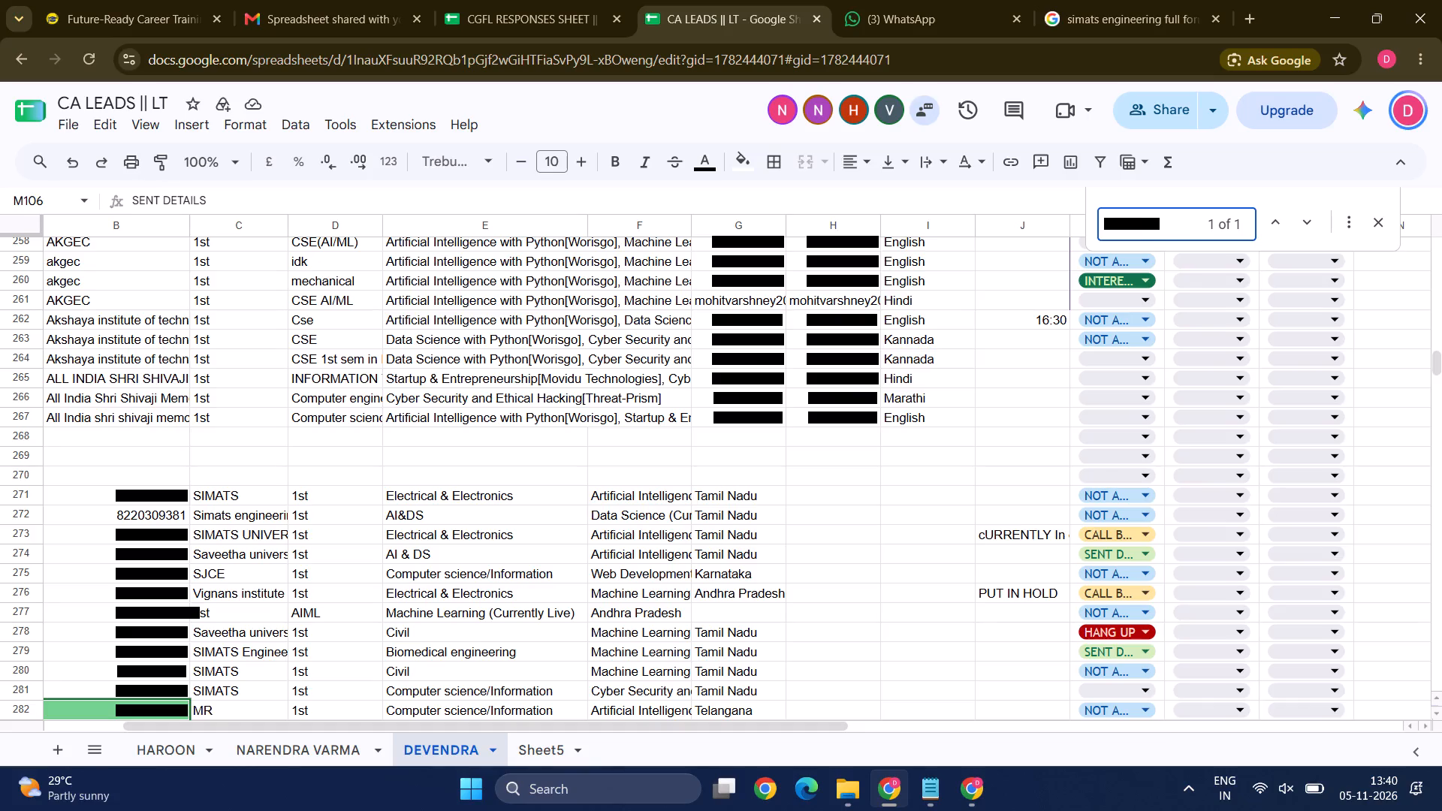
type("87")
scroll(448, 548, "down", 1)
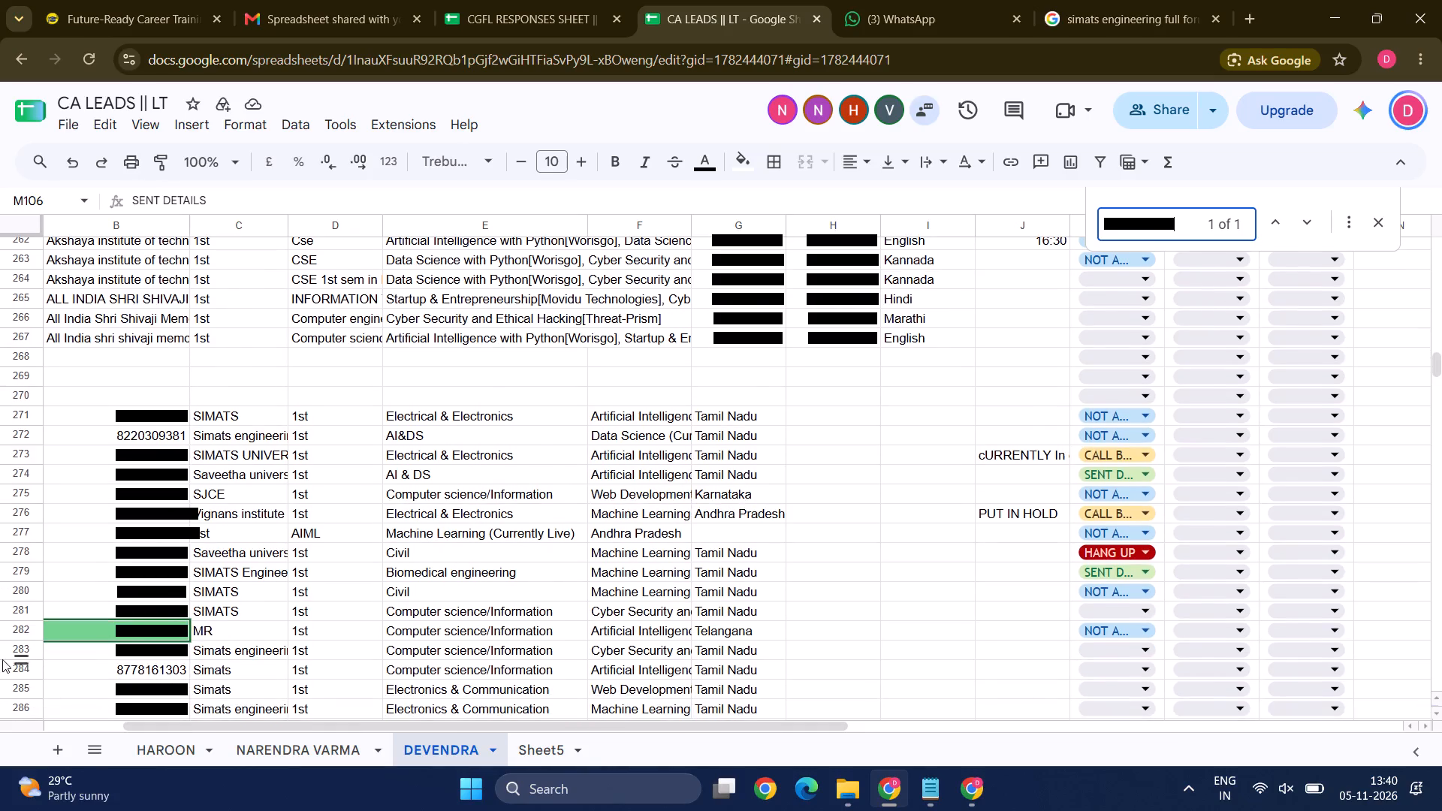
left_click(34, 632)
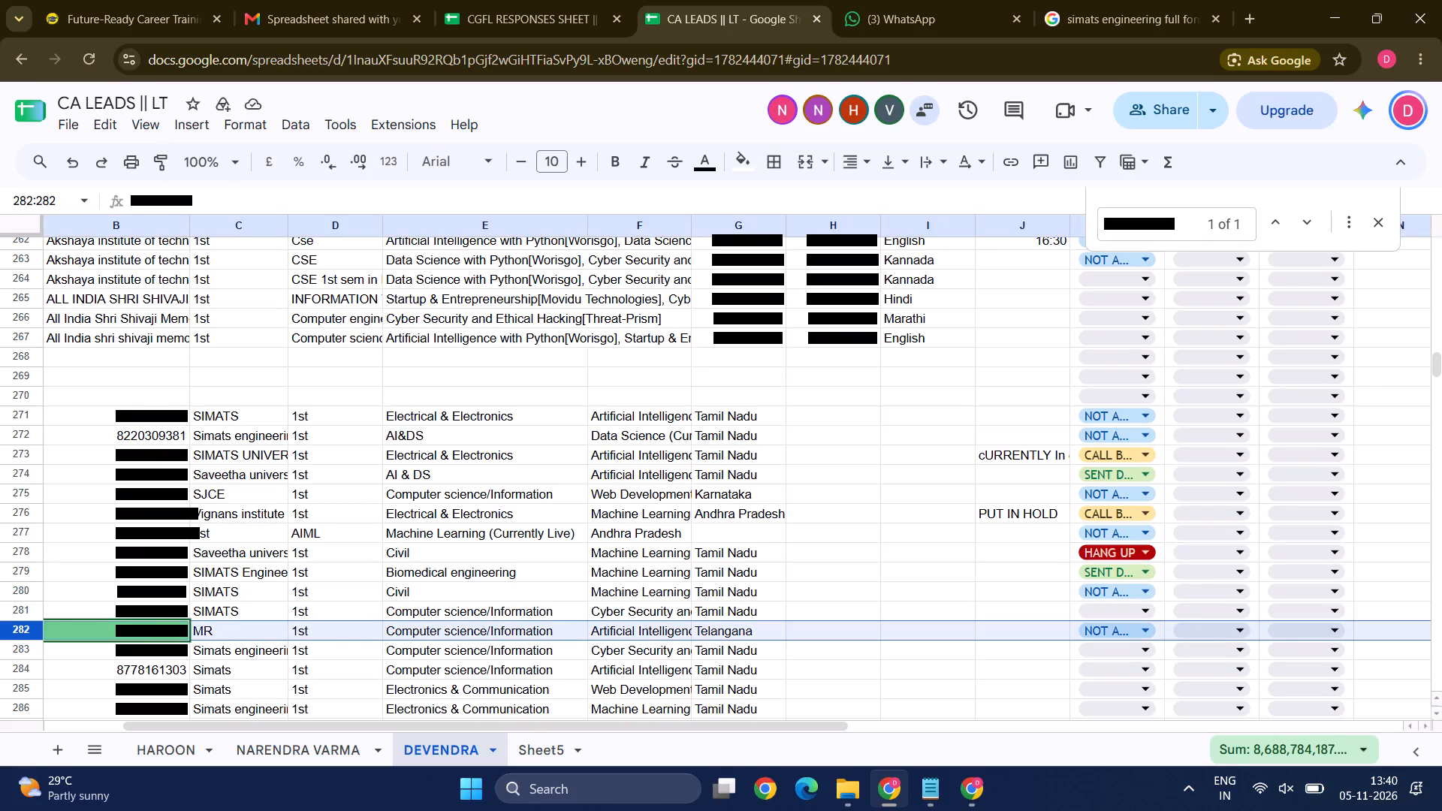
scroll(34, 632, "right", 5)
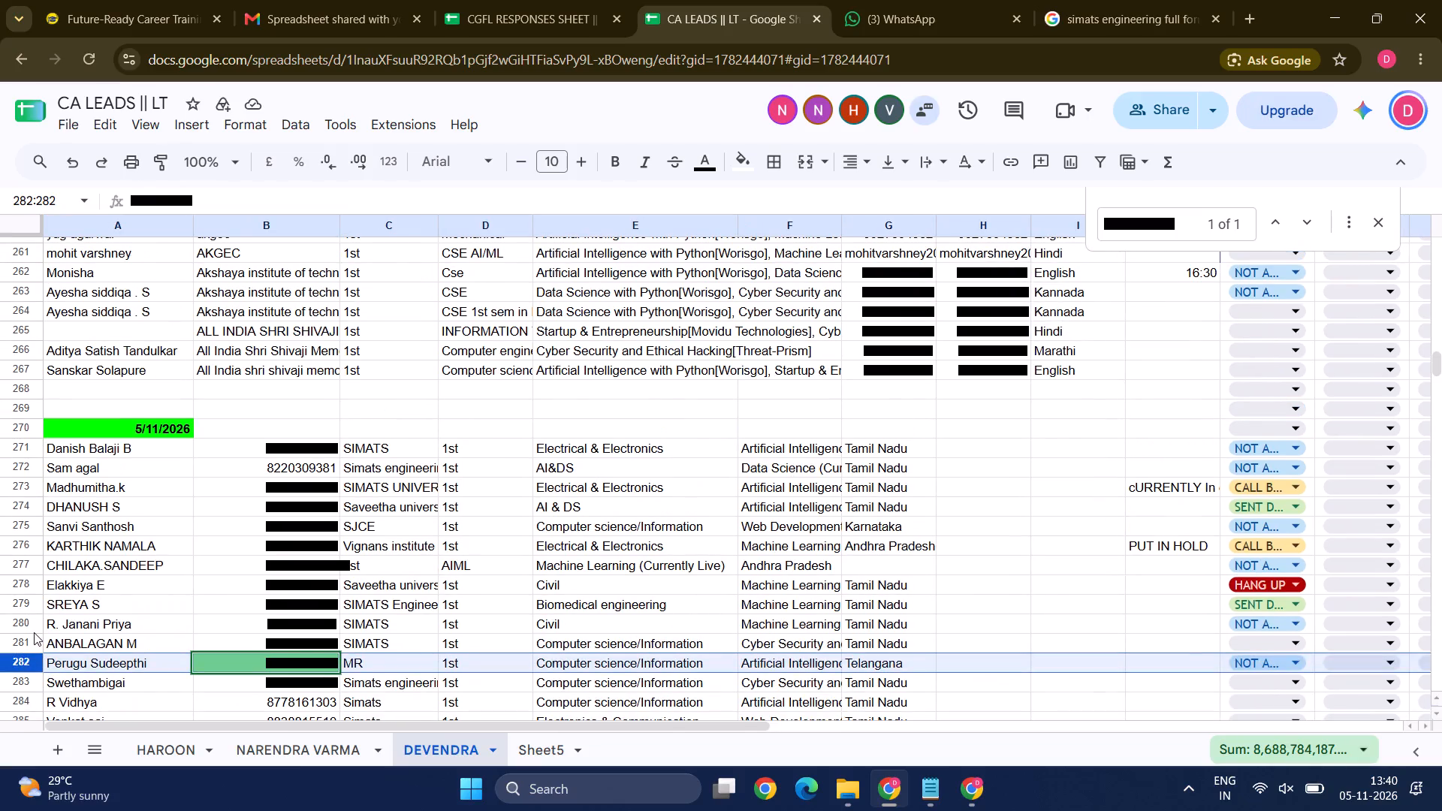
scroll(34, 632, "down", 1)
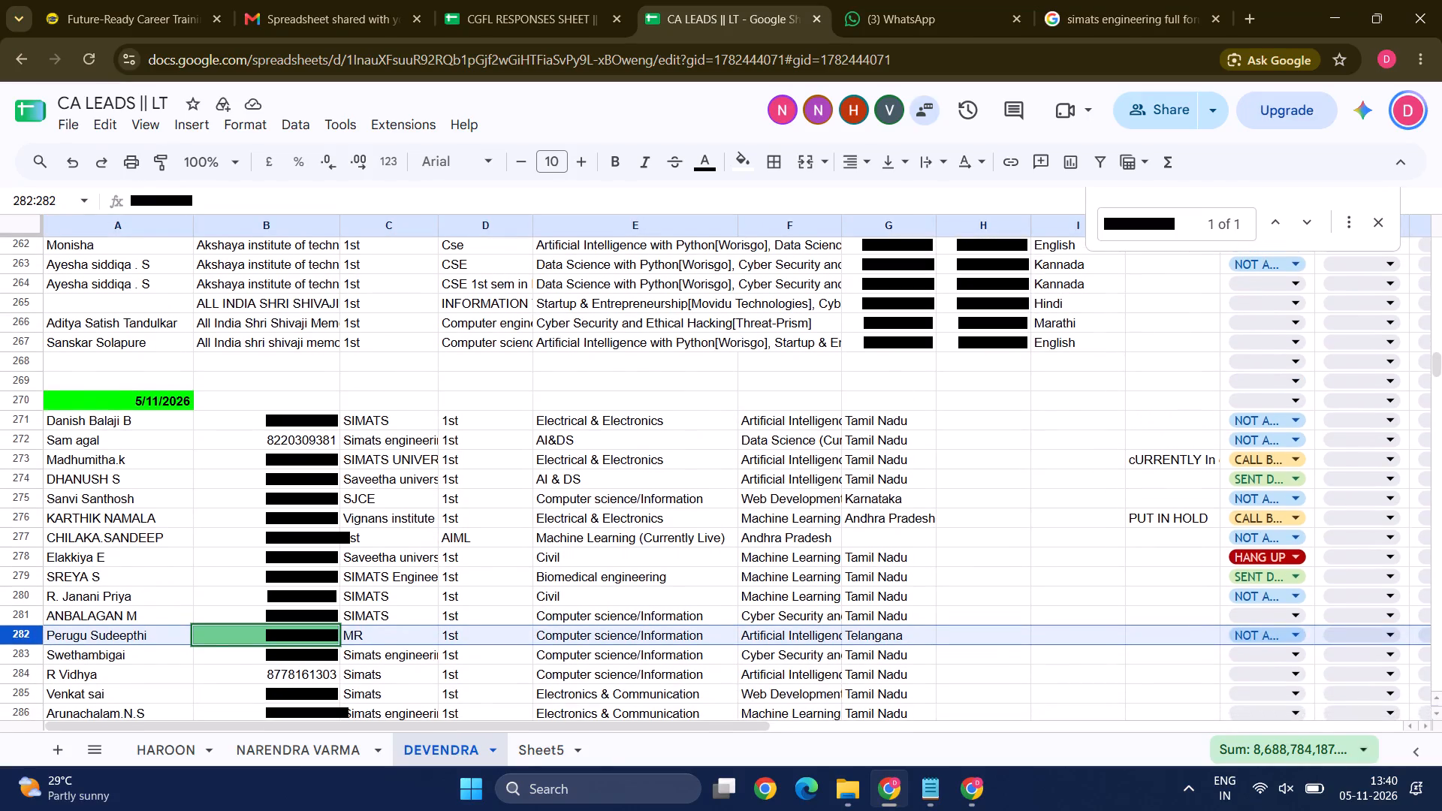
scroll(34, 632, "down", 1)
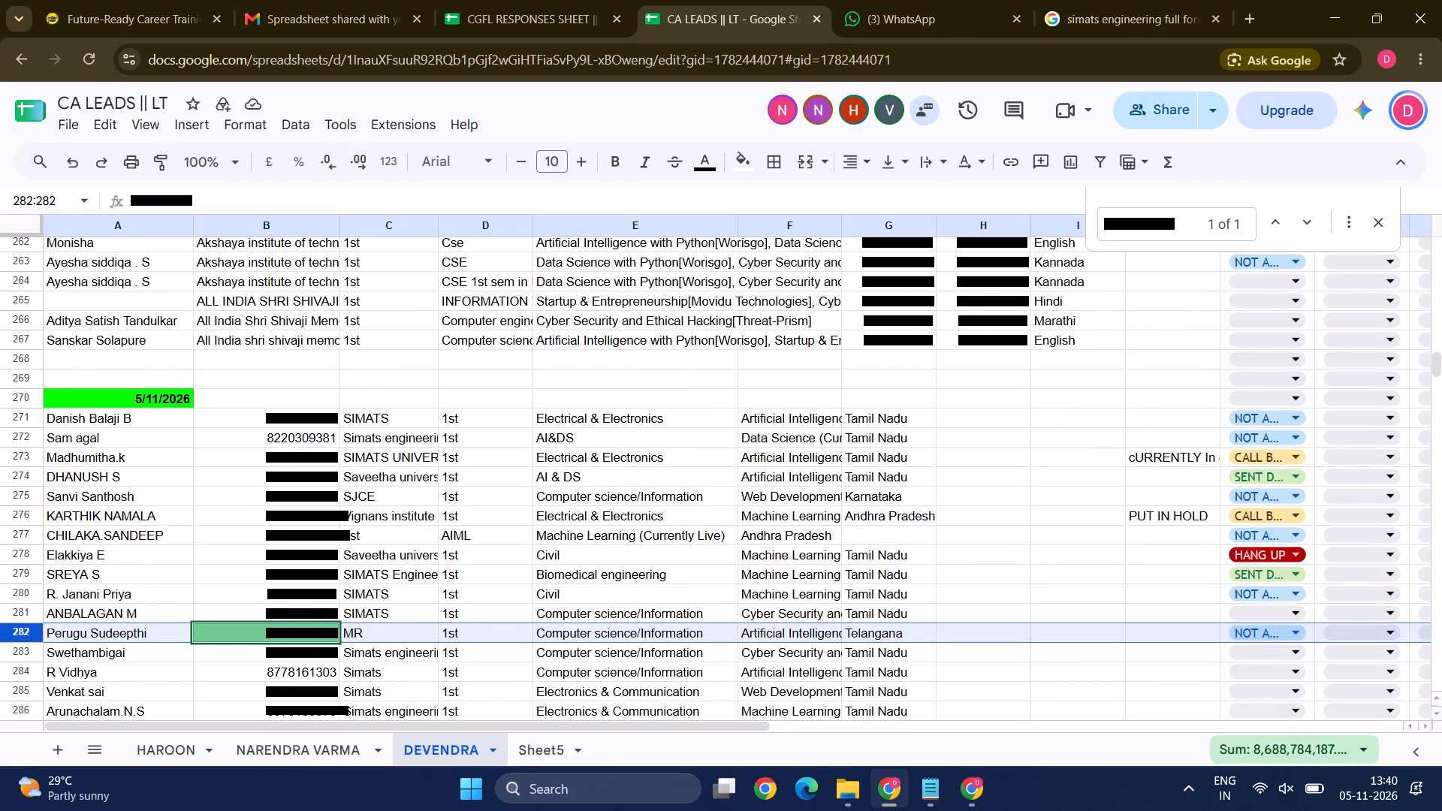
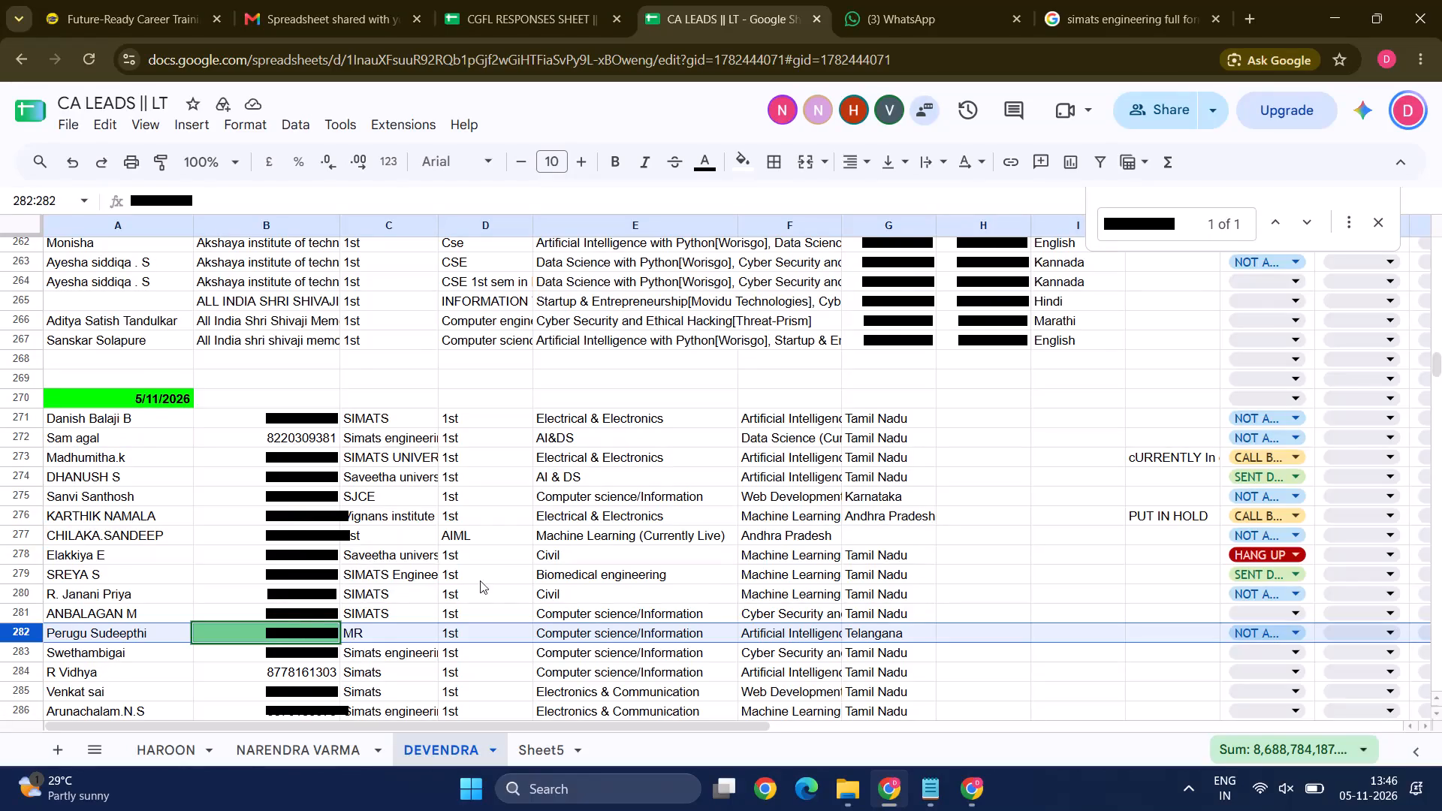
Change the column K call status of the lead in row 282 to NOT INTERESTED.
left_click(1299, 632)
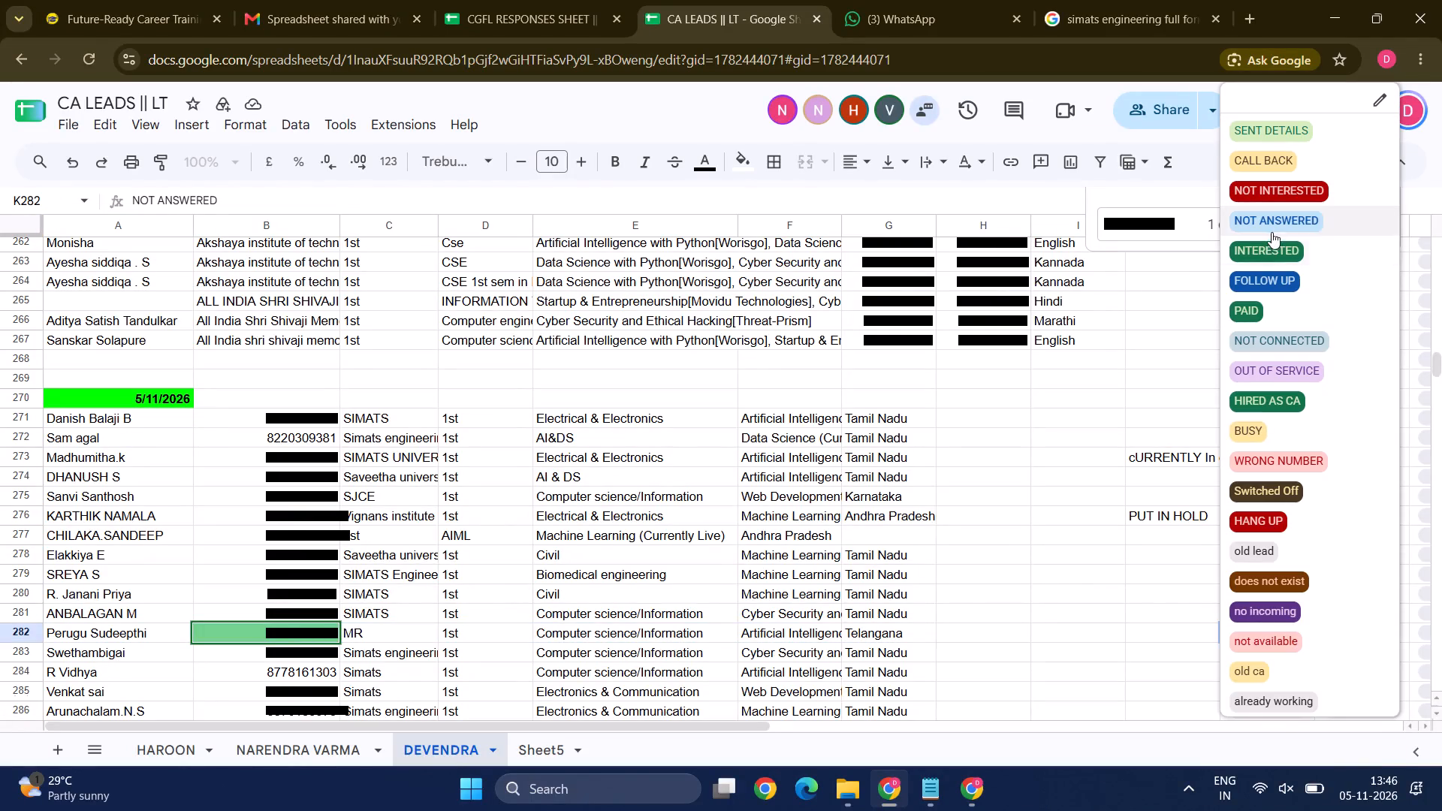
left_click(1271, 184)
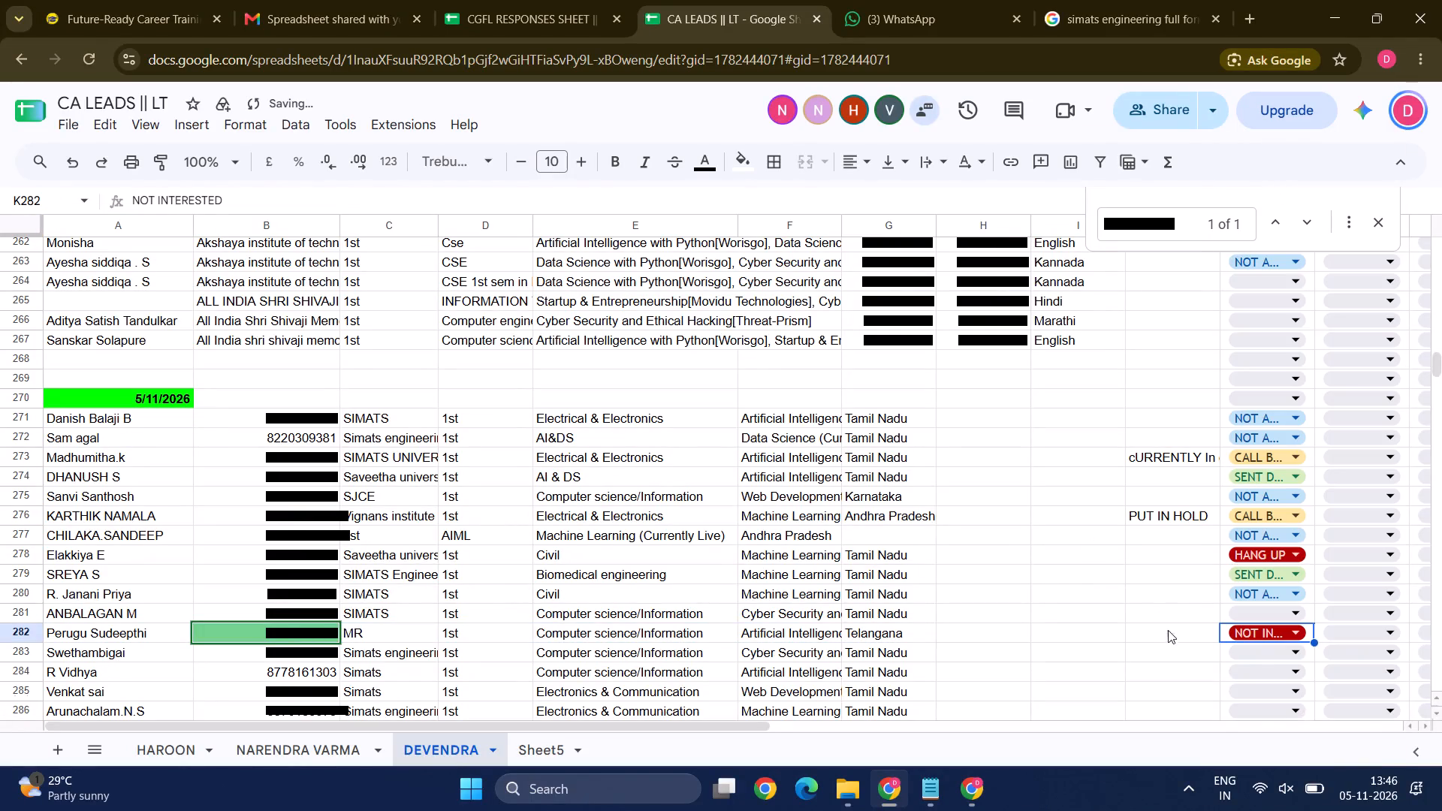
Enter the remark "call cut" in column J for the lead in row 282.
left_click(1165, 639)
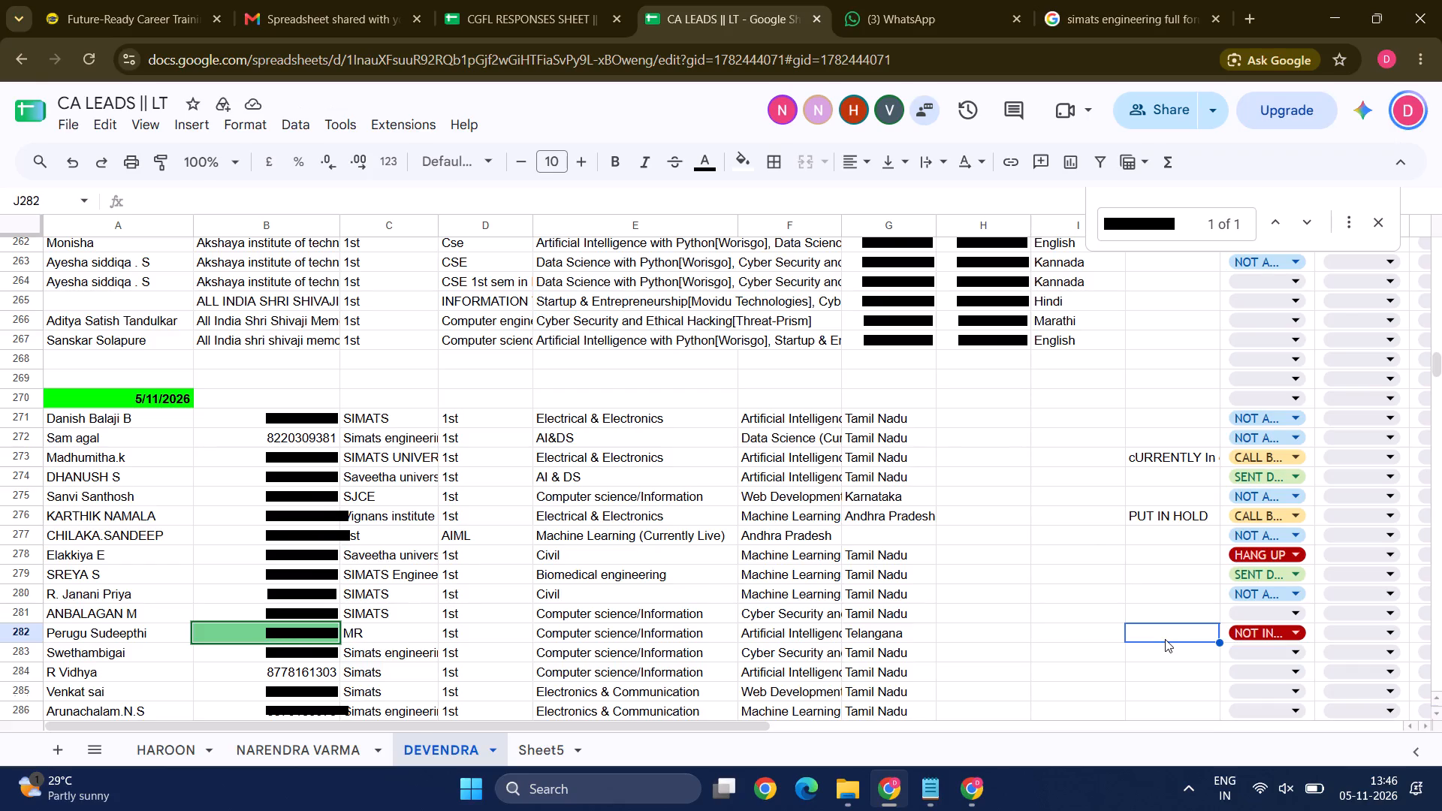
type("ca")
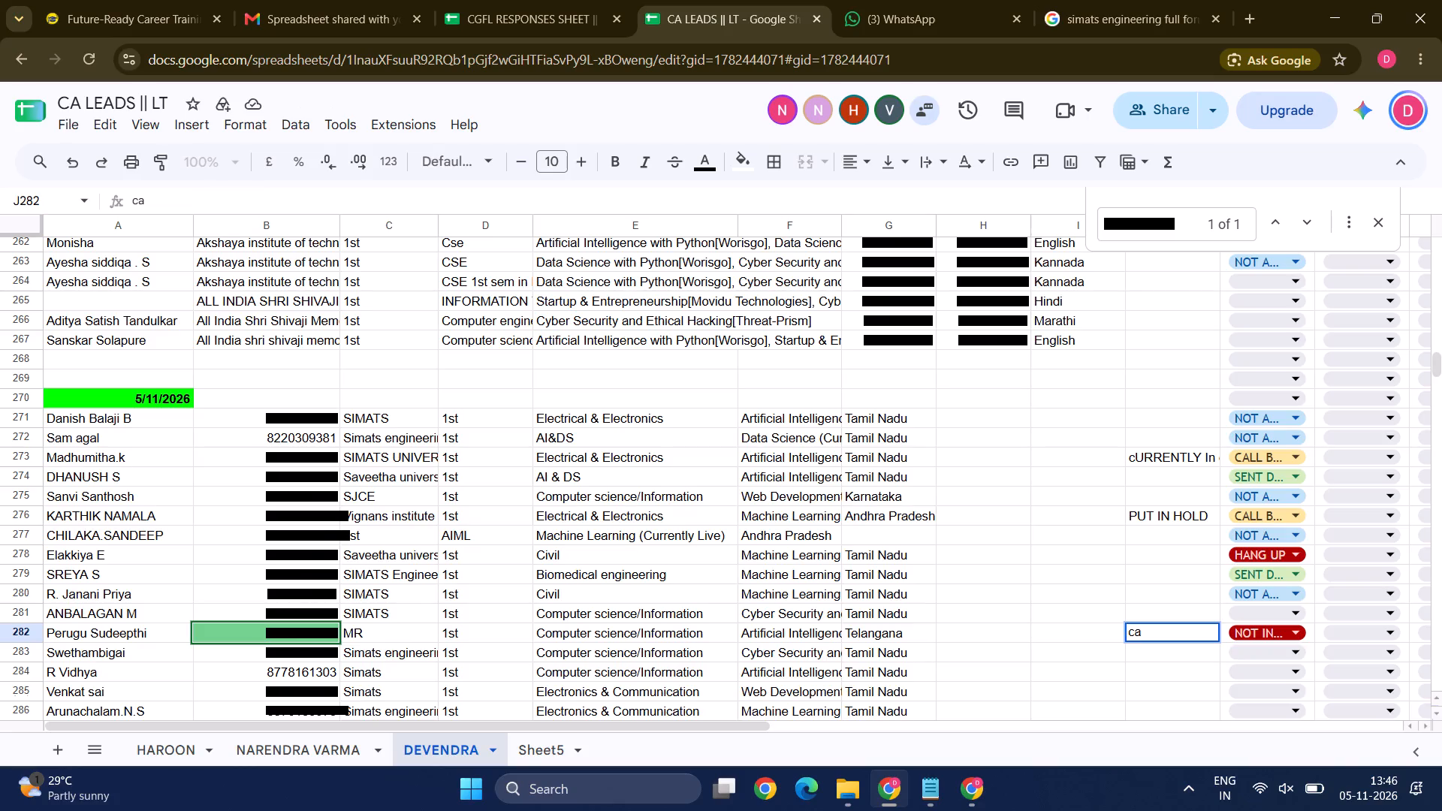
type("ll")
key("space")
type("c")
type("ut")
key("Return")
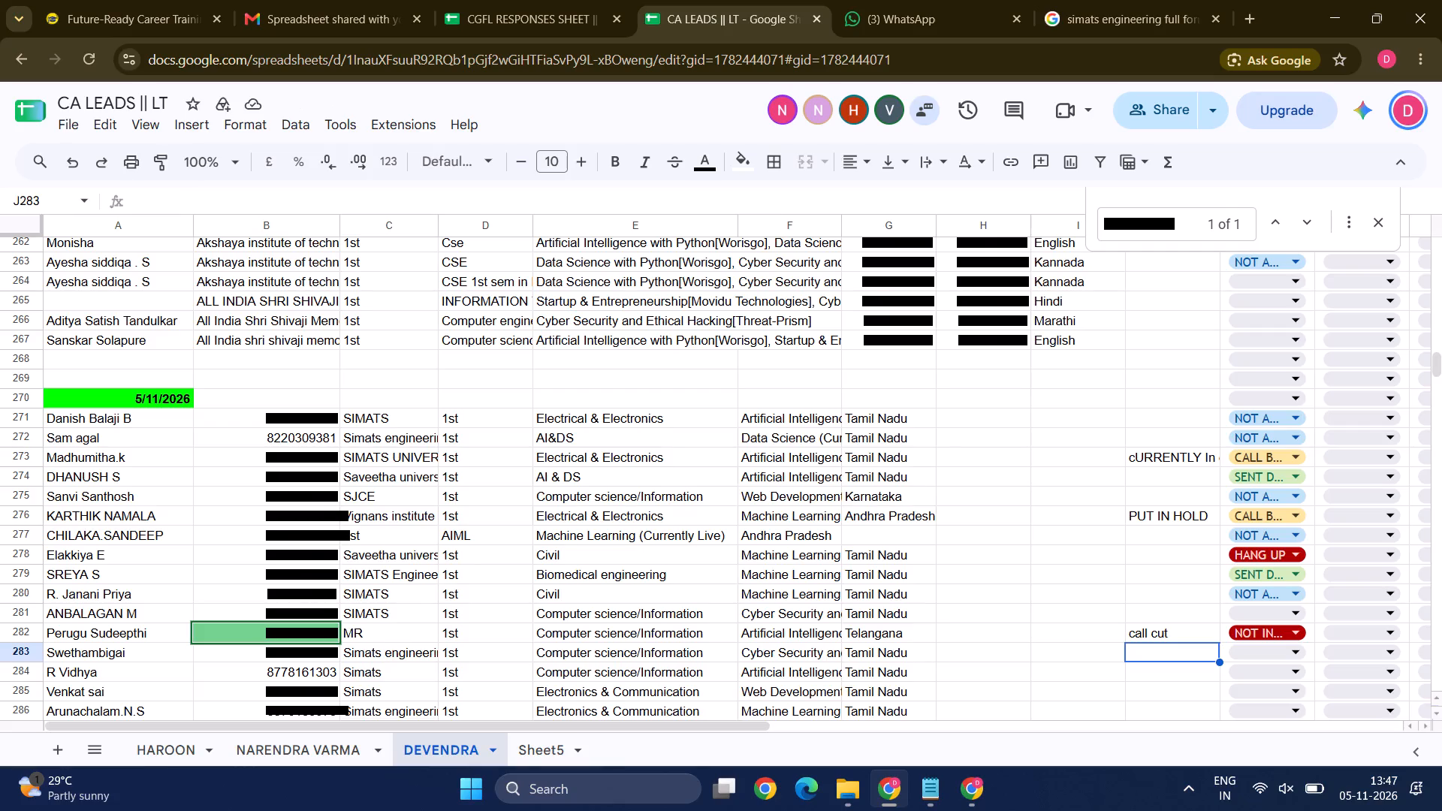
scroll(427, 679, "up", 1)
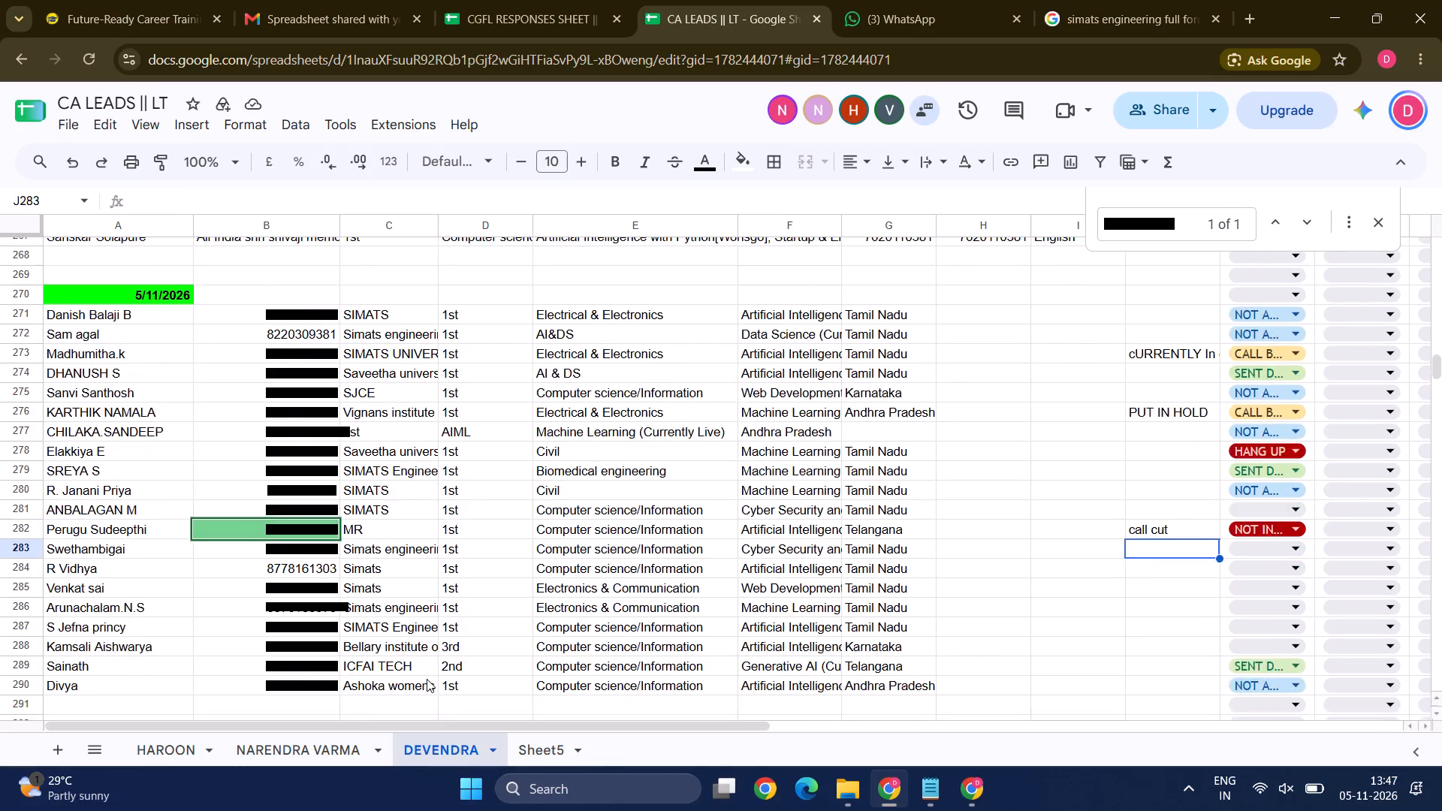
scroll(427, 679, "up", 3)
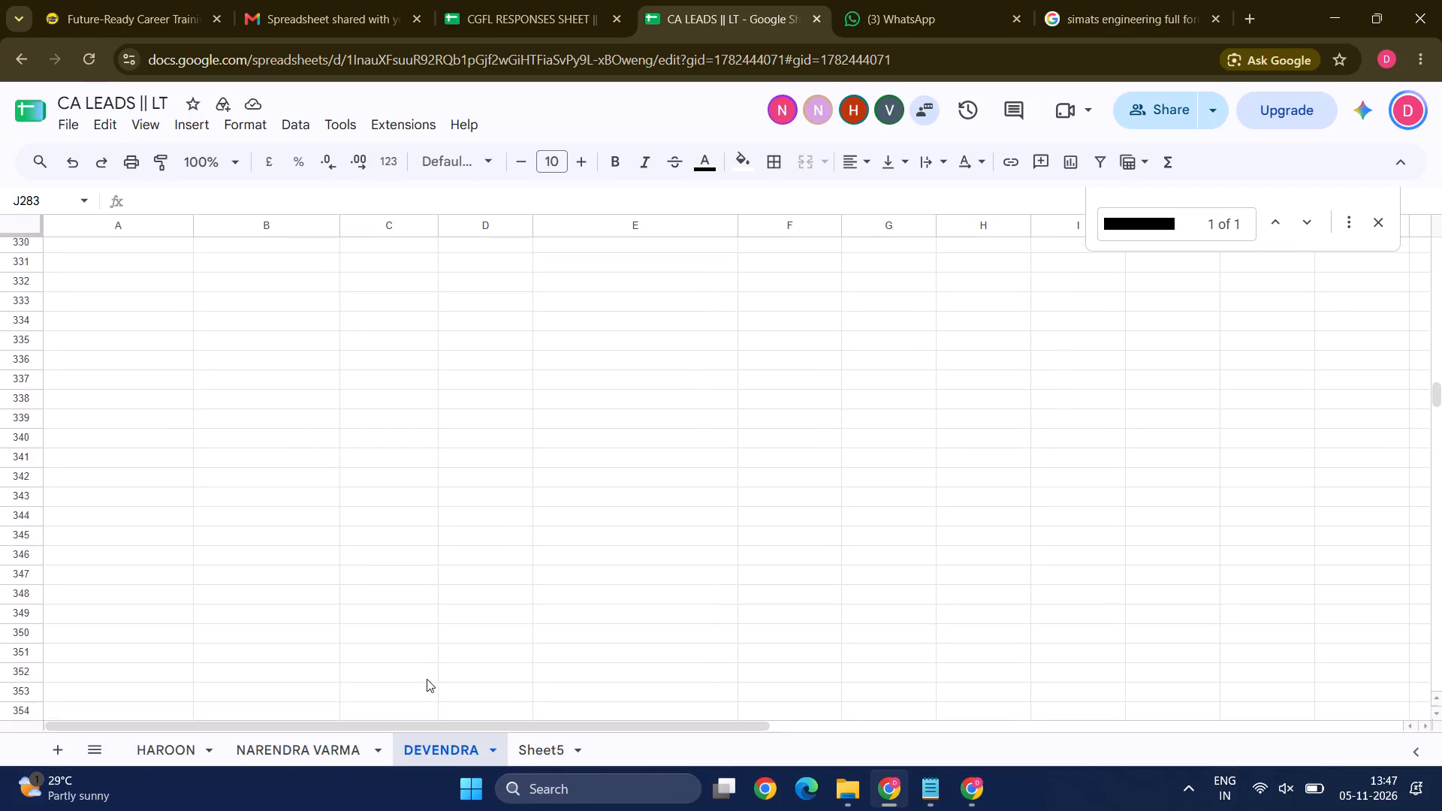
Select the entire row 290 of the last lead listed in the DEVENDRA sheet to view its details.
scroll(427, 679, "up", 2)
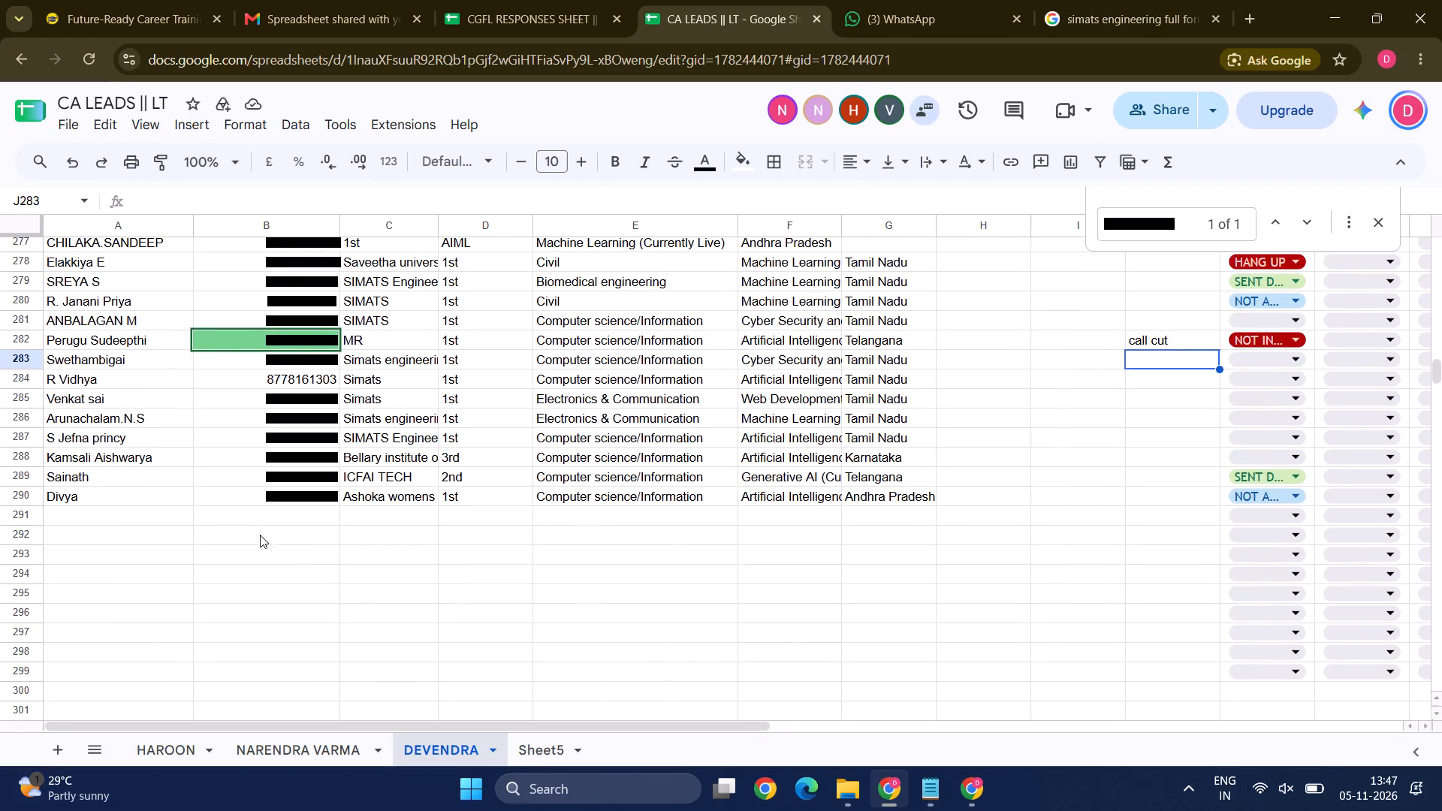
left_click(15, 496)
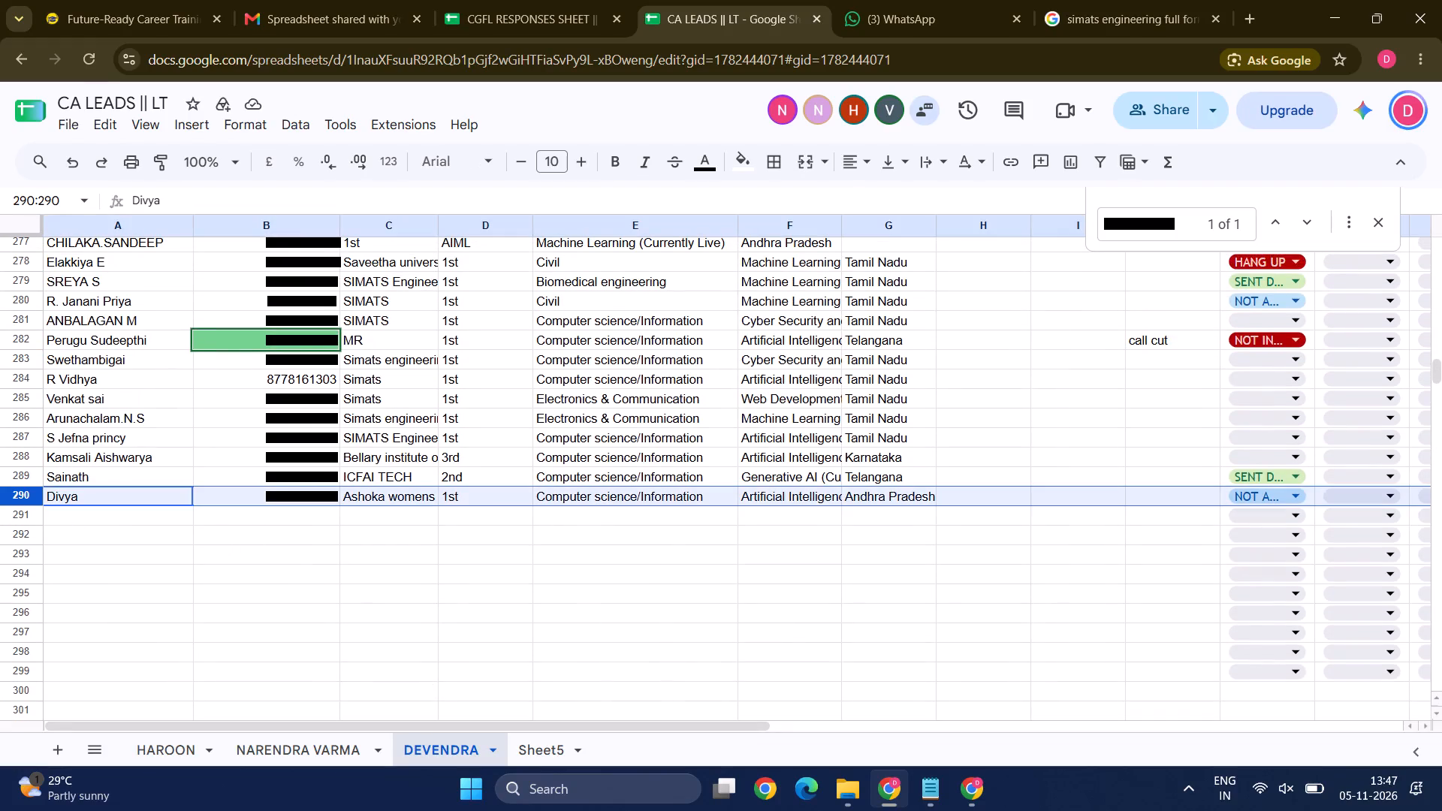
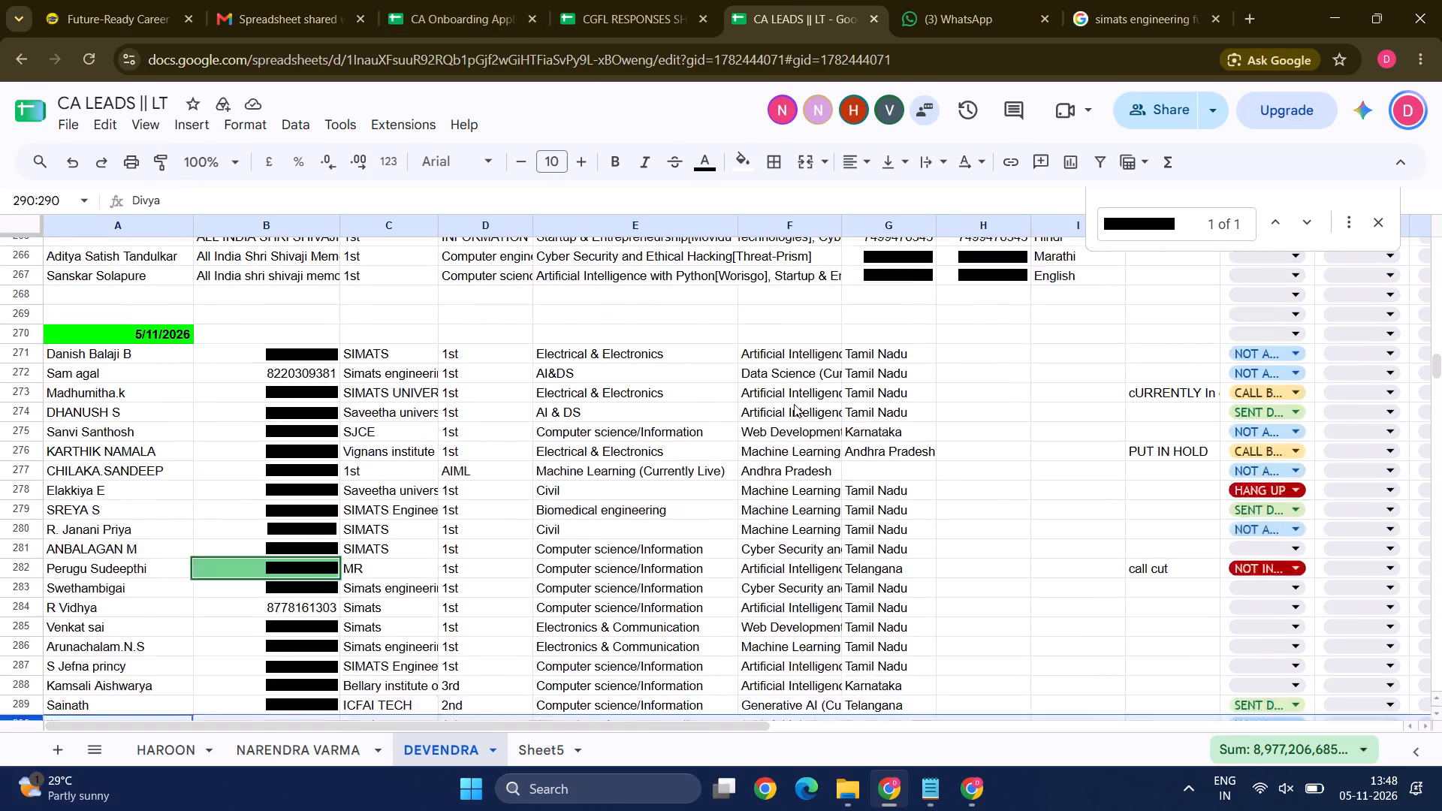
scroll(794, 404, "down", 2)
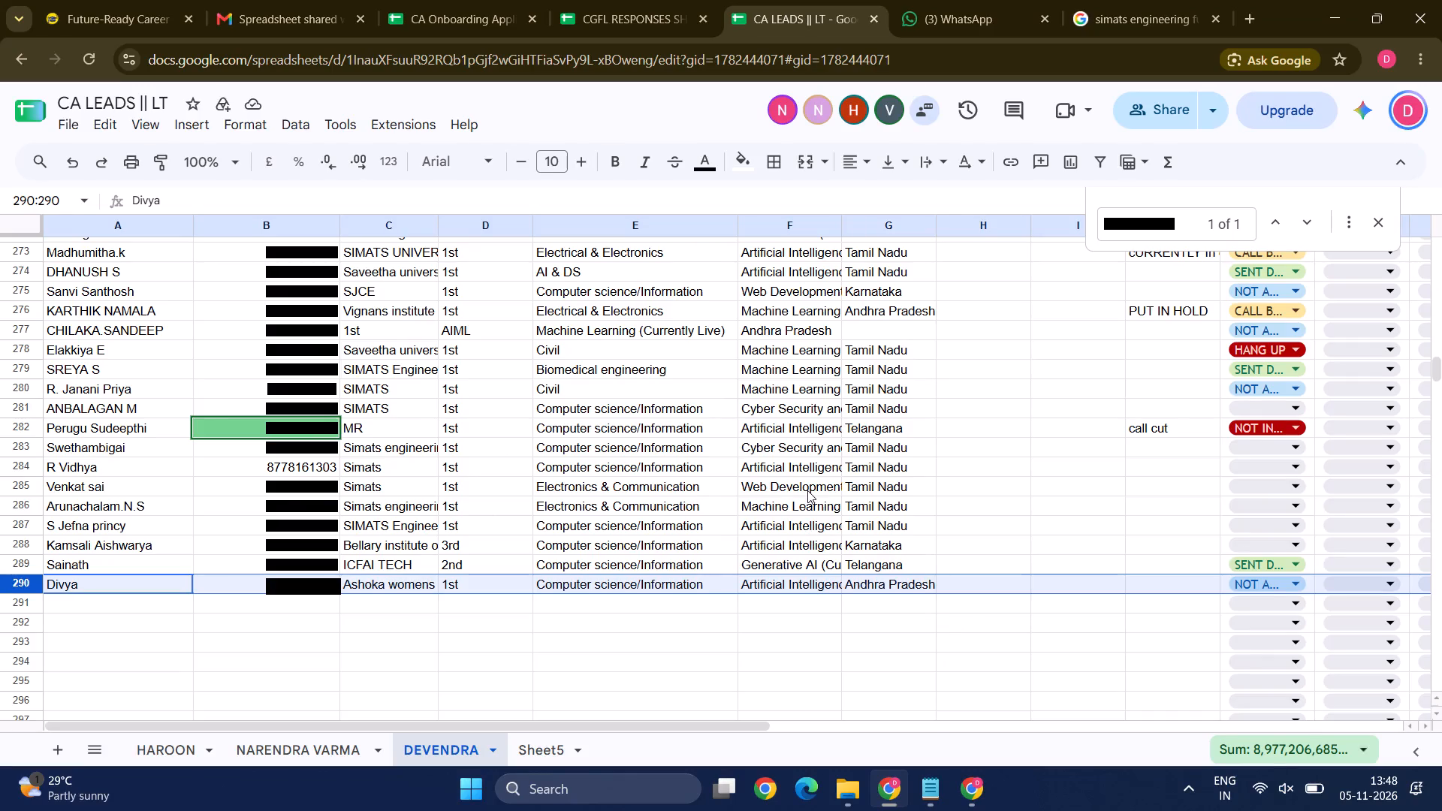
In the CA Onboarding Application responses, examine the newest entries and the lead gen BD name and referred friend for row 51.
left_click(447, 2)
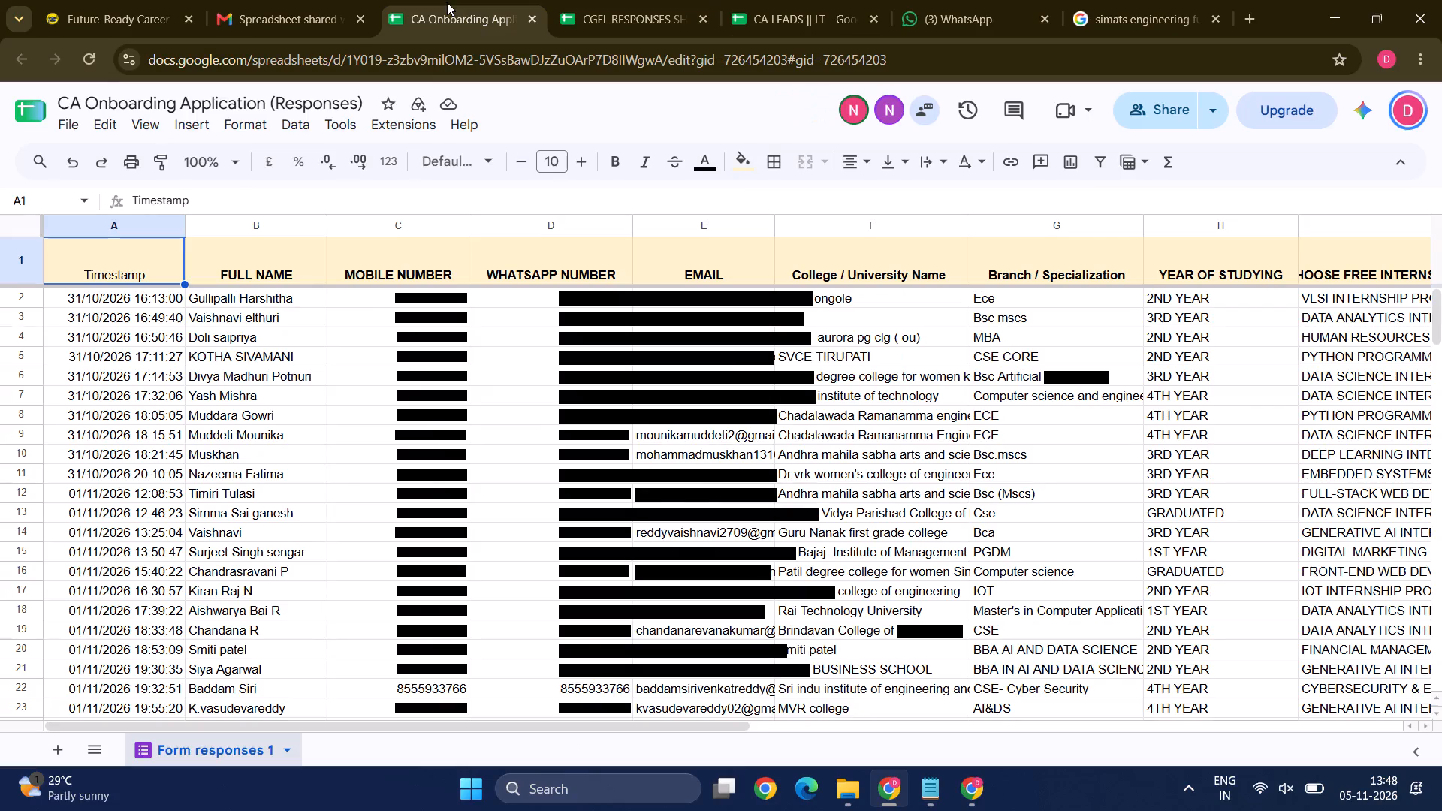
scroll(524, 589, "down", 3)
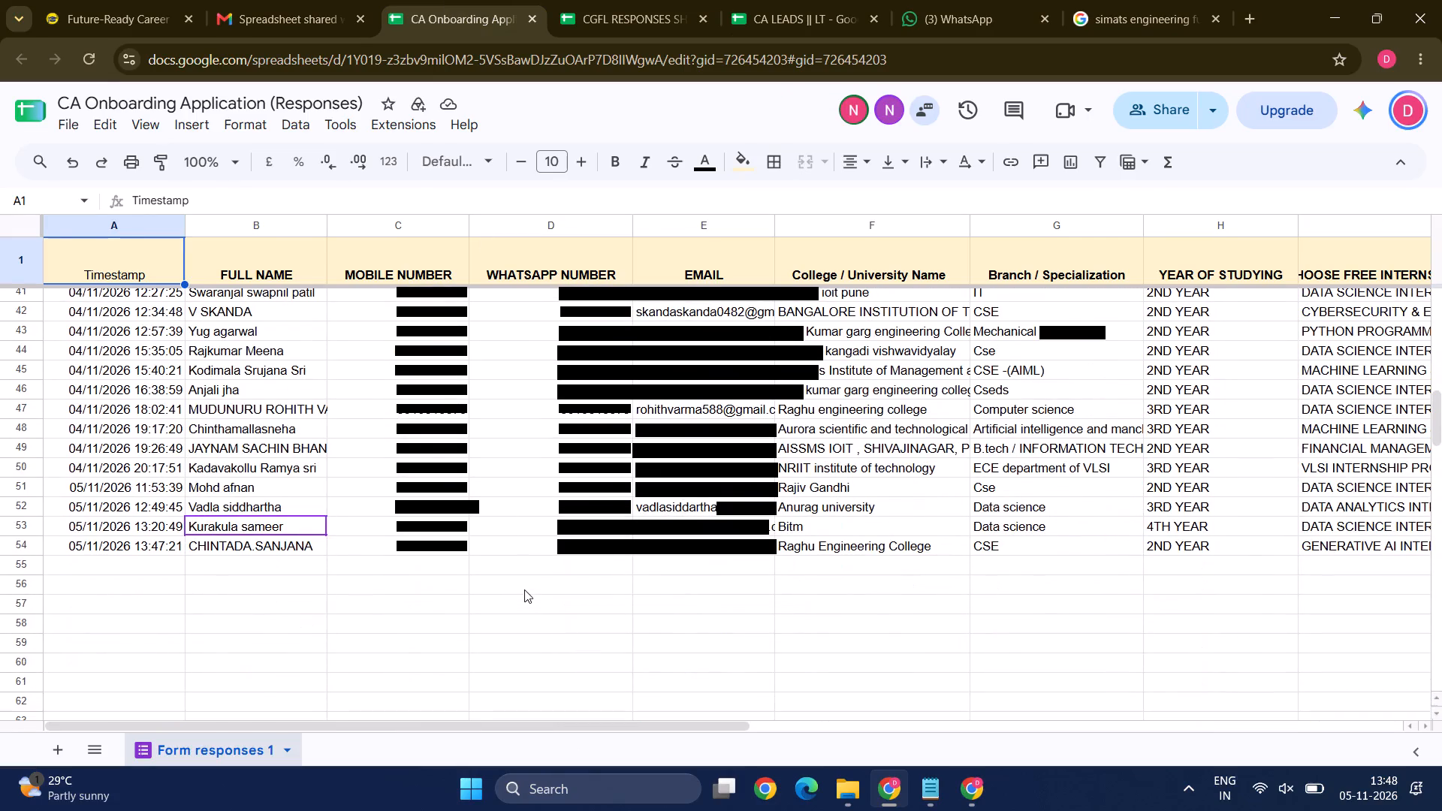
scroll(524, 589, "left", 5)
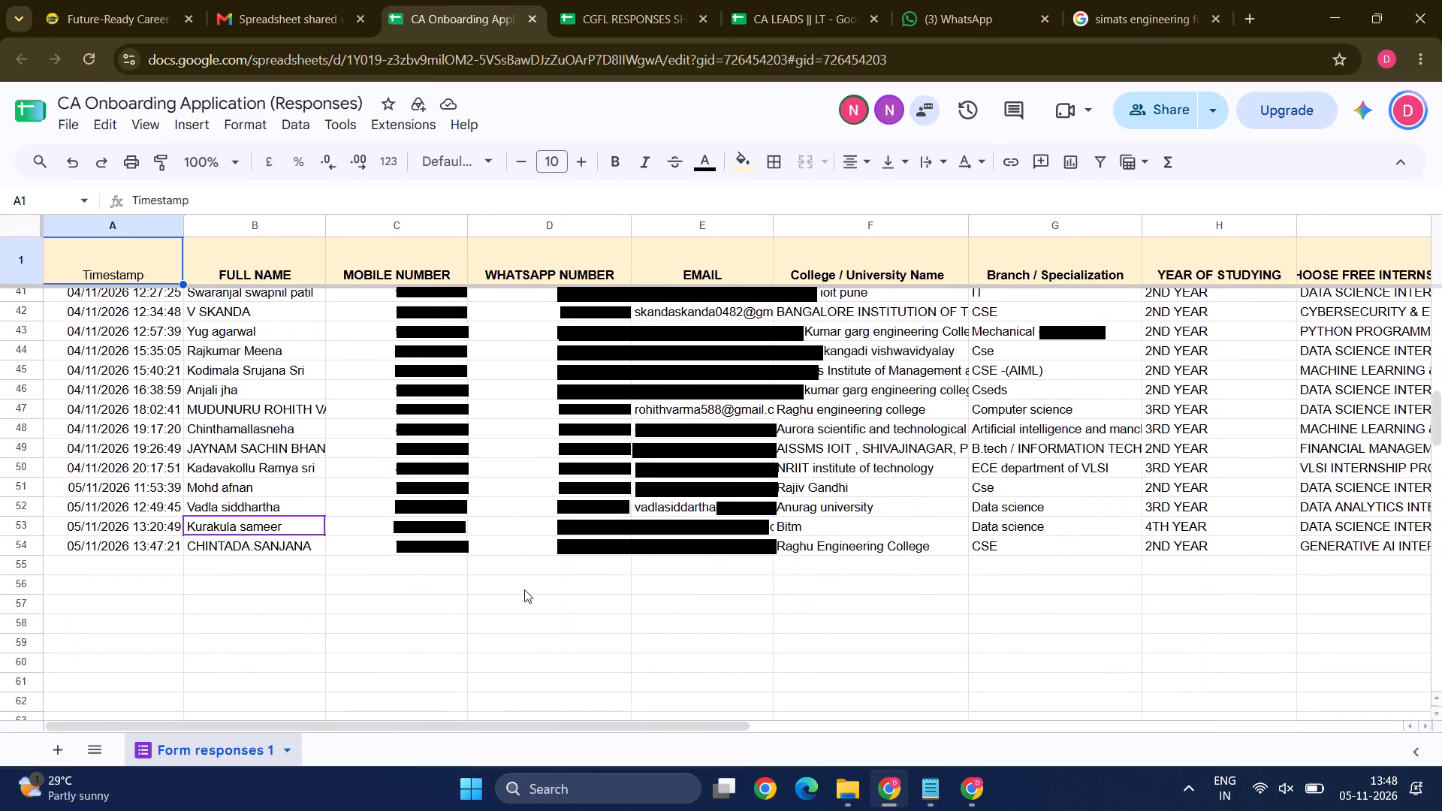
scroll(524, 589, "left", 3)
scroll(524, 589, "up", 3)
scroll(524, 589, "down", 1)
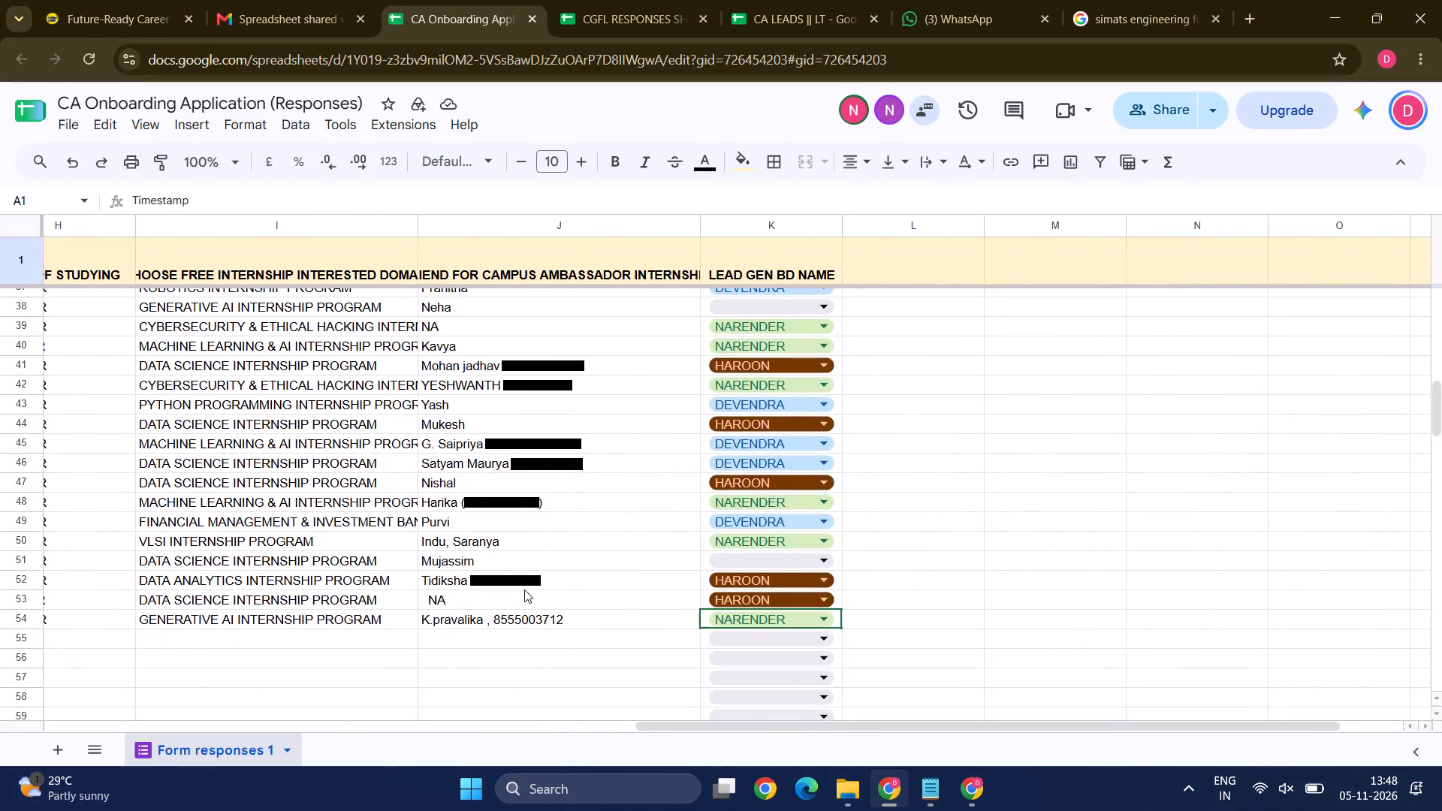
left_click(584, 561)
scroll(584, 561, "right", 11)
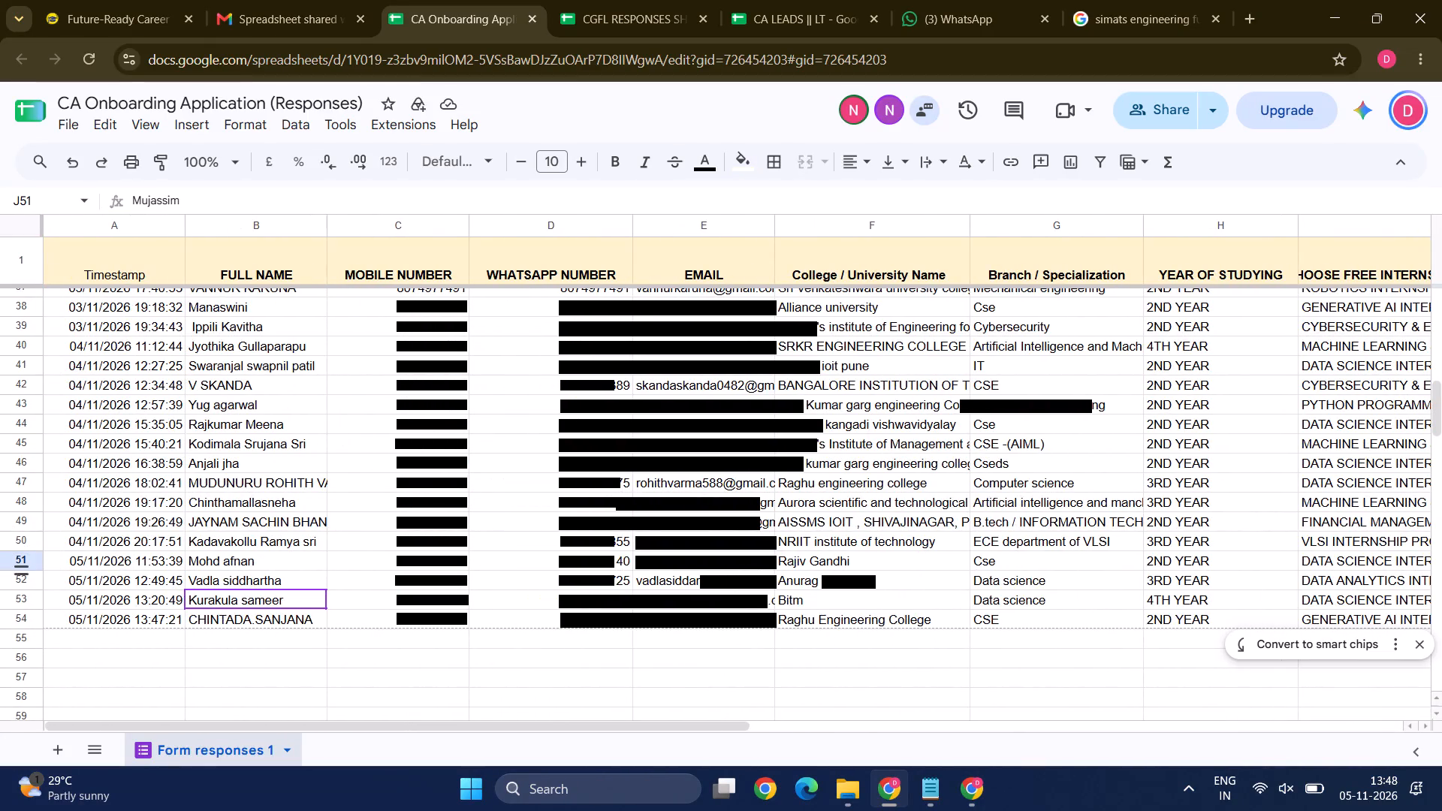
left_click(20, 558)
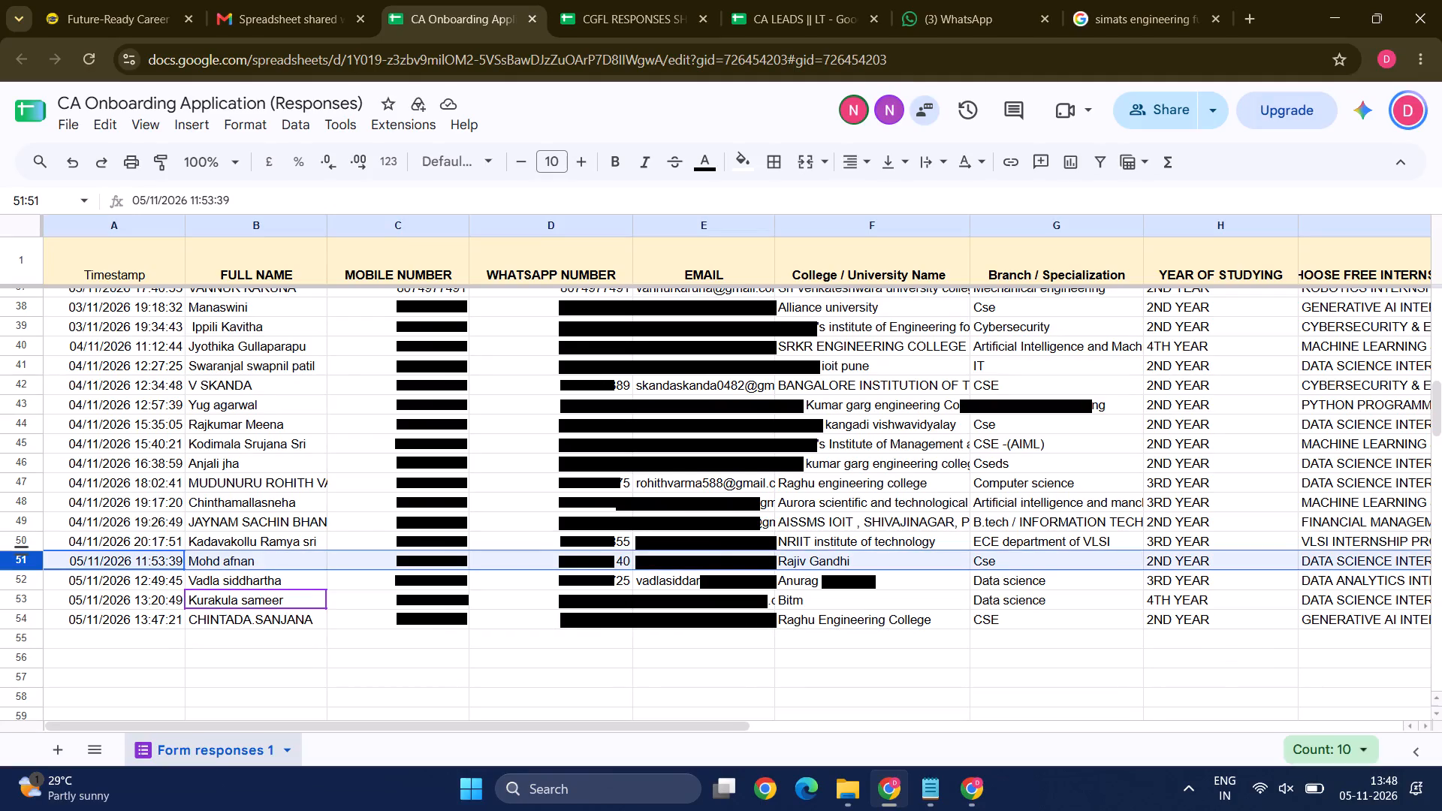
scroll(315, 533, "left", 7)
scroll(315, 533, "up", 1)
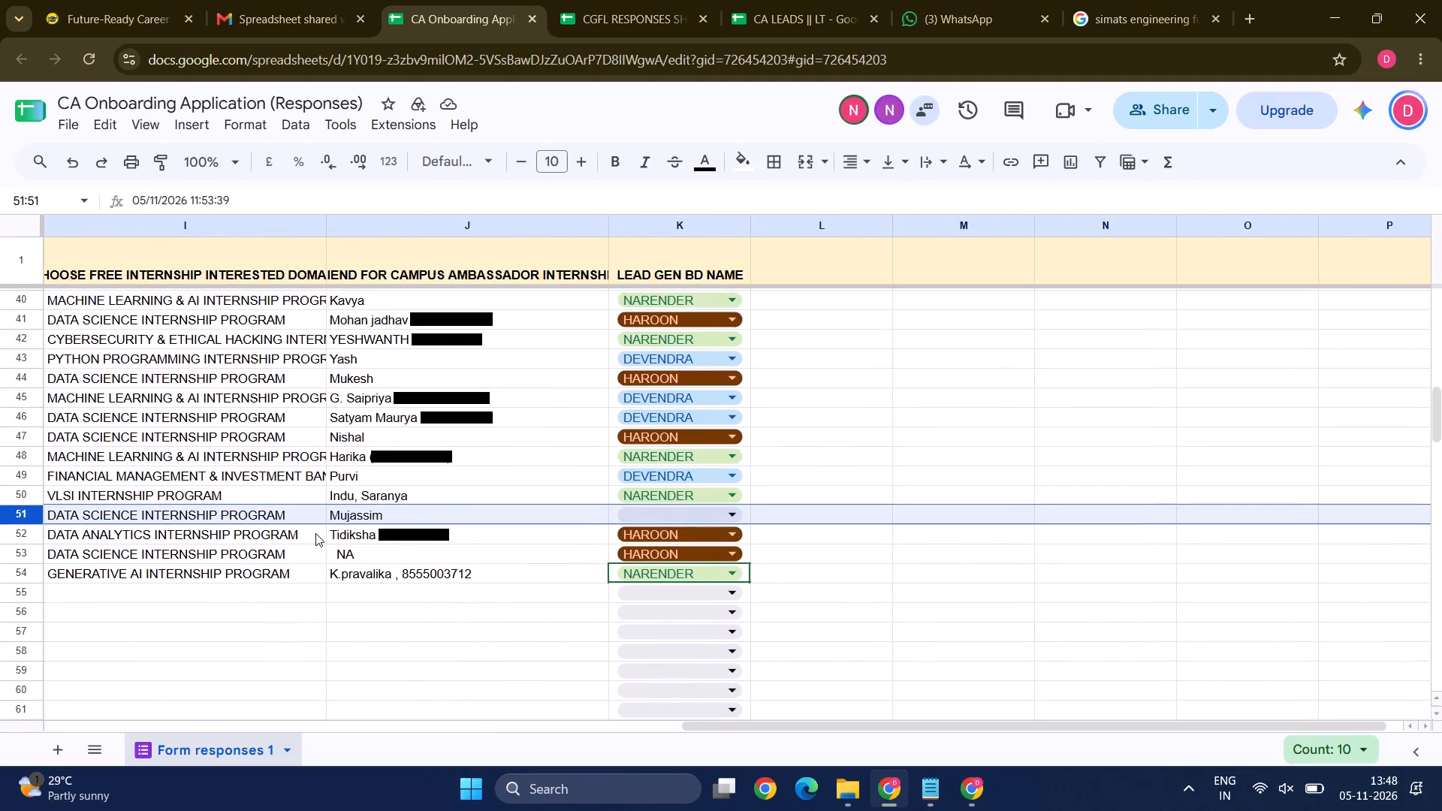
Compare the applicant details, referred friends and lead gen BD names of the onboarding responses in rows 49 and 50.
scroll(315, 533, "up", 1)
scroll(315, 533, "right", 2)
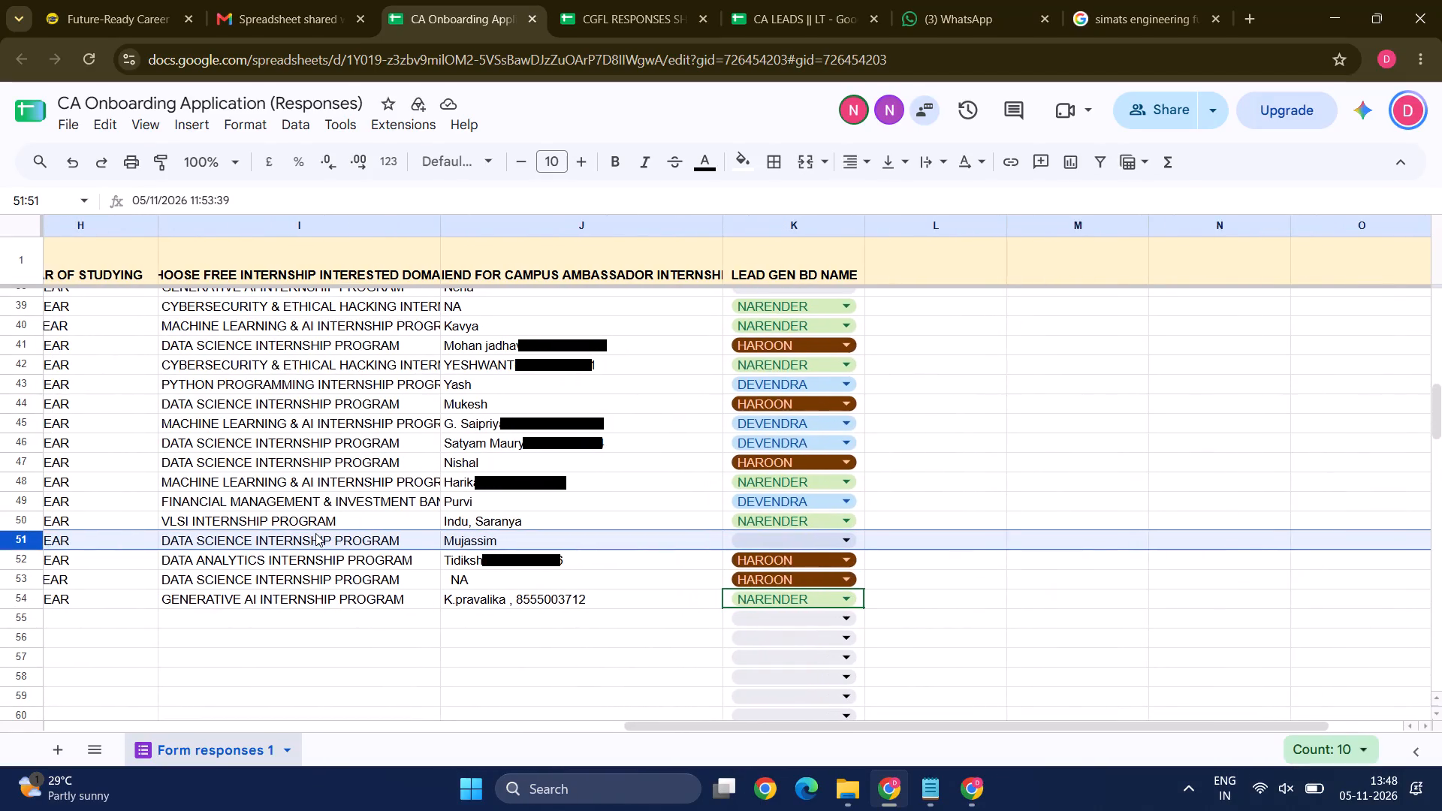
scroll(315, 533, "right", 7)
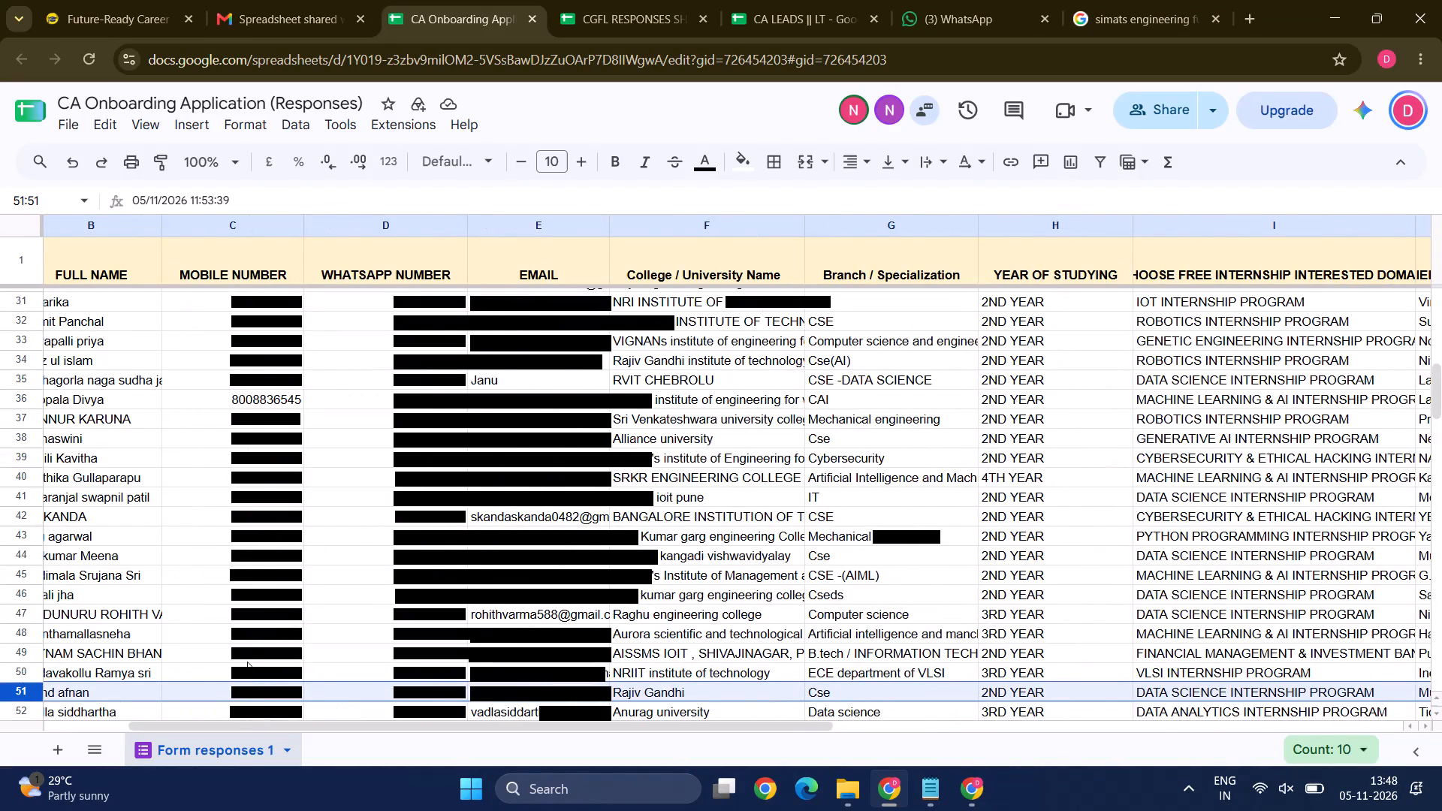
left_click(243, 661)
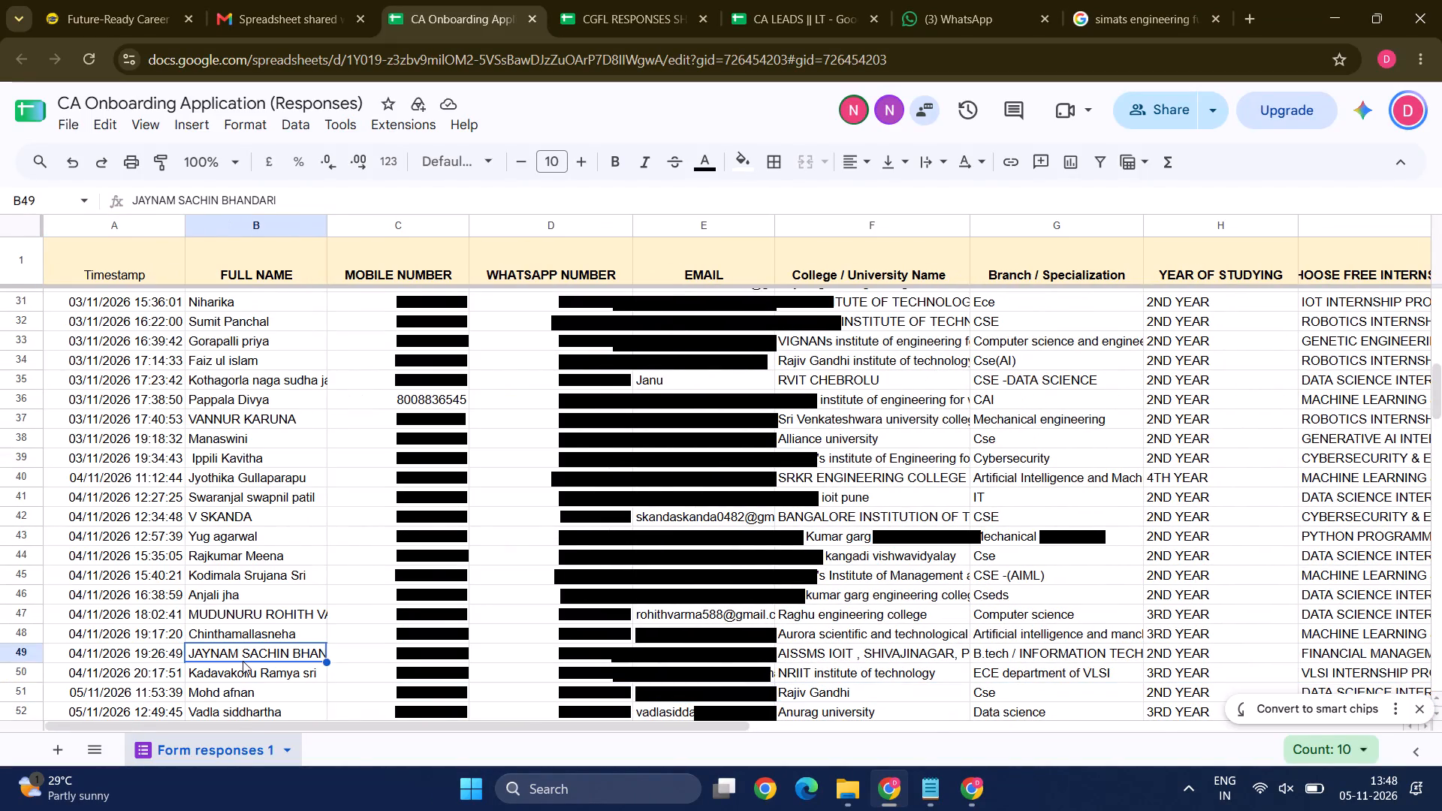
left_click(242, 680)
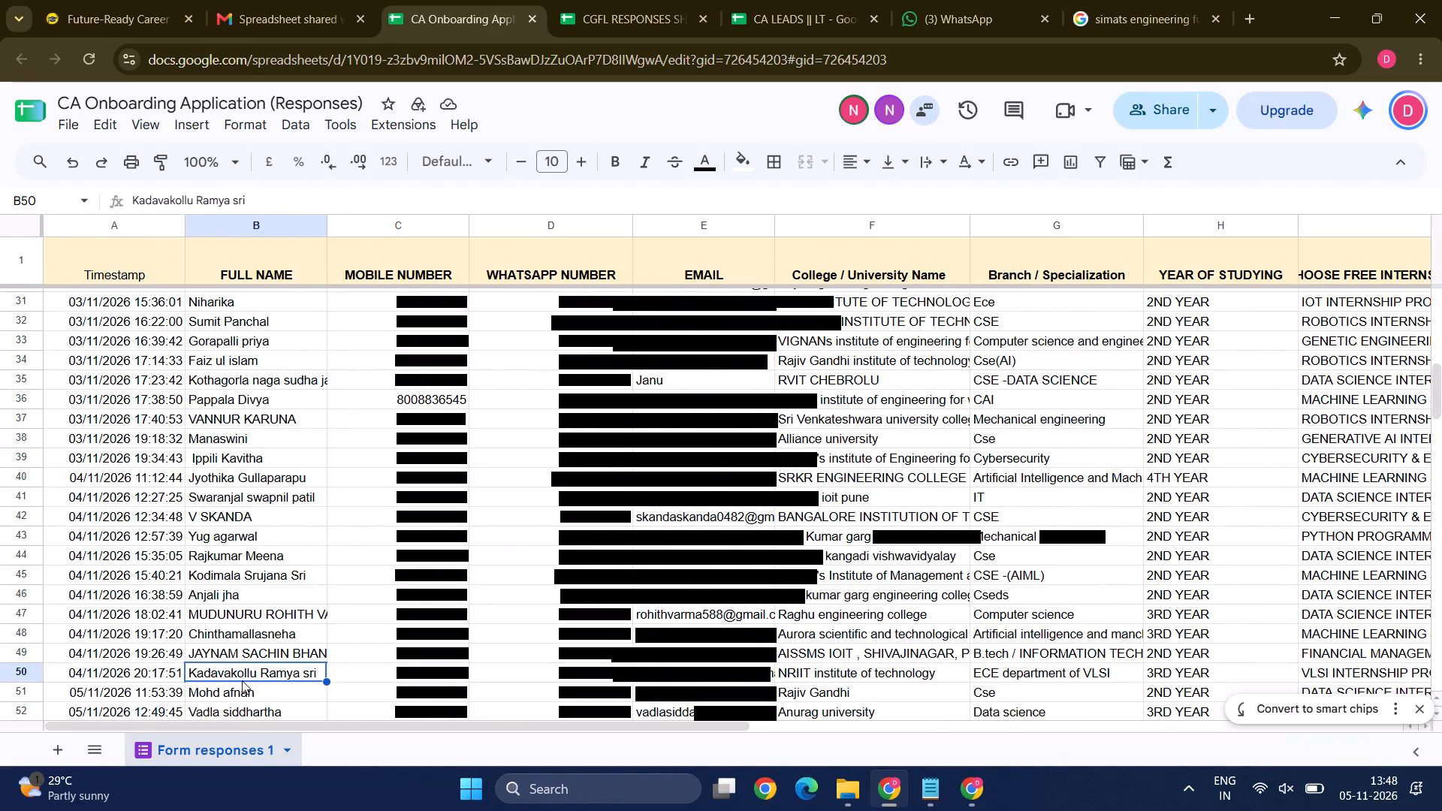
scroll(242, 680, "left", 7)
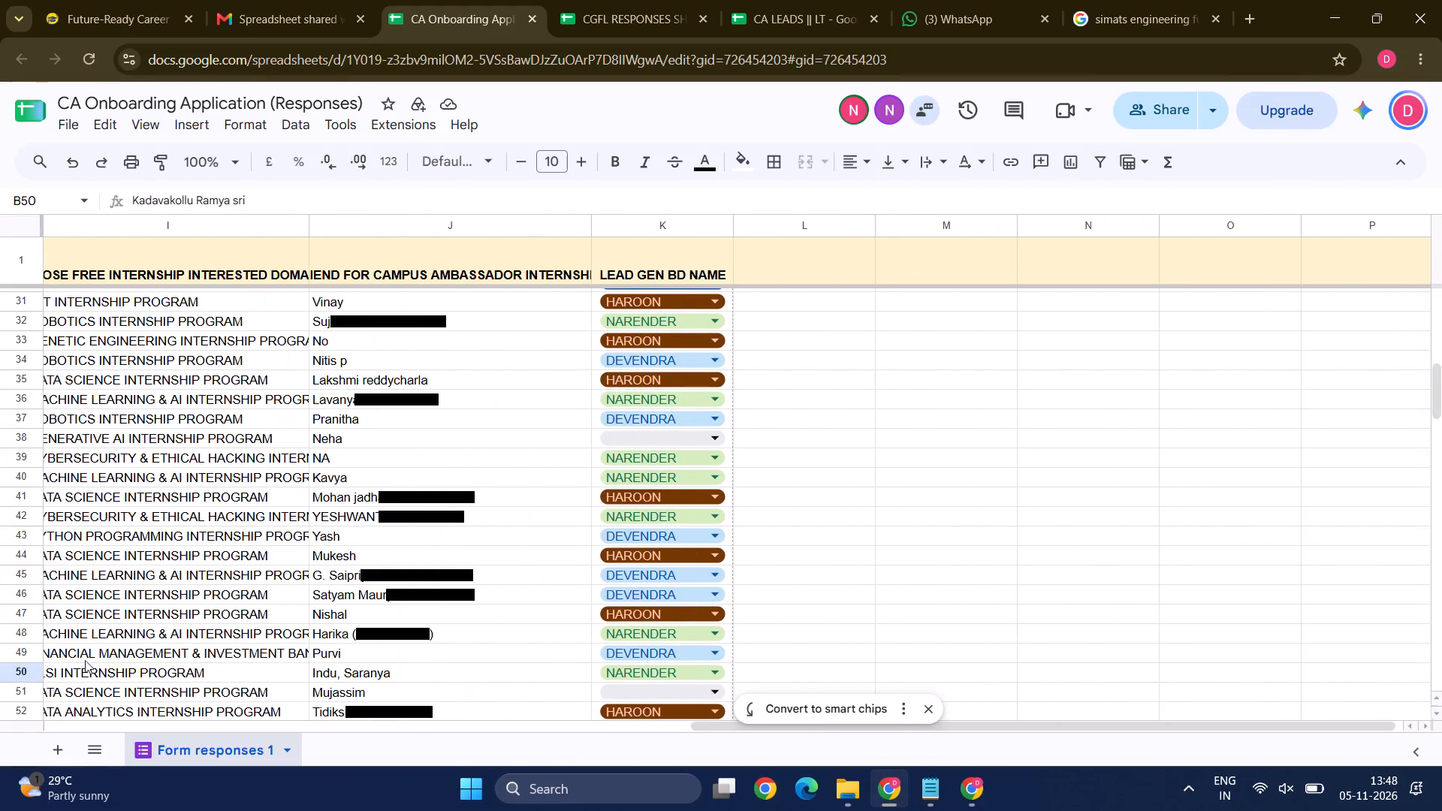
left_click(17, 677)
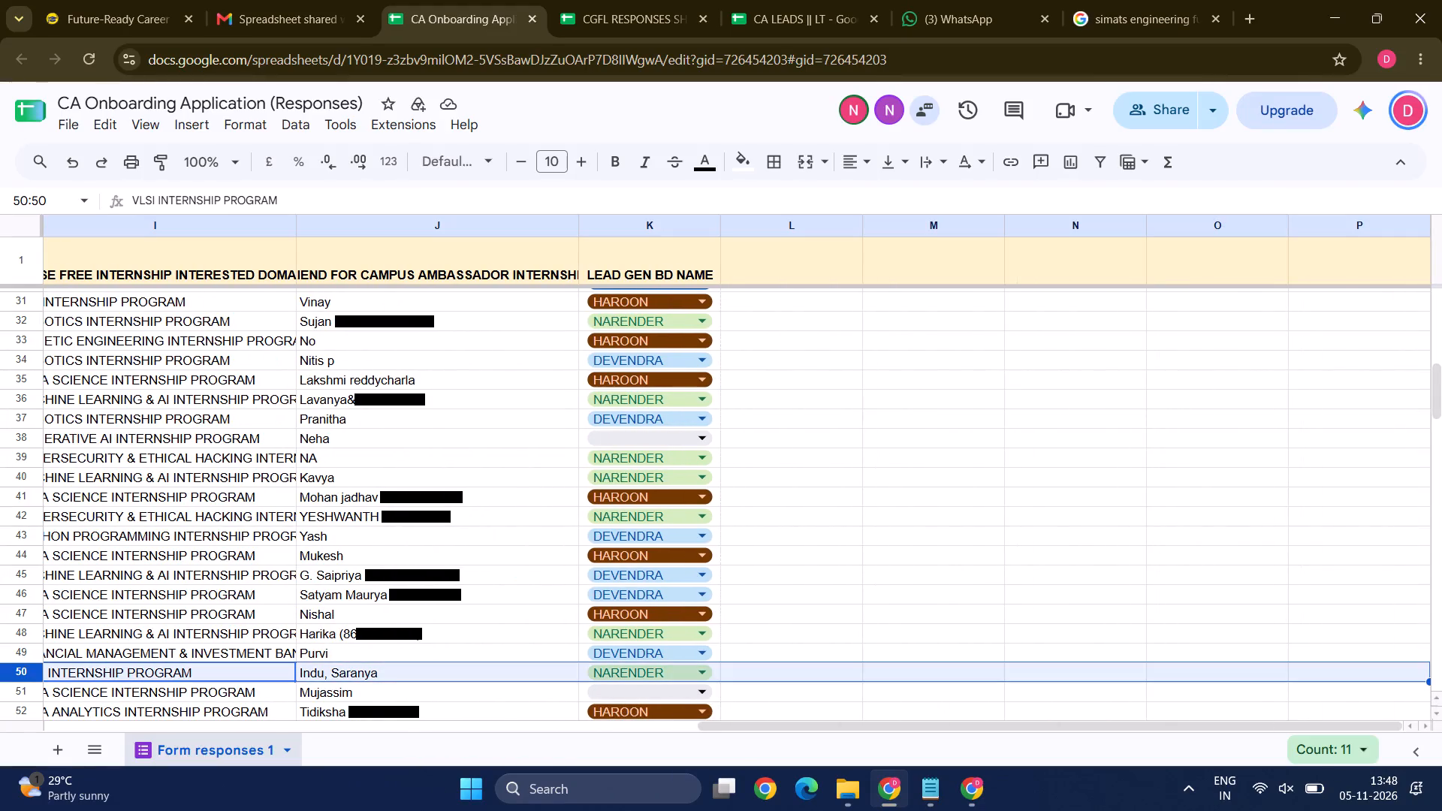
left_click(19, 660)
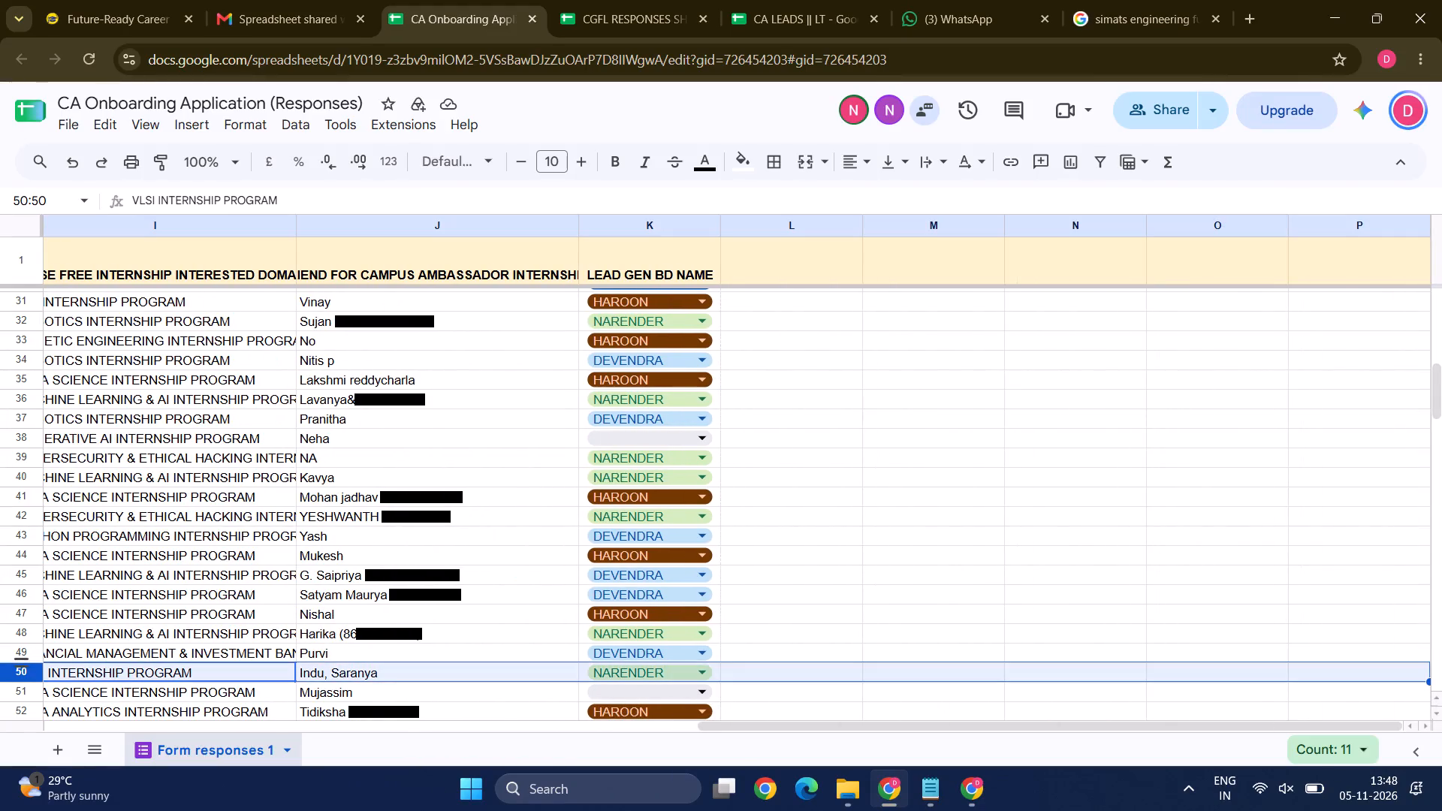
left_click(22, 652)
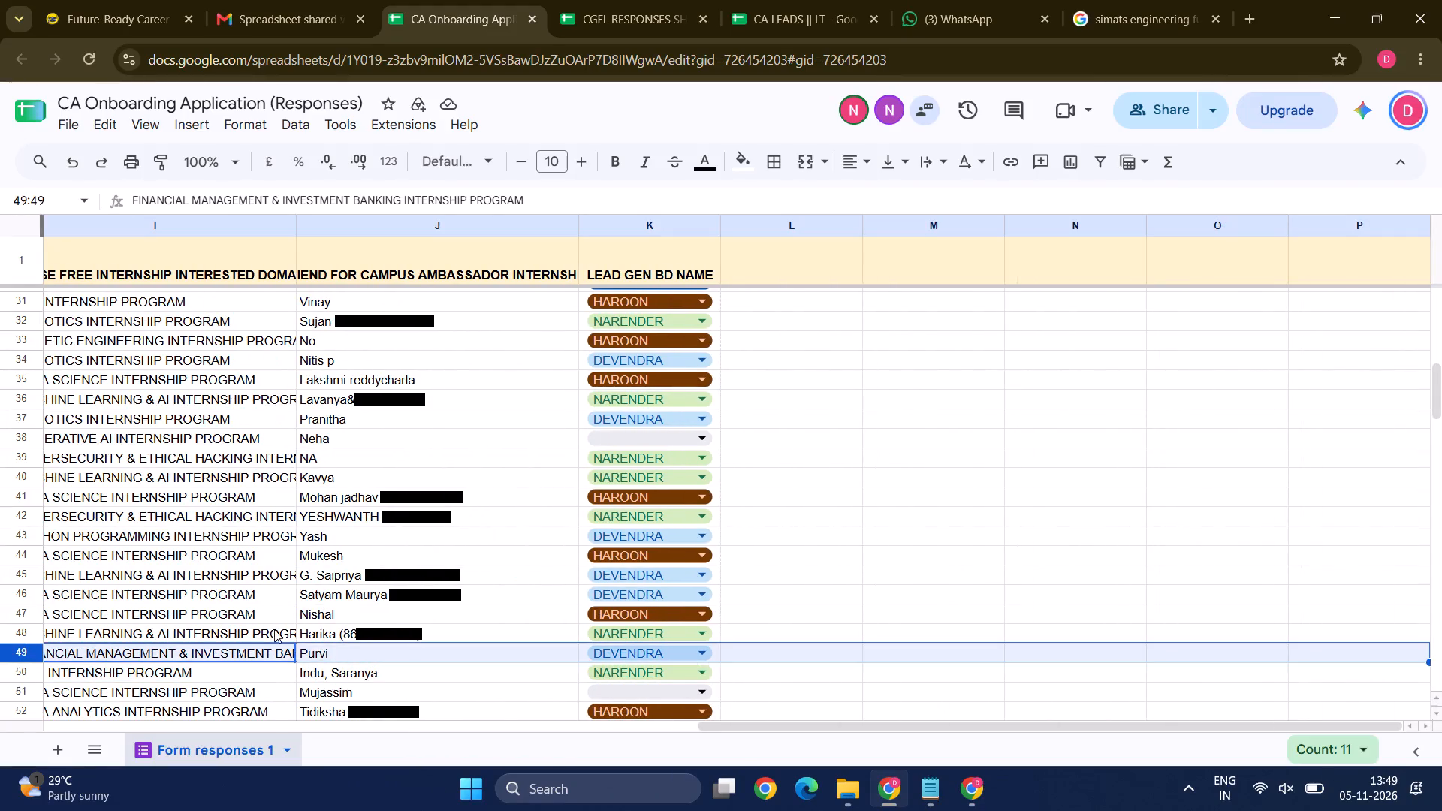
scroll(274, 629, "right", 8)
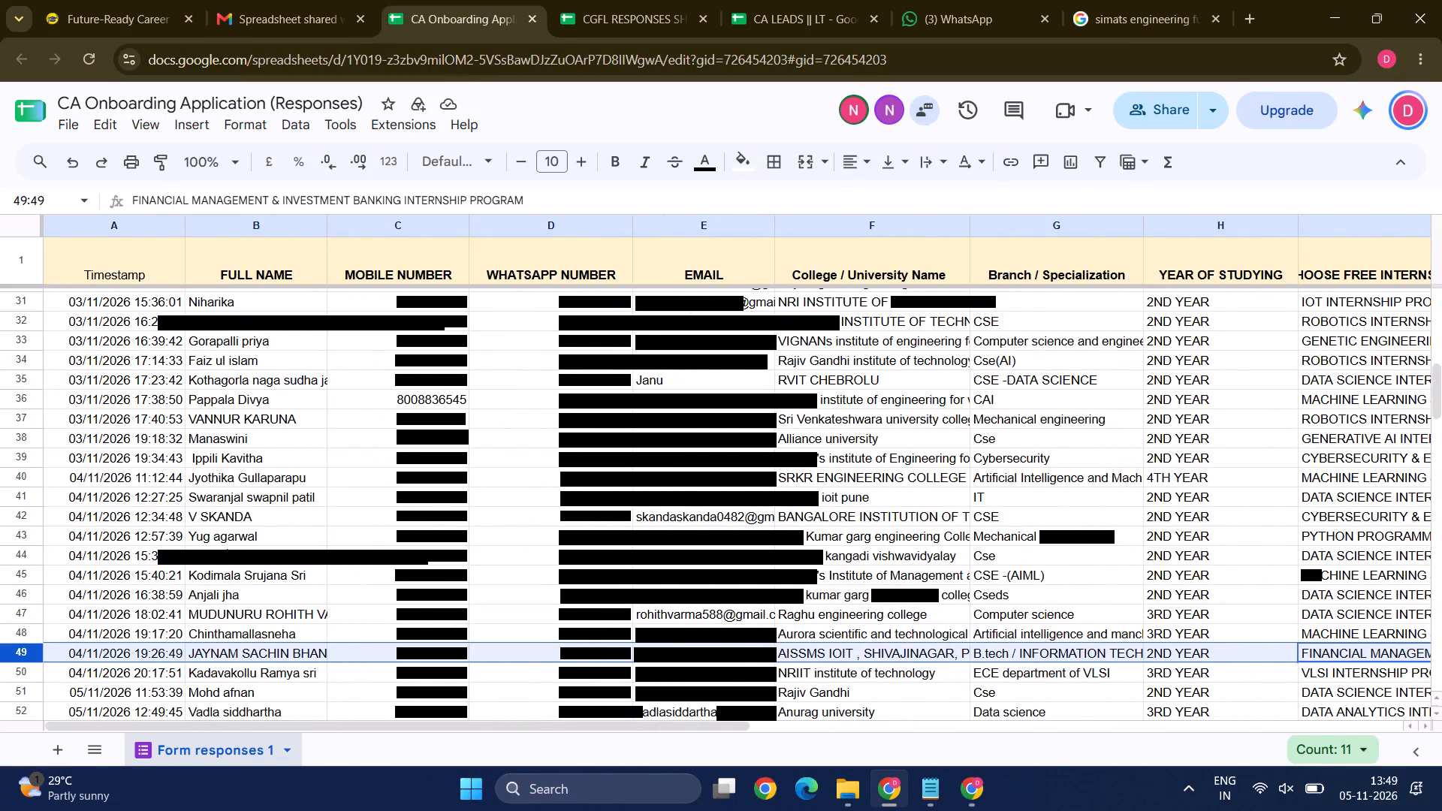
Review the row 38 onboarding response across its college, internship domain, referred friend and lead gen BD name.
left_click(231, 436)
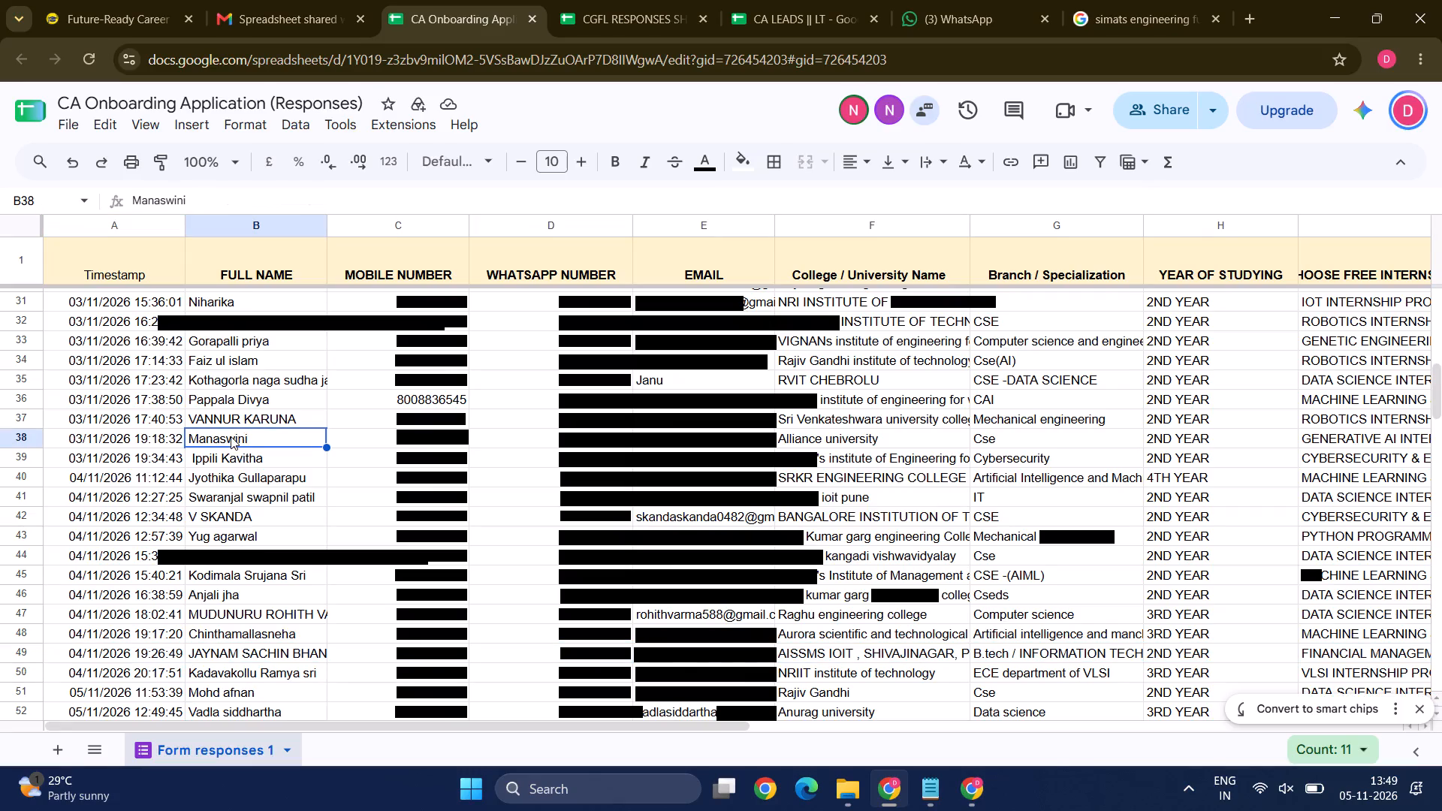
left_click(31, 434)
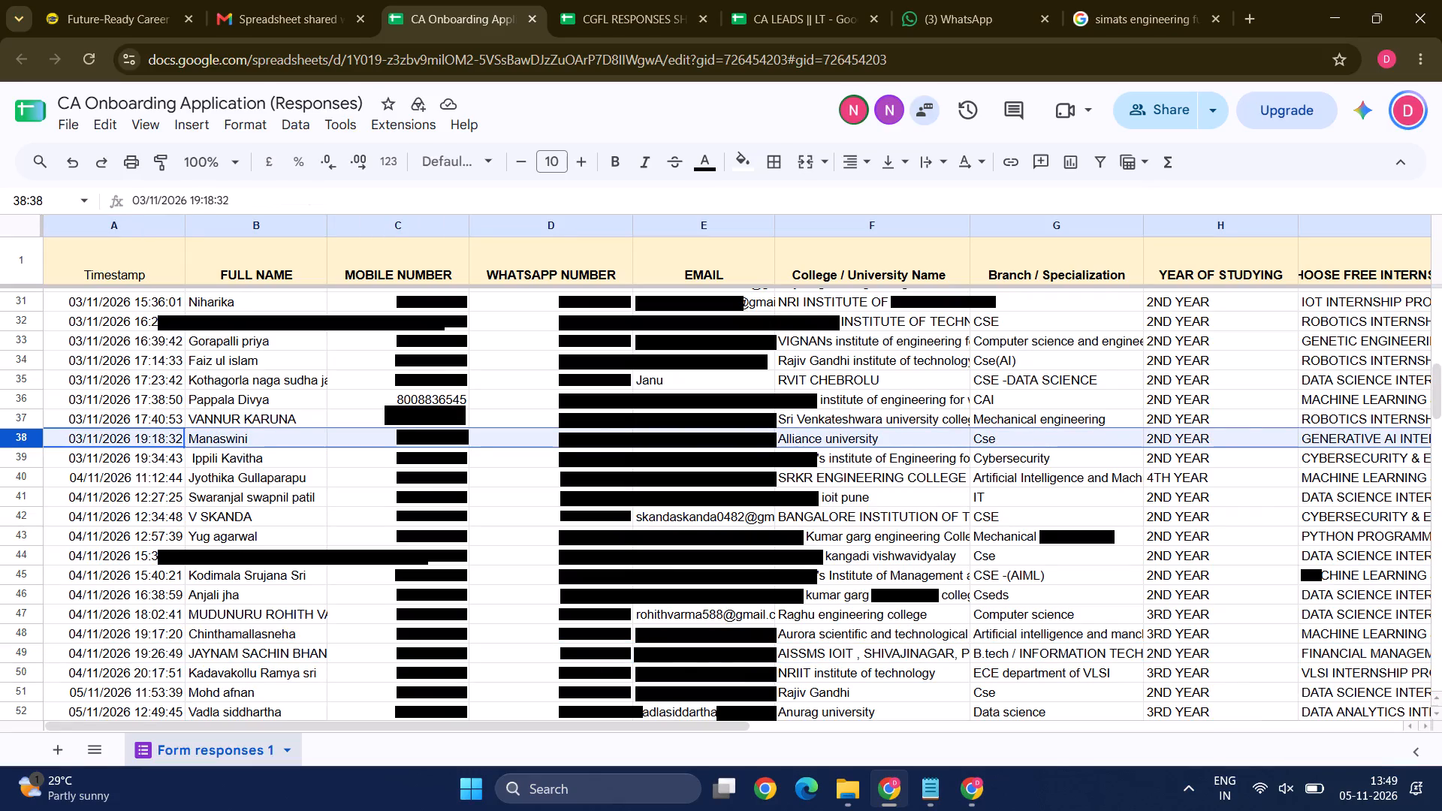
scroll(386, 406, "left", 6)
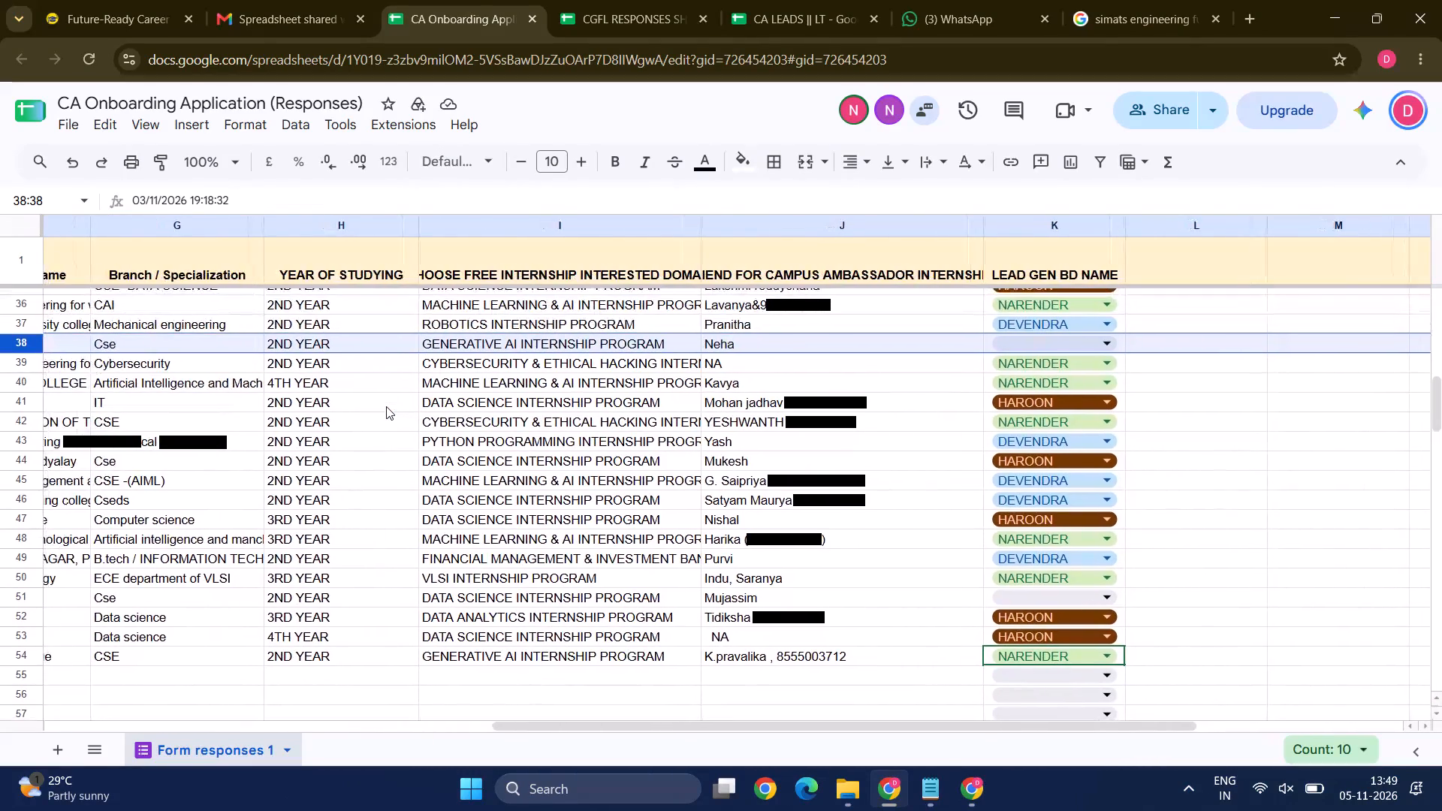
scroll(386, 406, "right", 1)
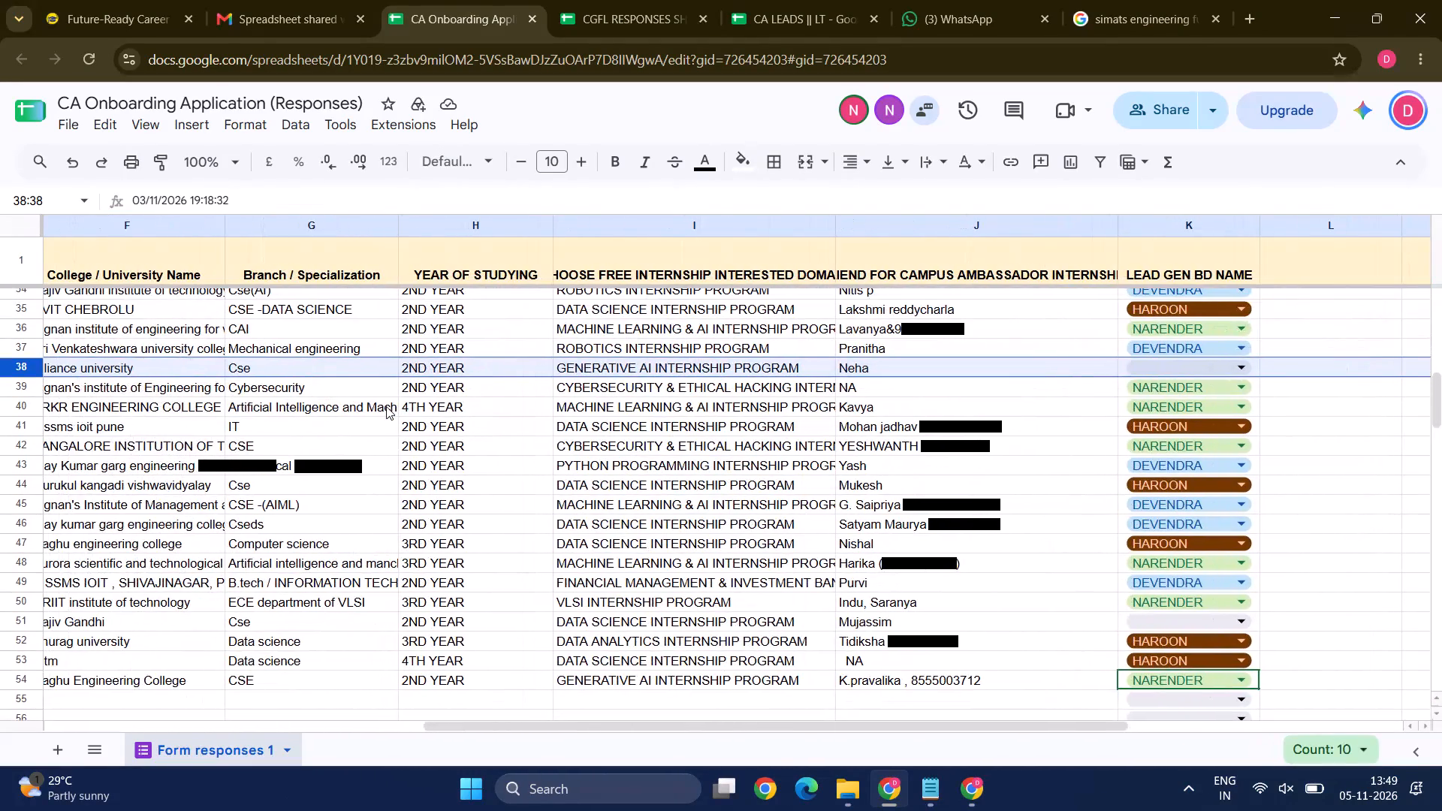
scroll(386, 406, "right", 1)
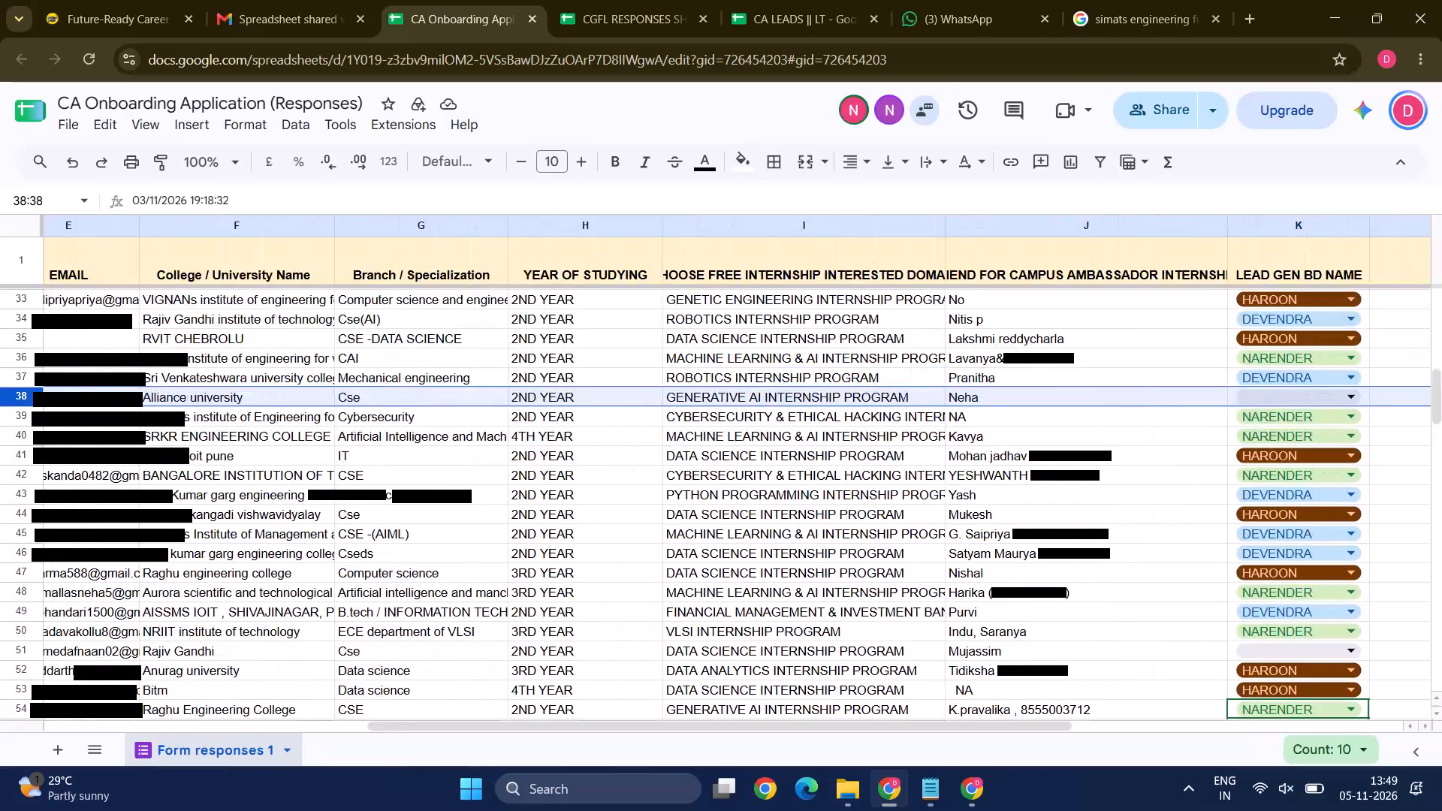
scroll(386, 406, "right", 1)
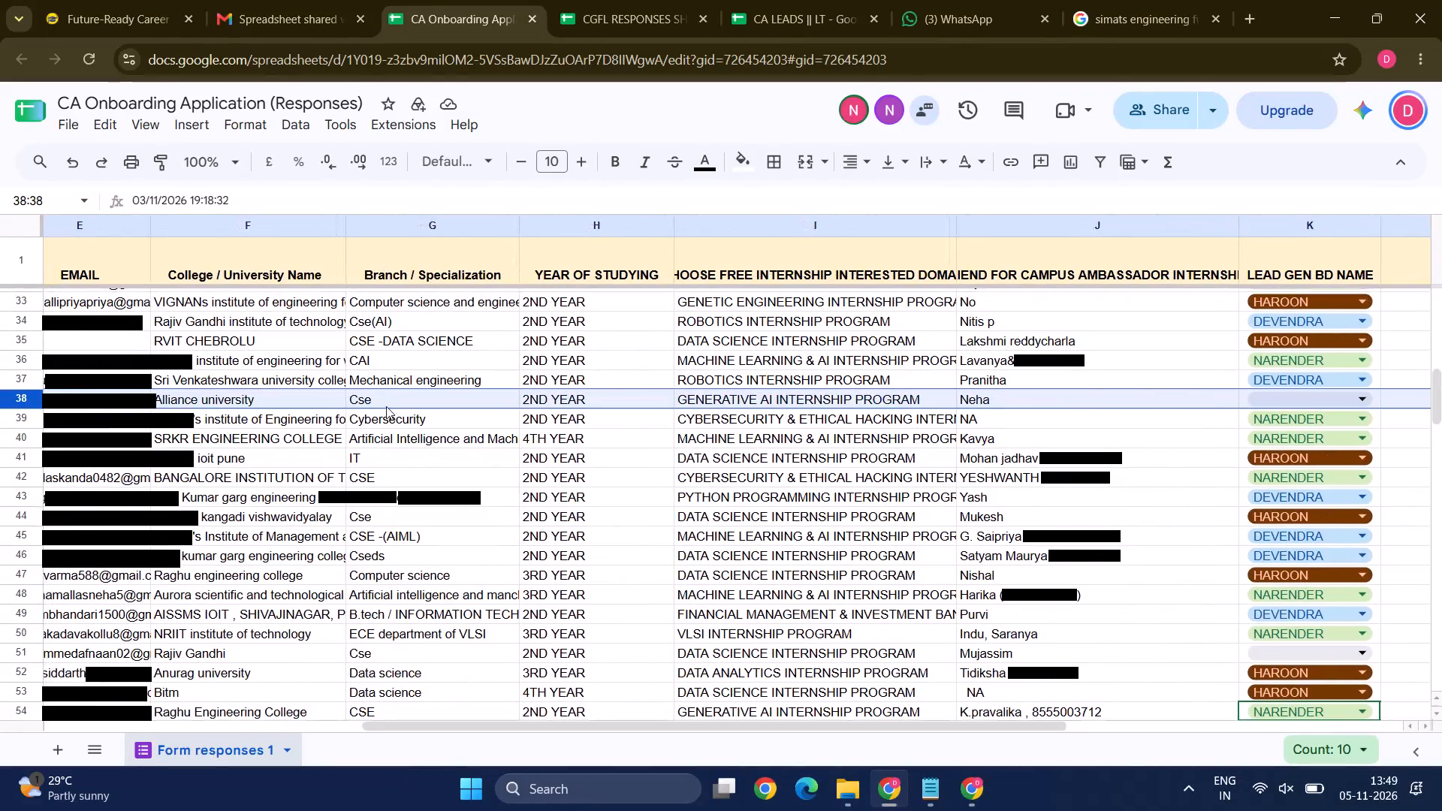
scroll(386, 406, "right", 1)
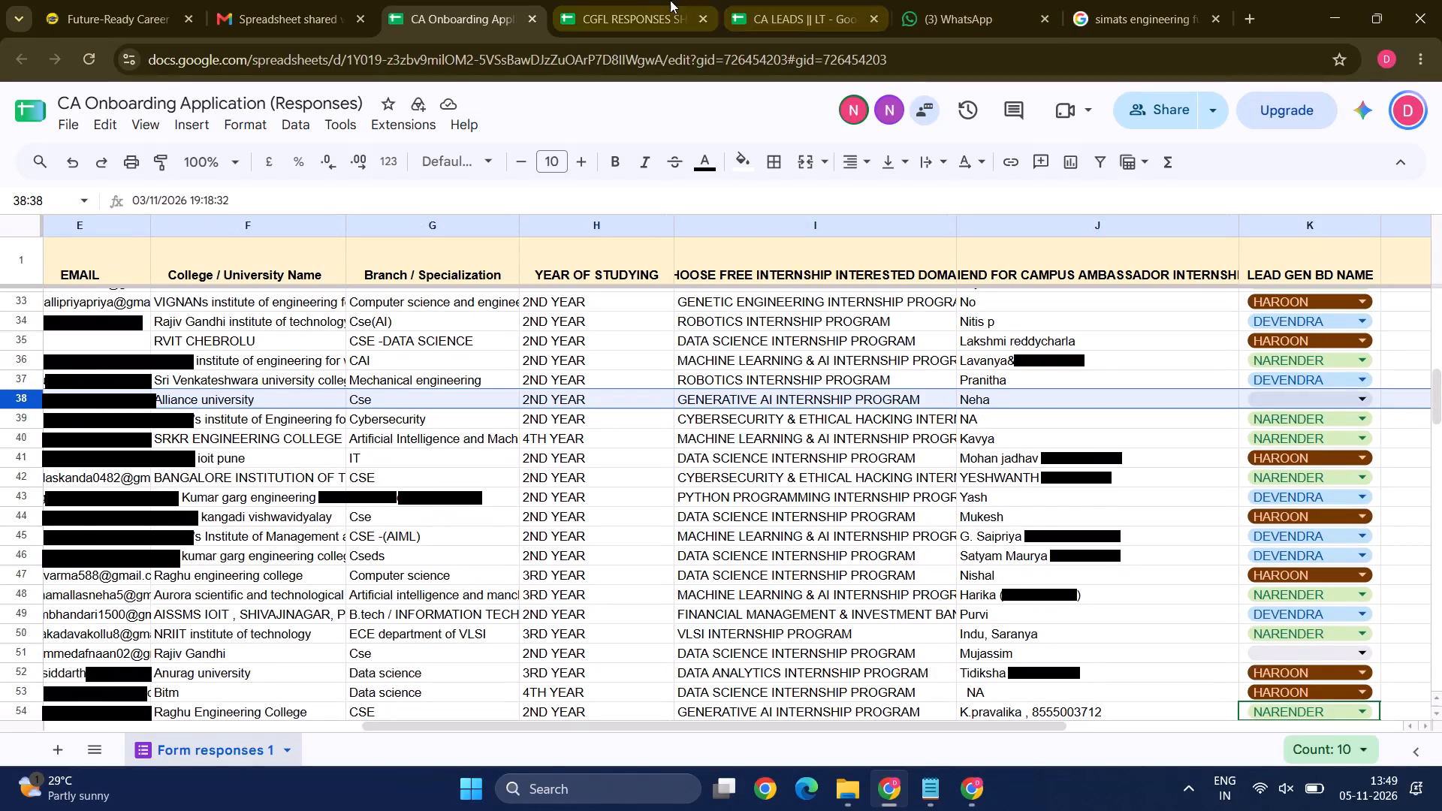
left_click(648, 0)
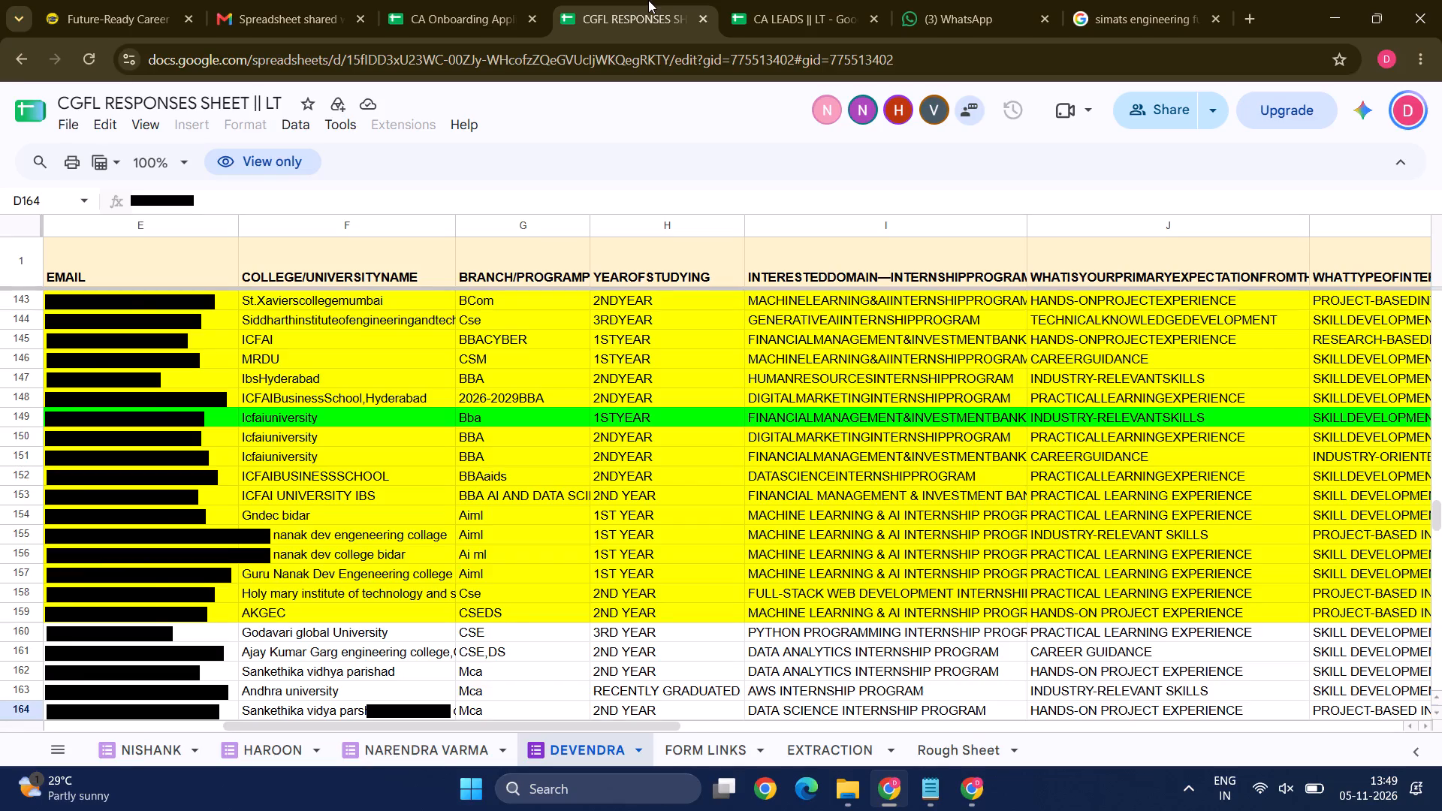
key("ctrl+f")
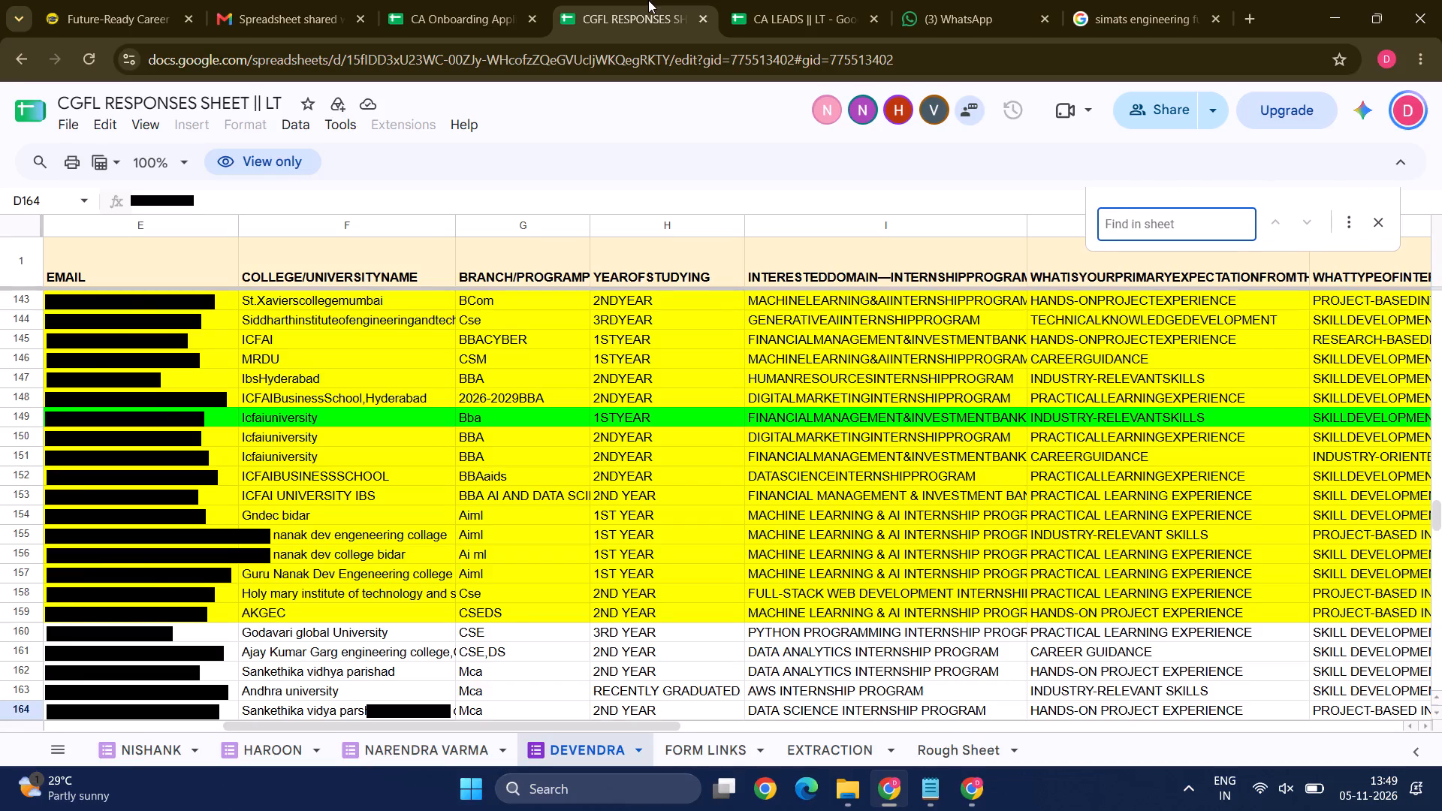
key("l")
key("t")
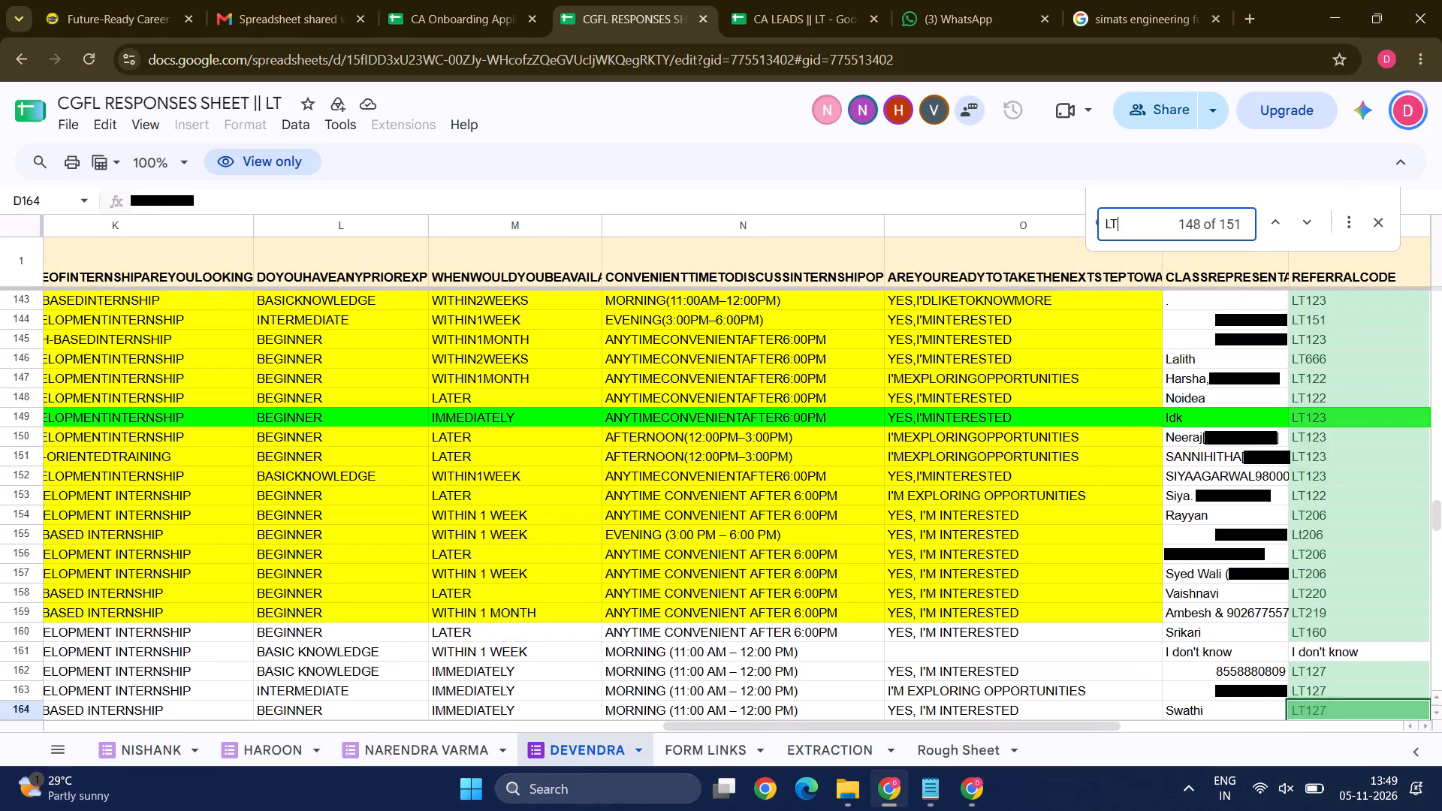
type("217")
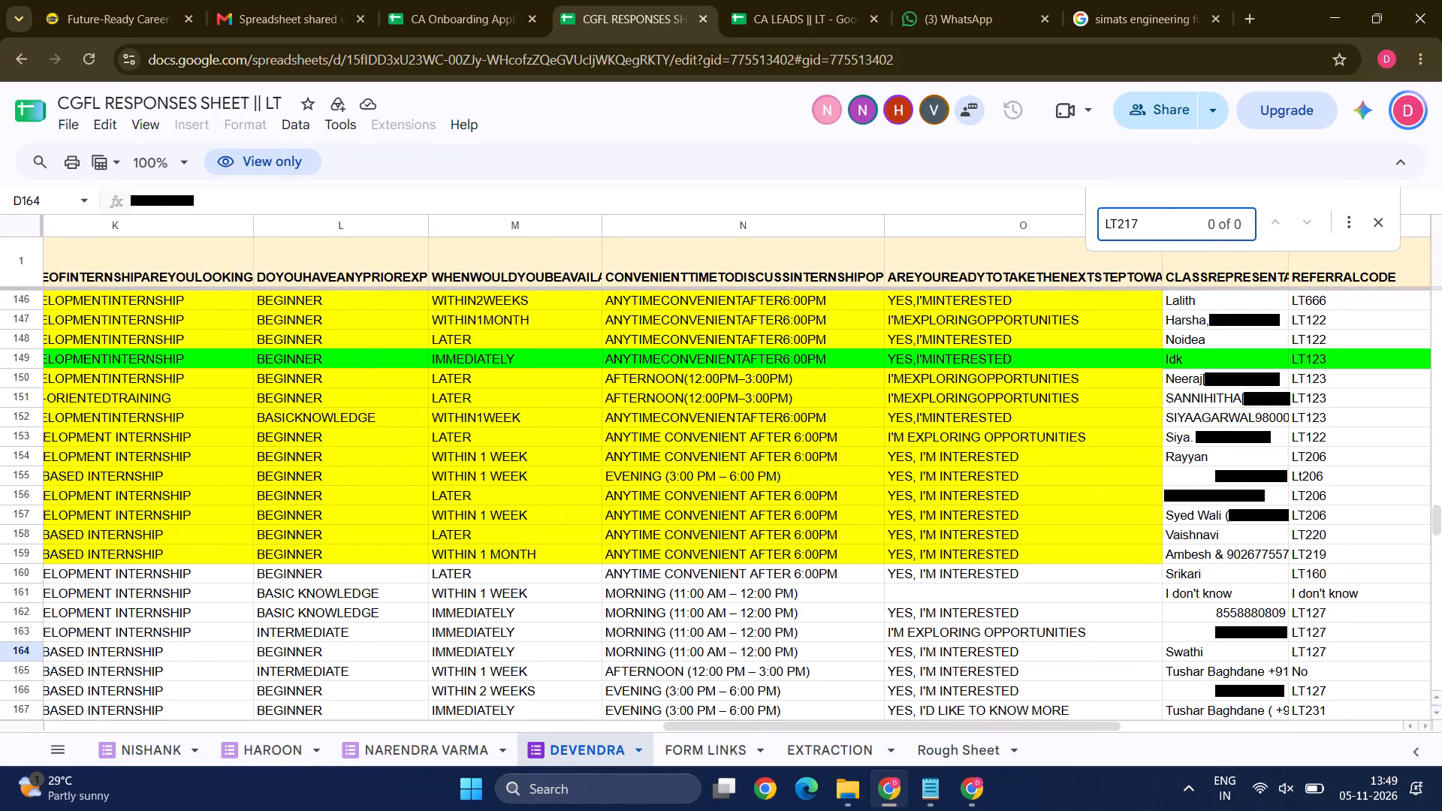
key("Return")
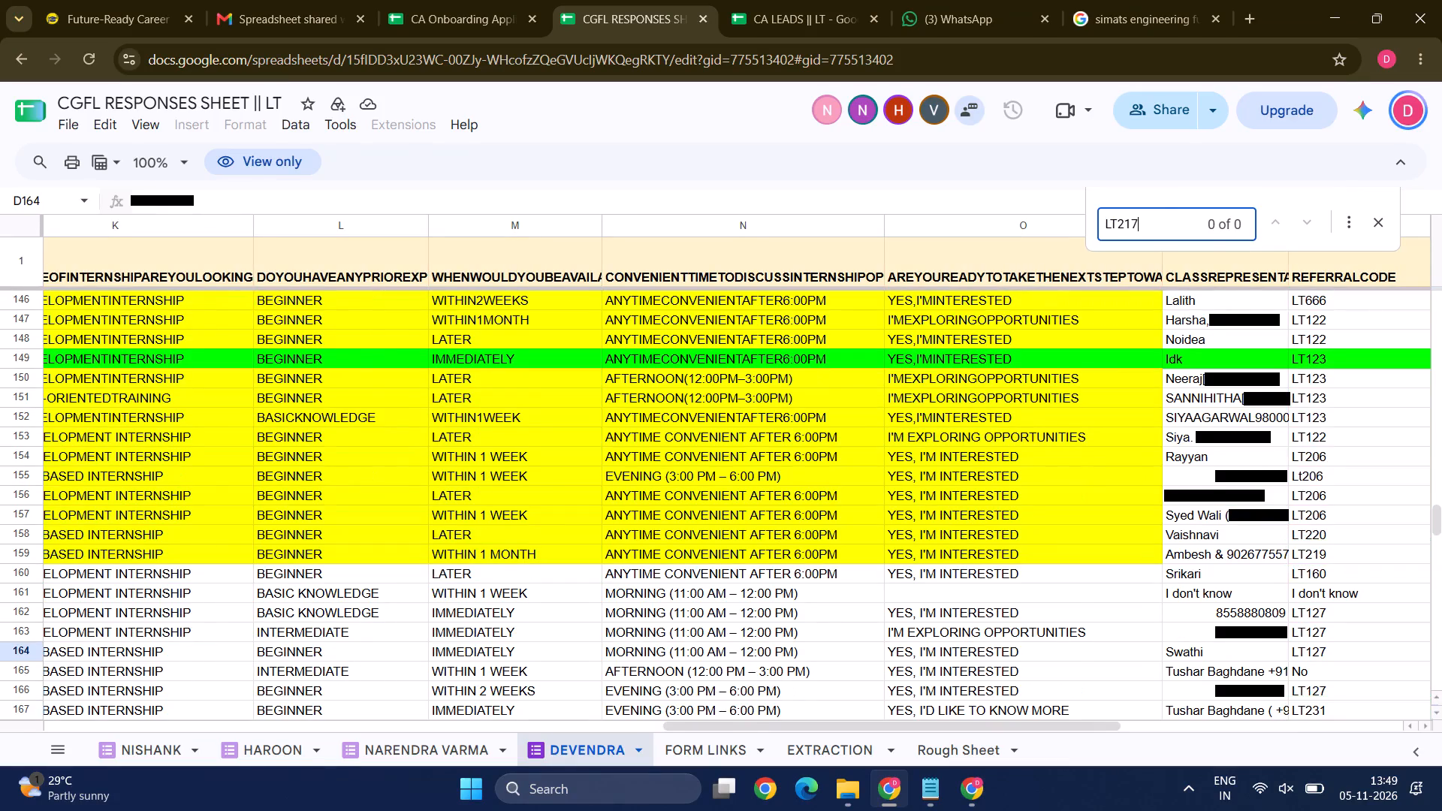
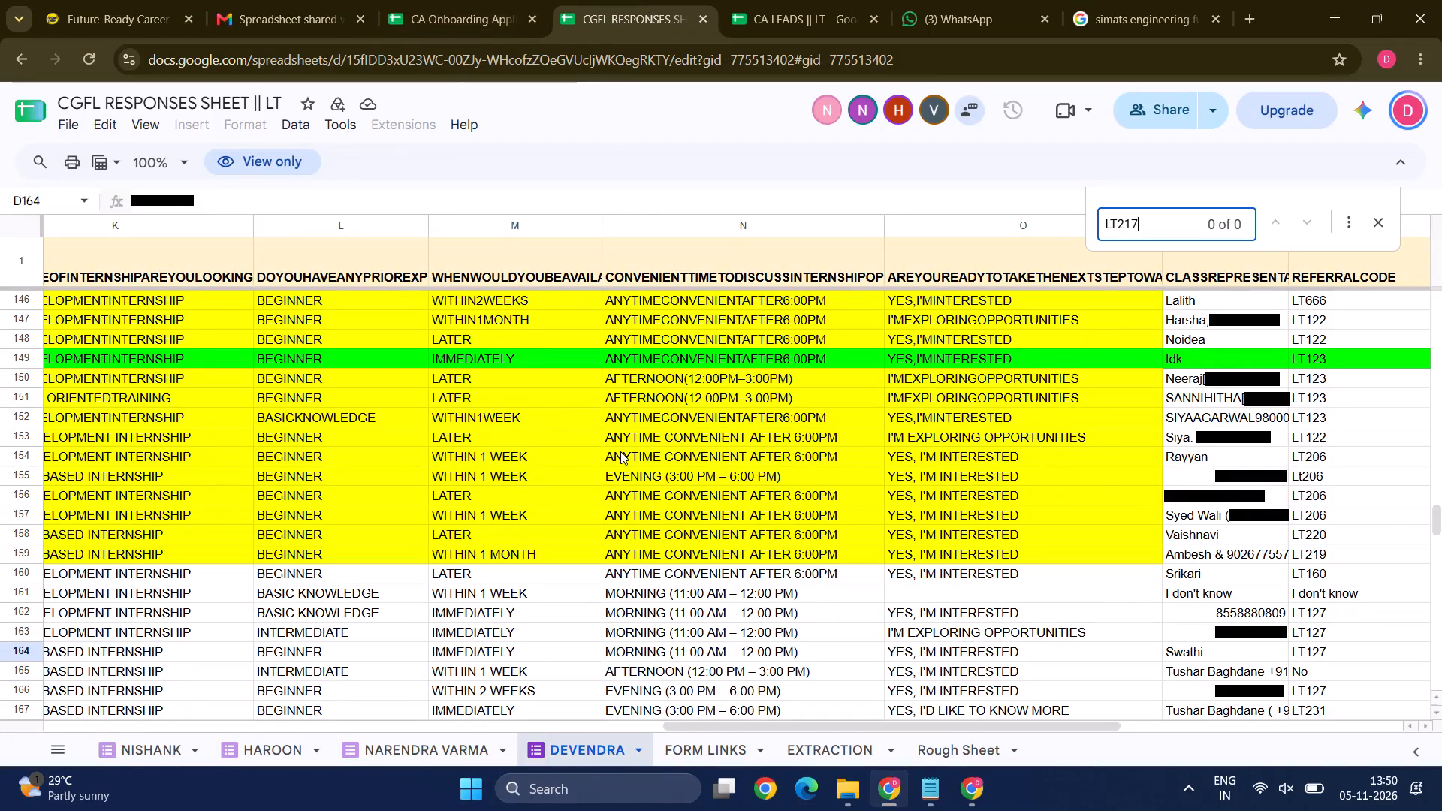
Switch to the CA Onboarding Application responses and examine the entries from newest to oldest, including referred friends and lead gen BD names.
left_click(480, 3)
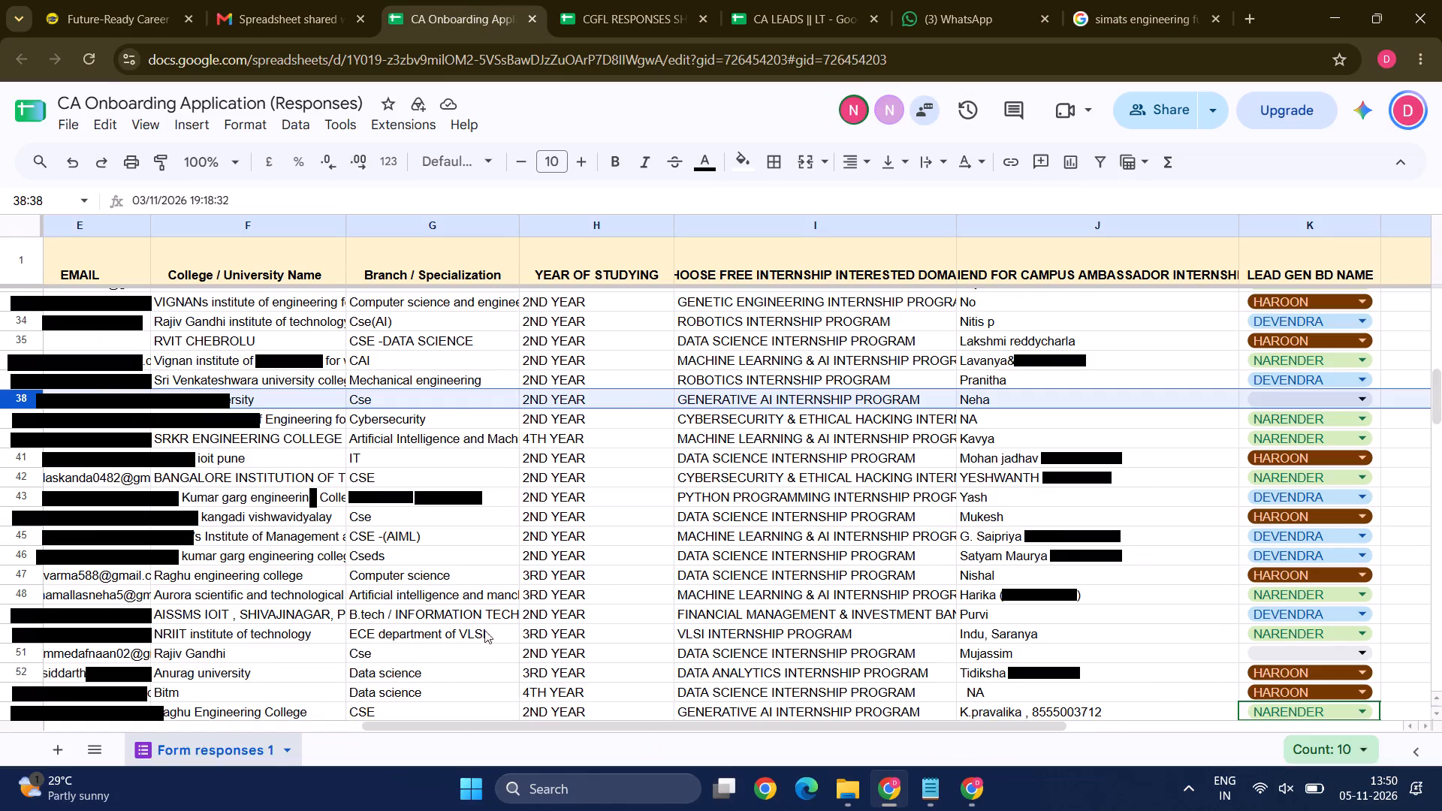
scroll(471, 570, "right", 9)
scroll(471, 570, "up", 14)
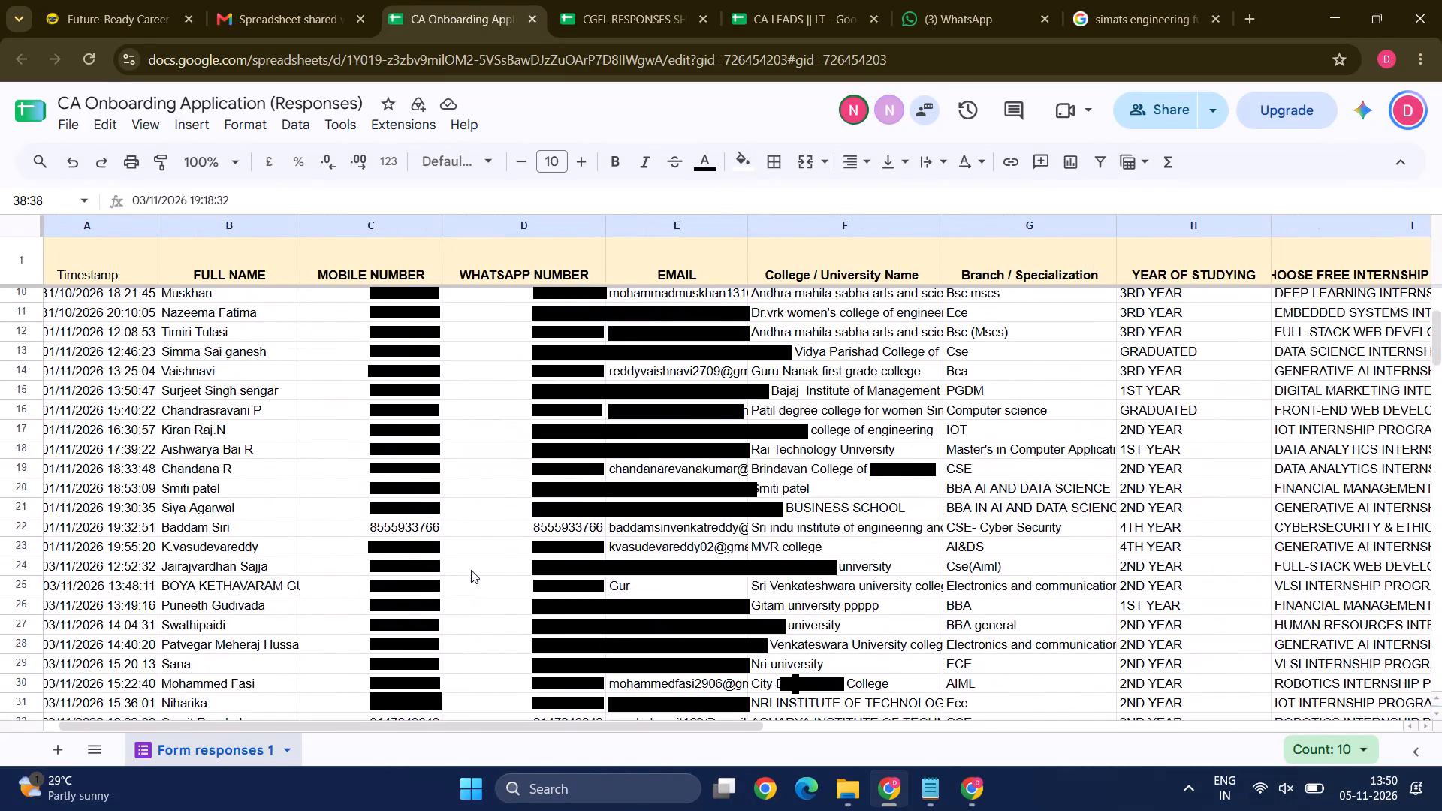
scroll(471, 570, "up", 4)
scroll(164, 419, "down", 5)
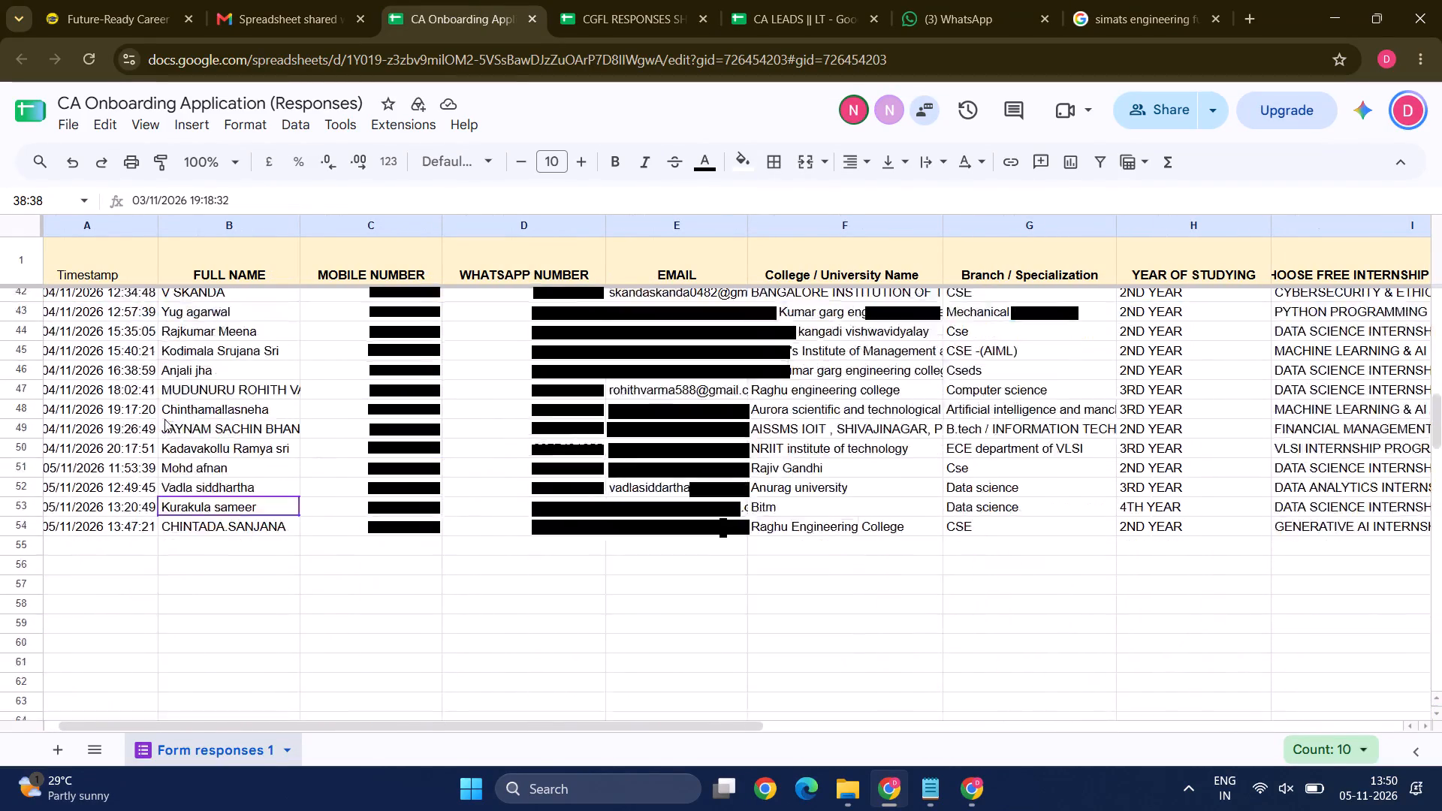
scroll(164, 419, "up", 2)
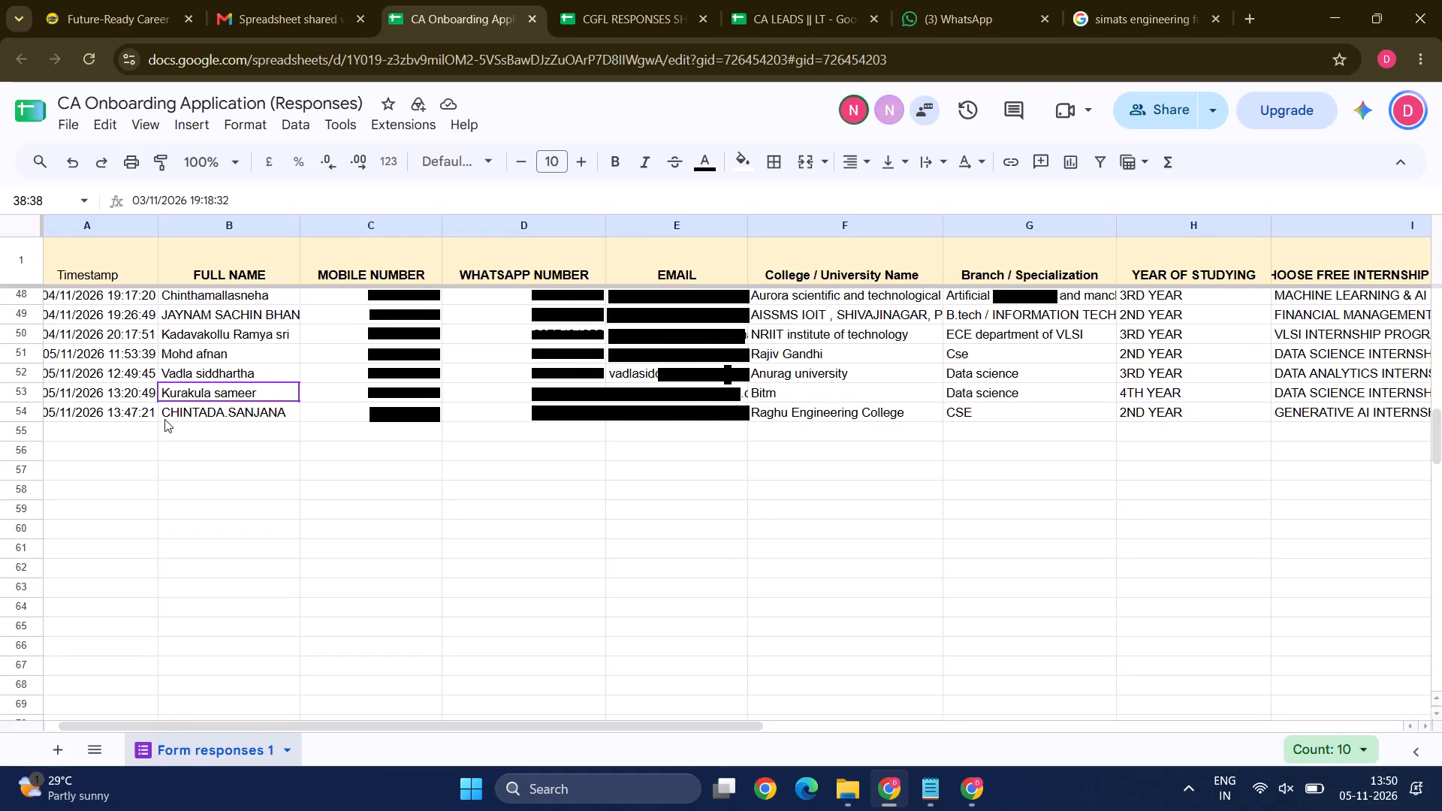
scroll(164, 419, "left", 1)
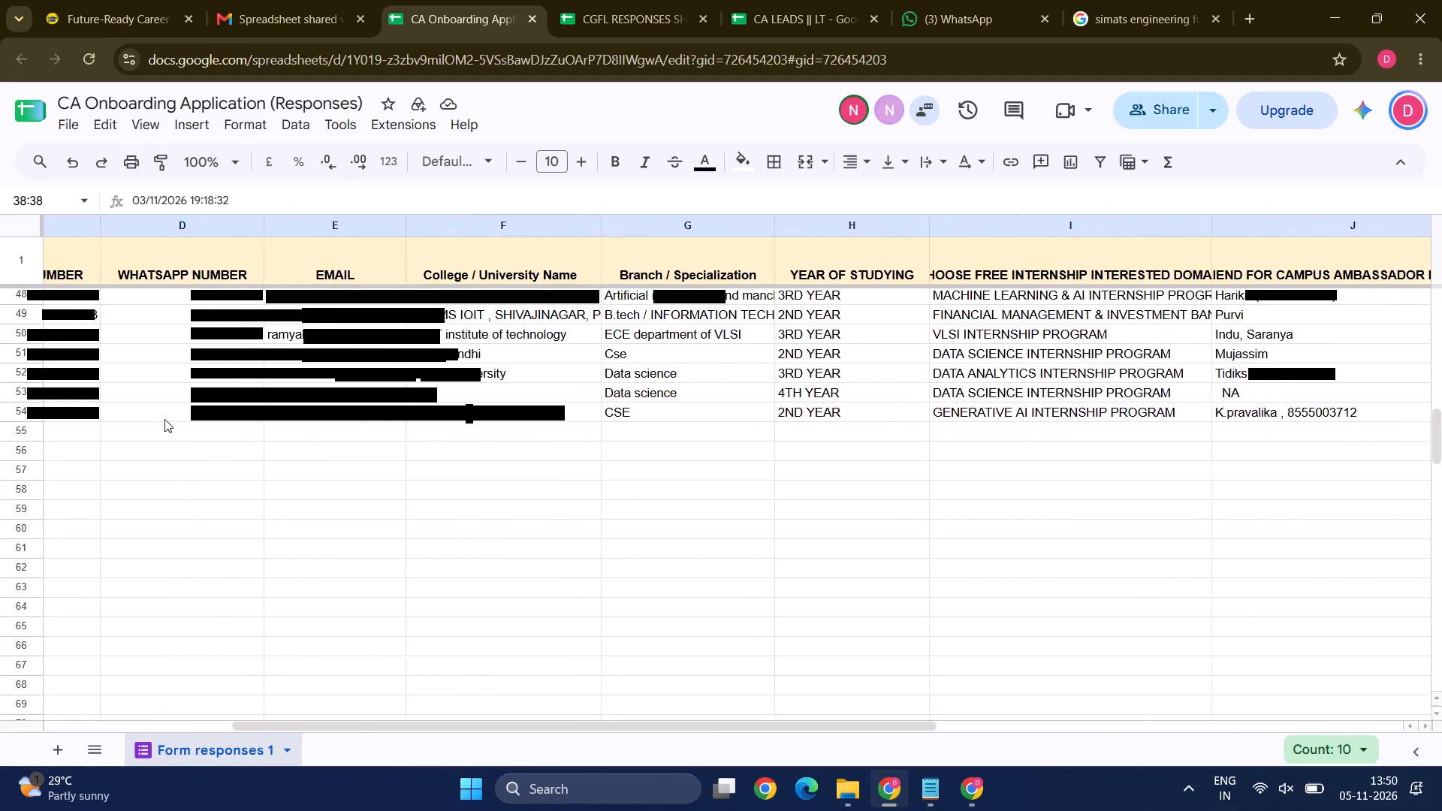
scroll(164, 419, "left", 3)
scroll(164, 419, "up", 8)
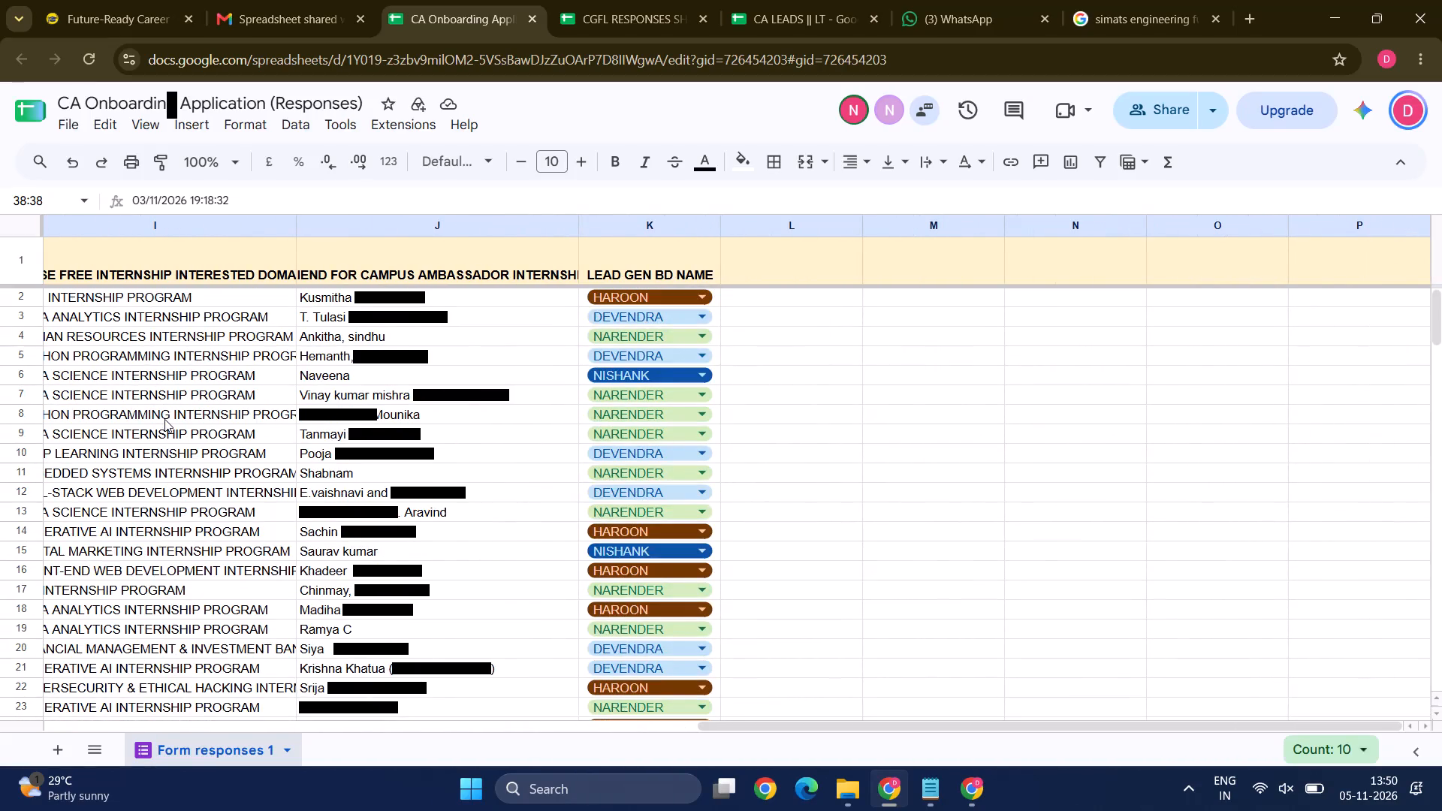
scroll(164, 419, "up", 2)
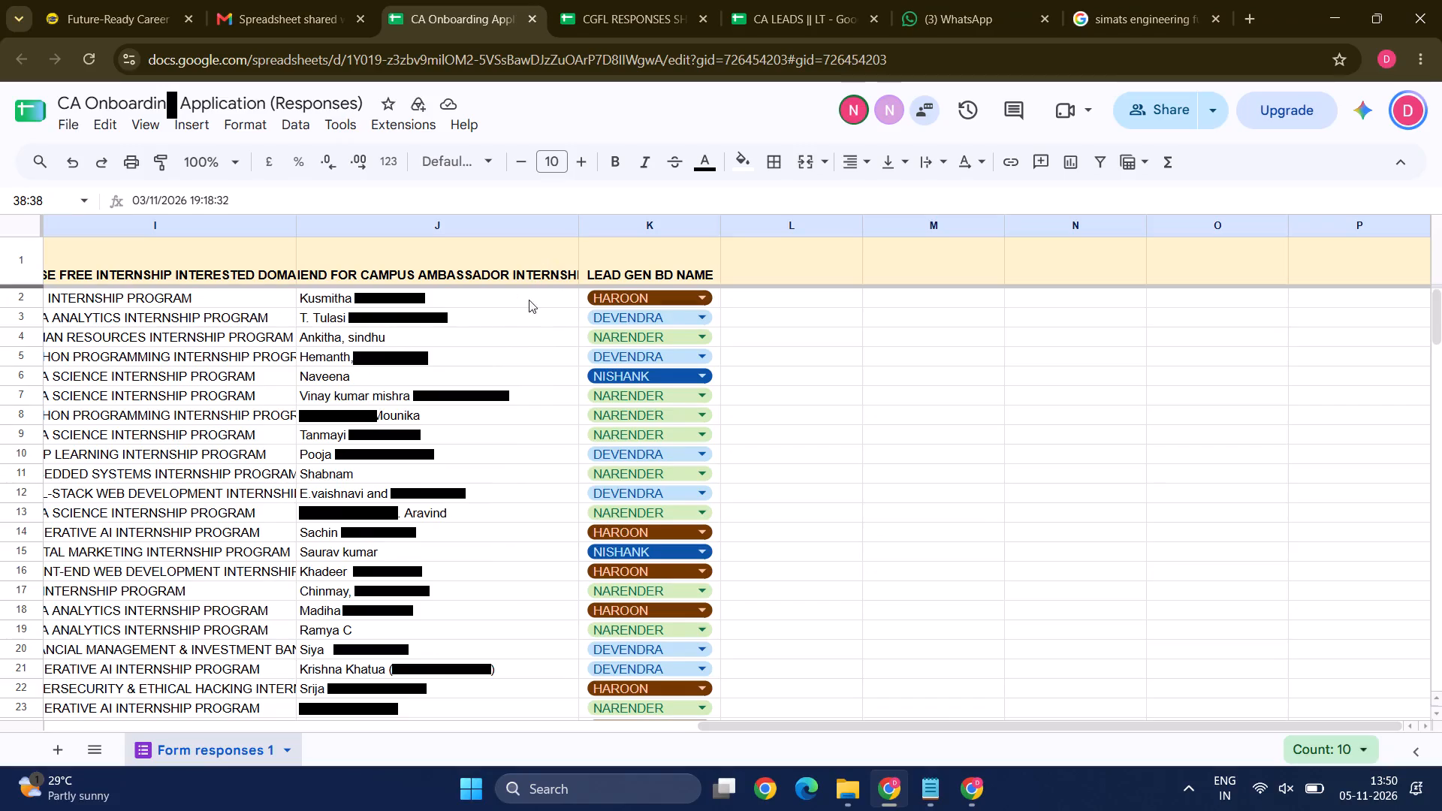
Select the row 3 onboarding response and review its referred friend, lead gen BD name and applicant details.
left_click(520, 315)
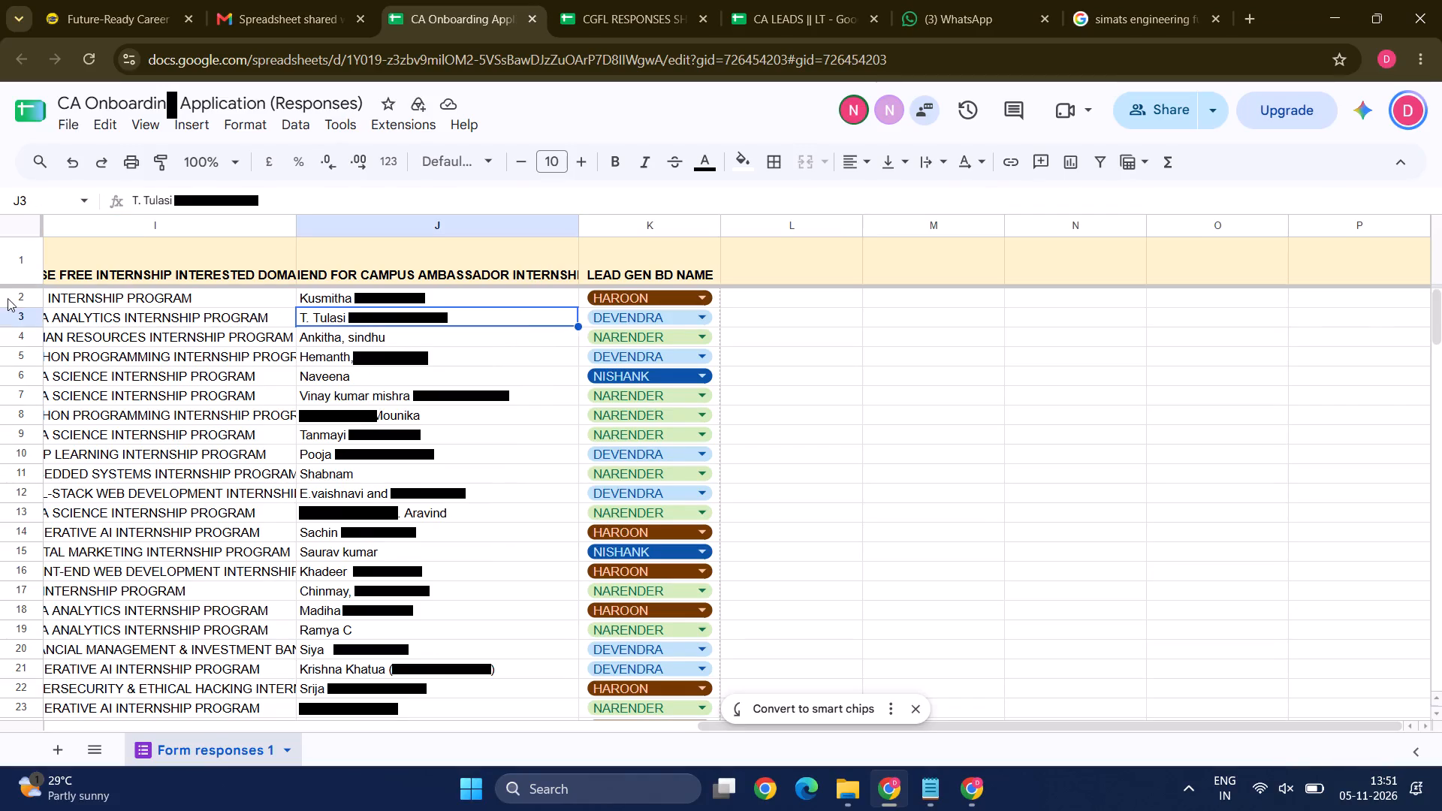
left_click(23, 315)
scroll(23, 315, "right", 12)
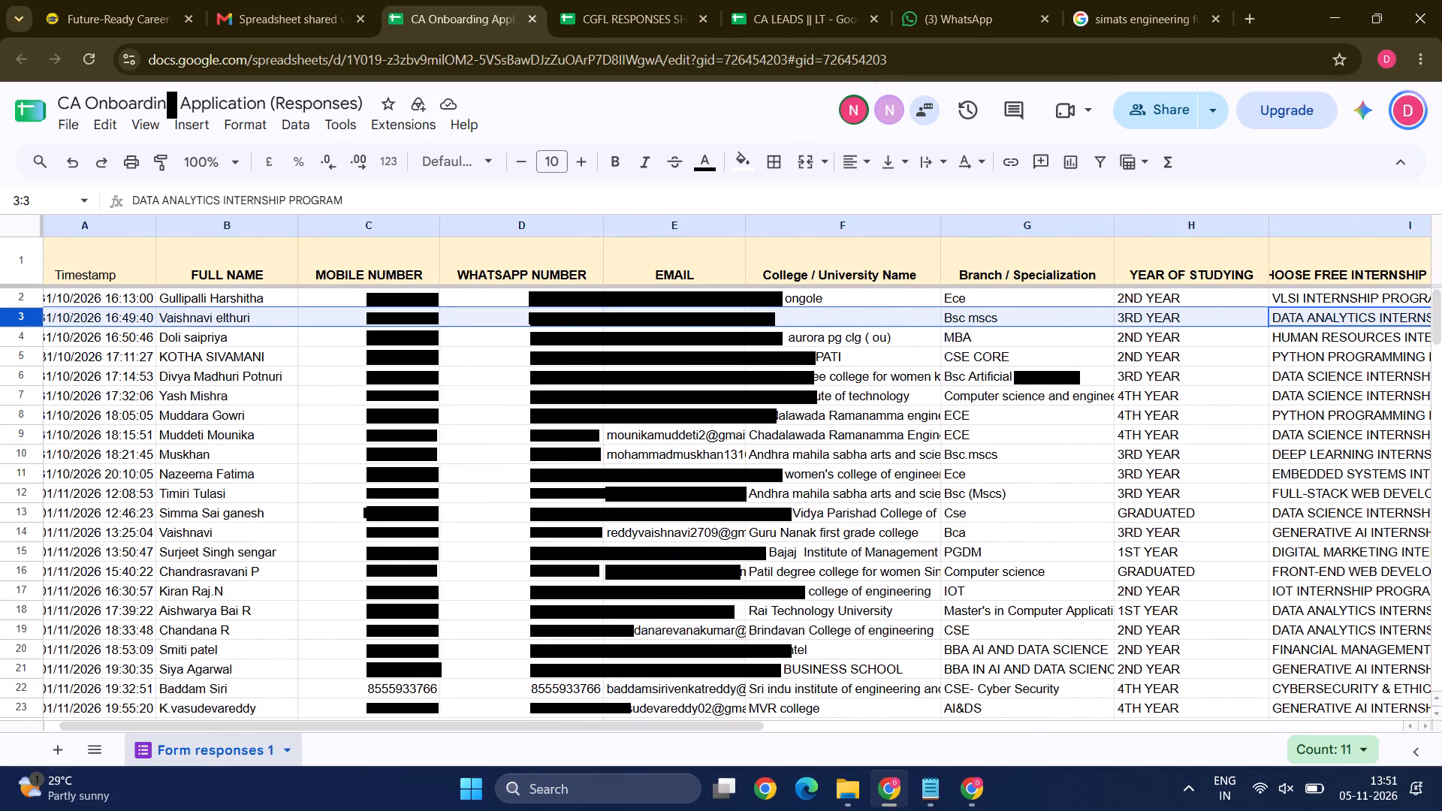
scroll(23, 315, "right", 1)
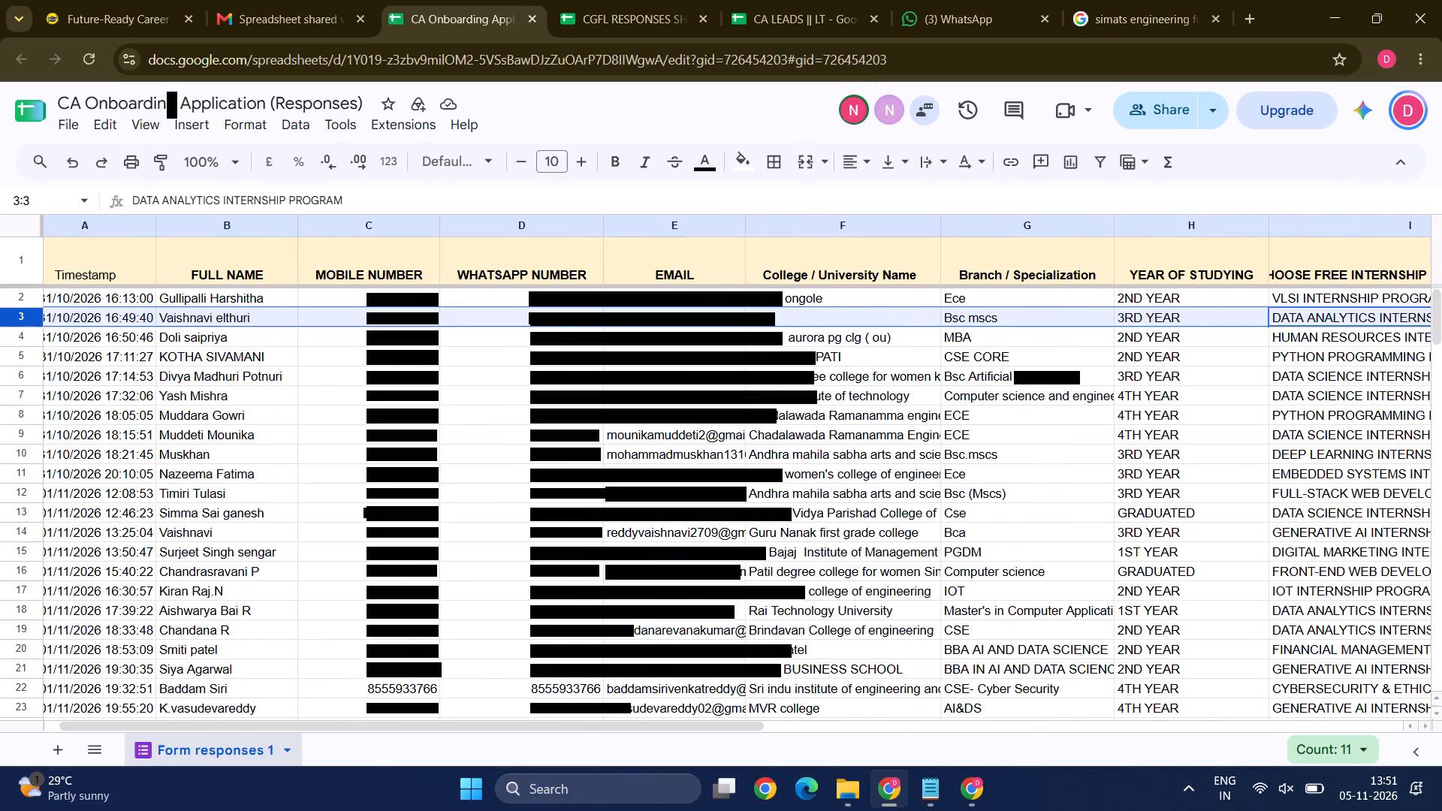
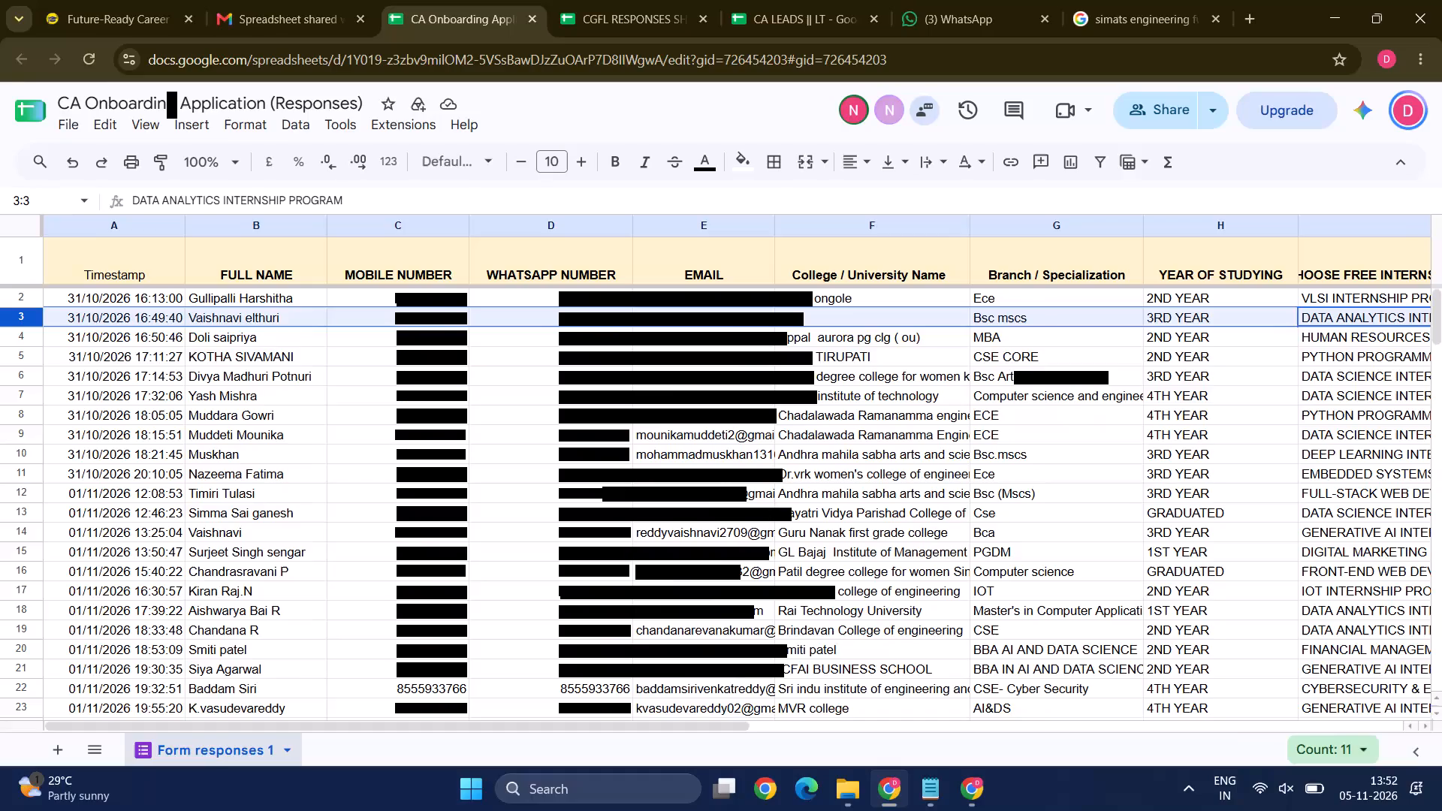
key("ctrl+f")
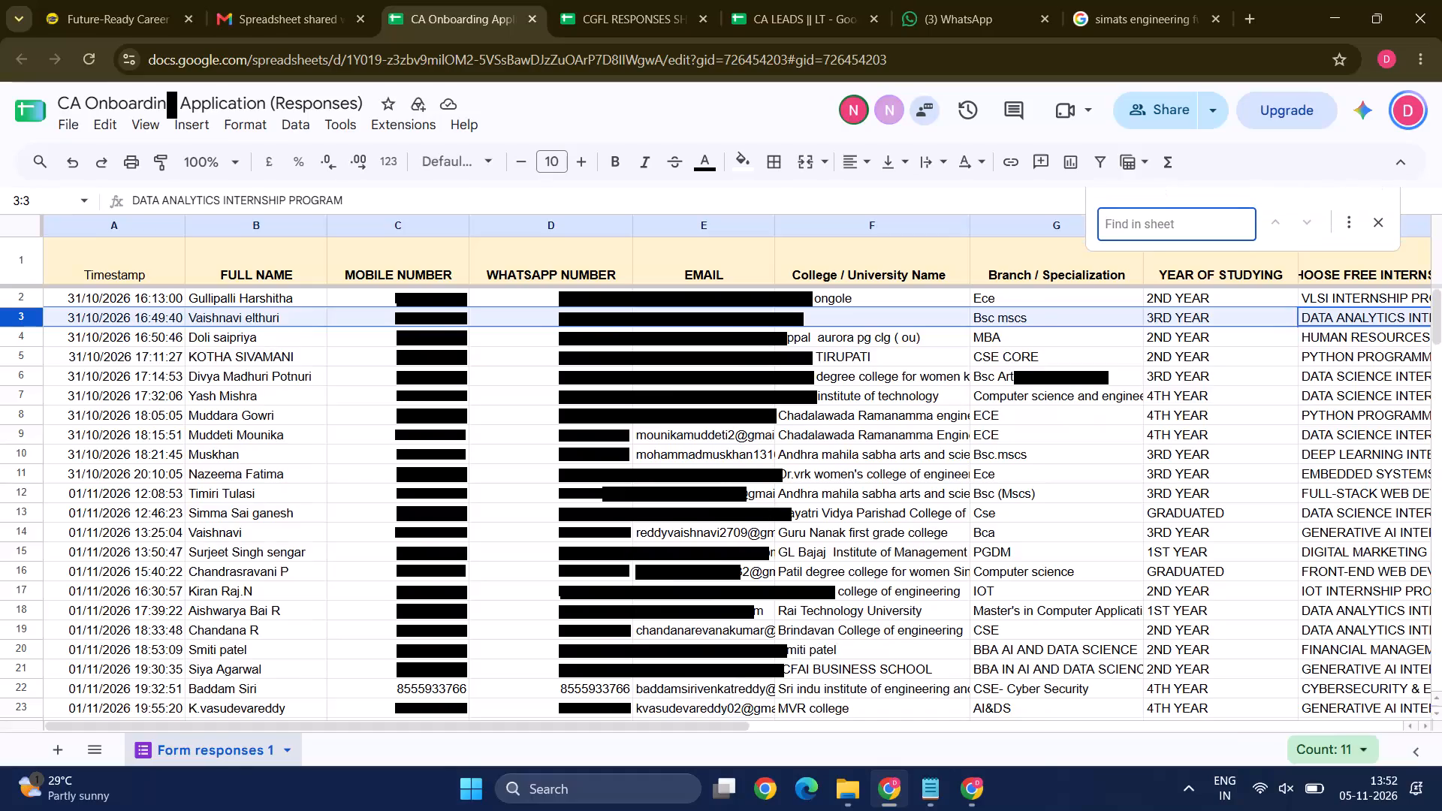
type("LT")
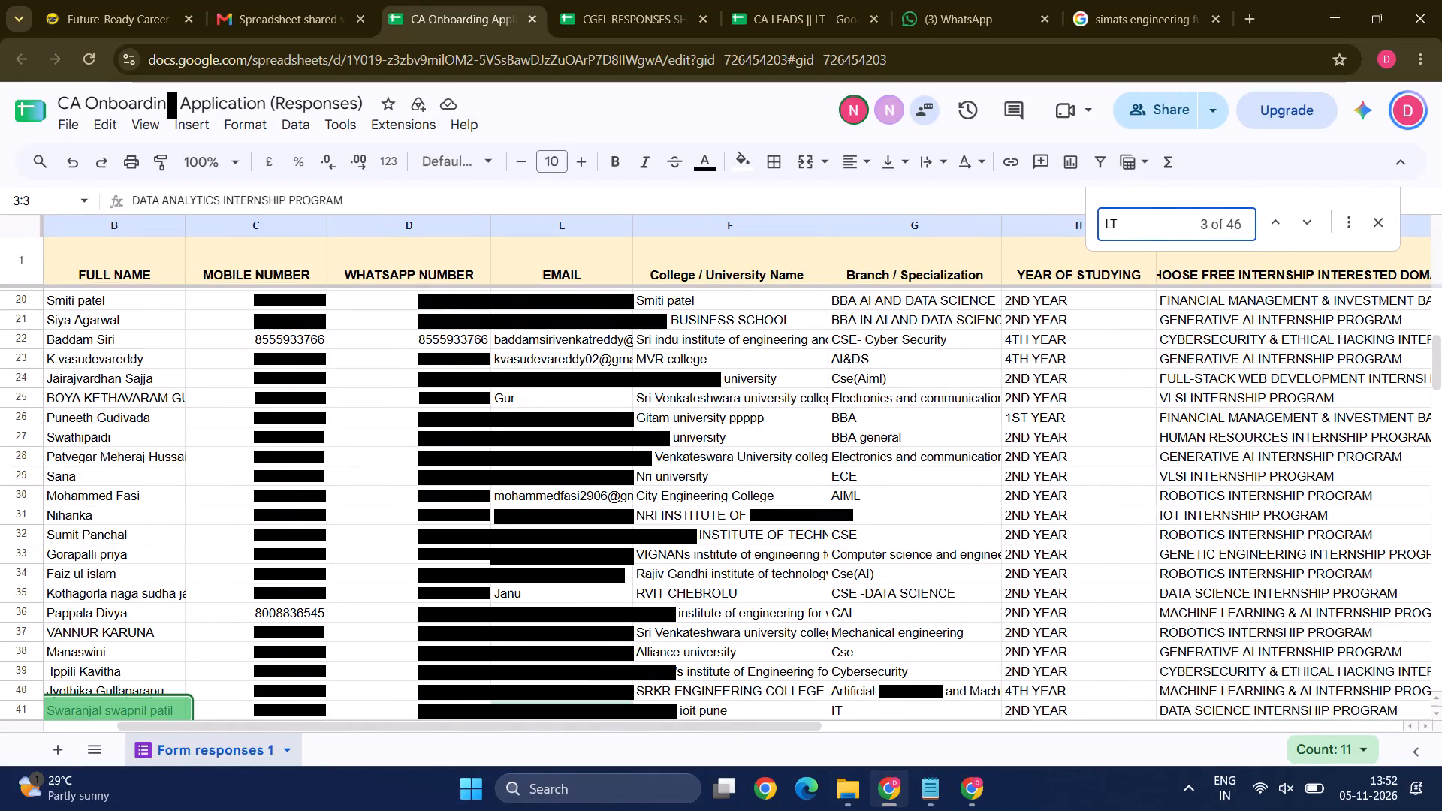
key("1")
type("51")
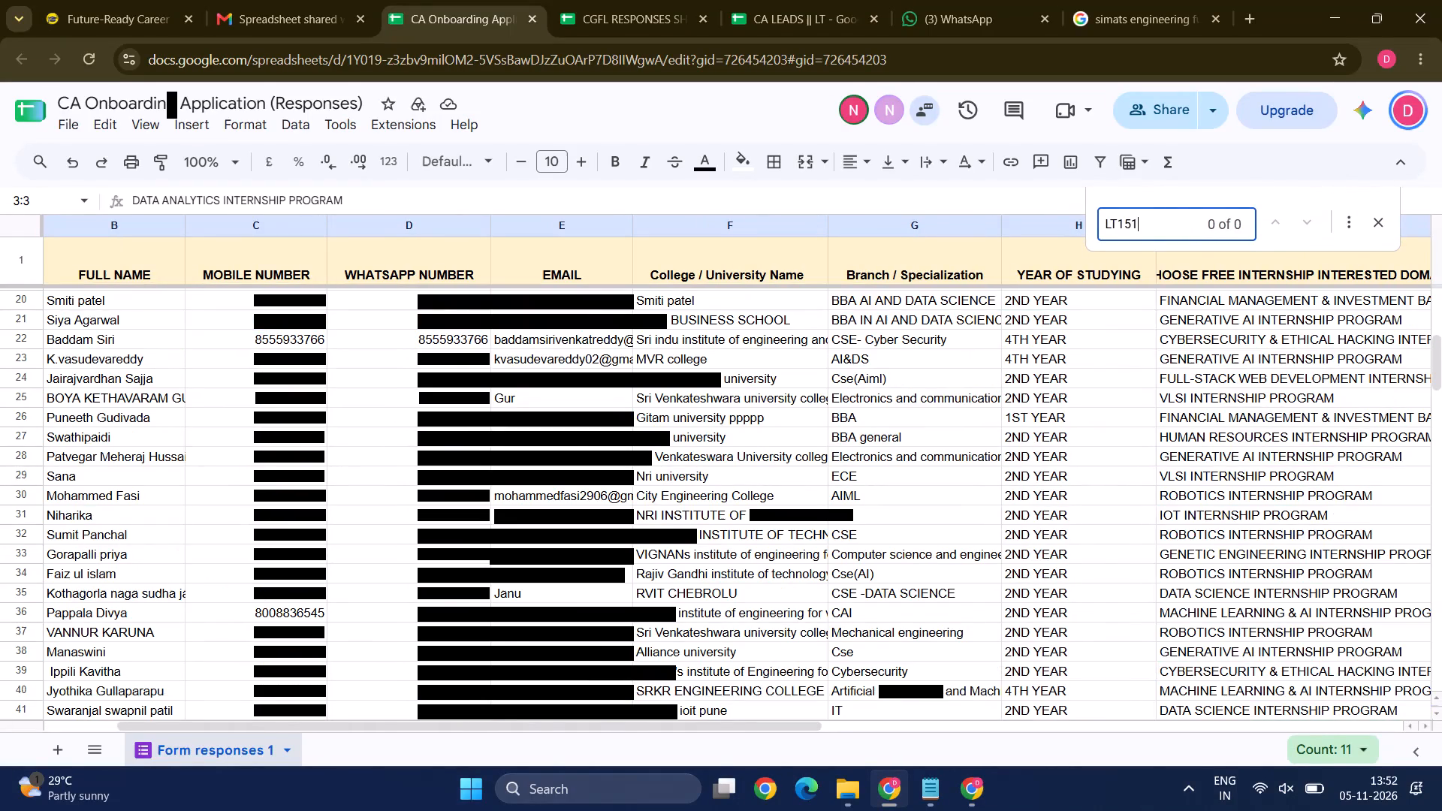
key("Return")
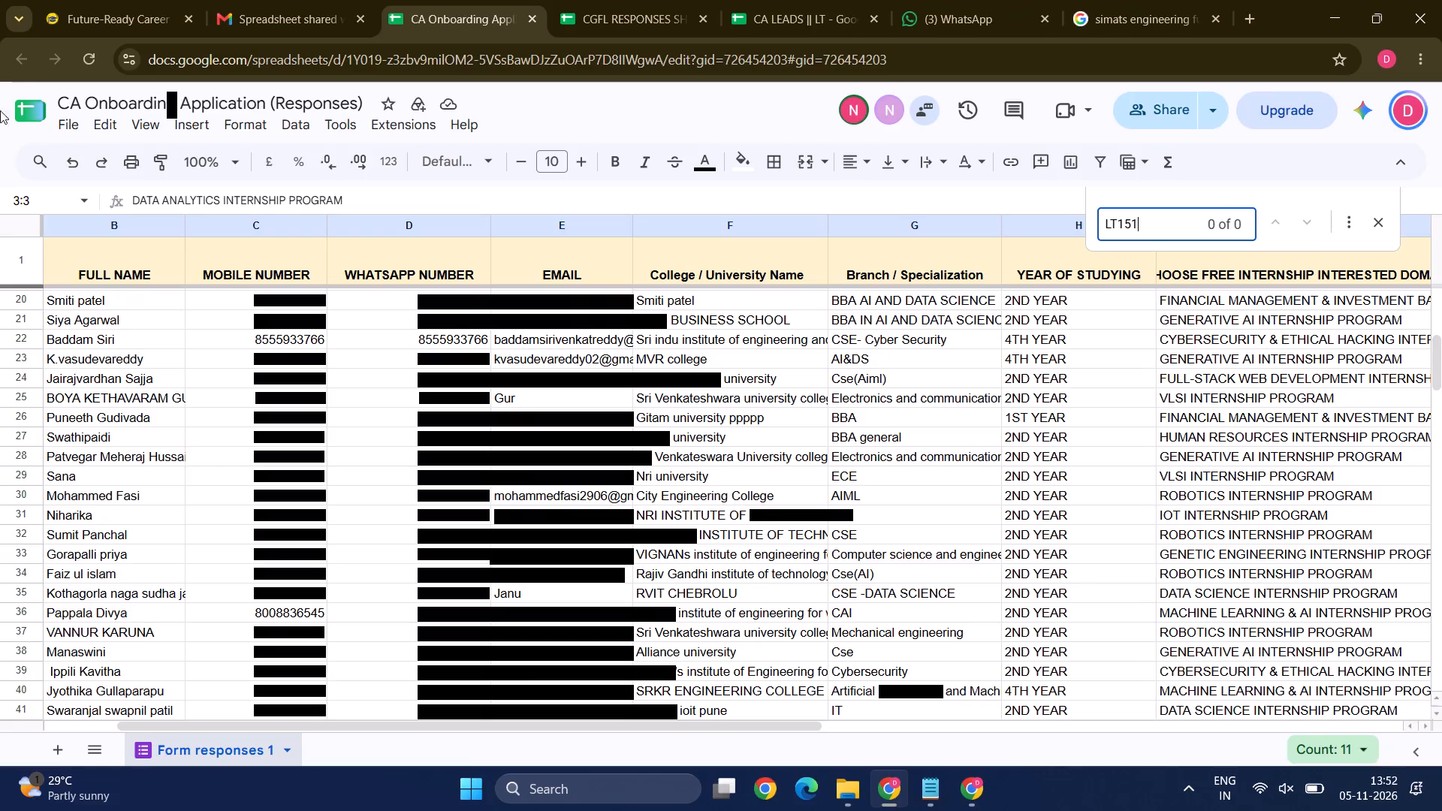
left_click(644, 11)
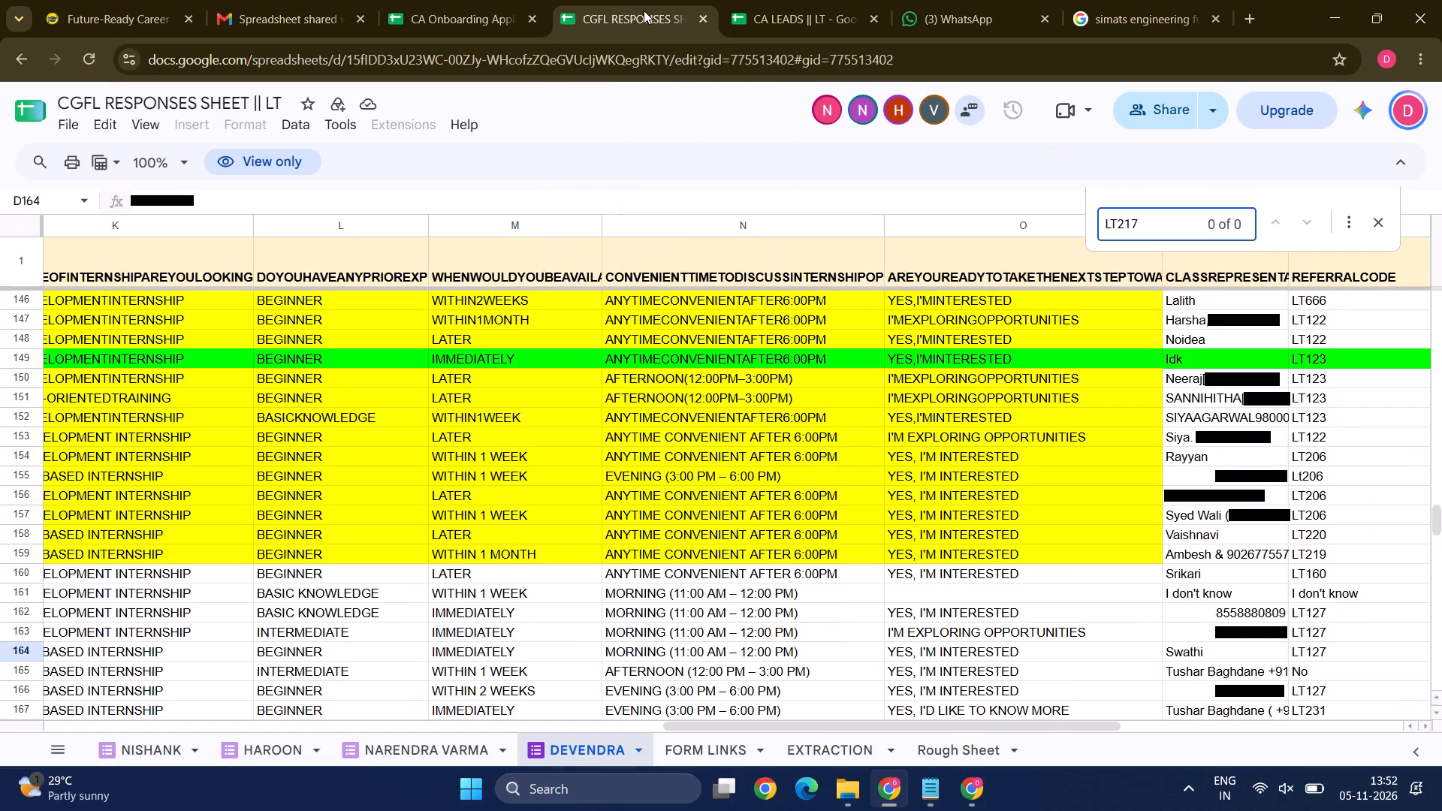
key("BackSpace")
key("BackSpace")
key("BackSpace")
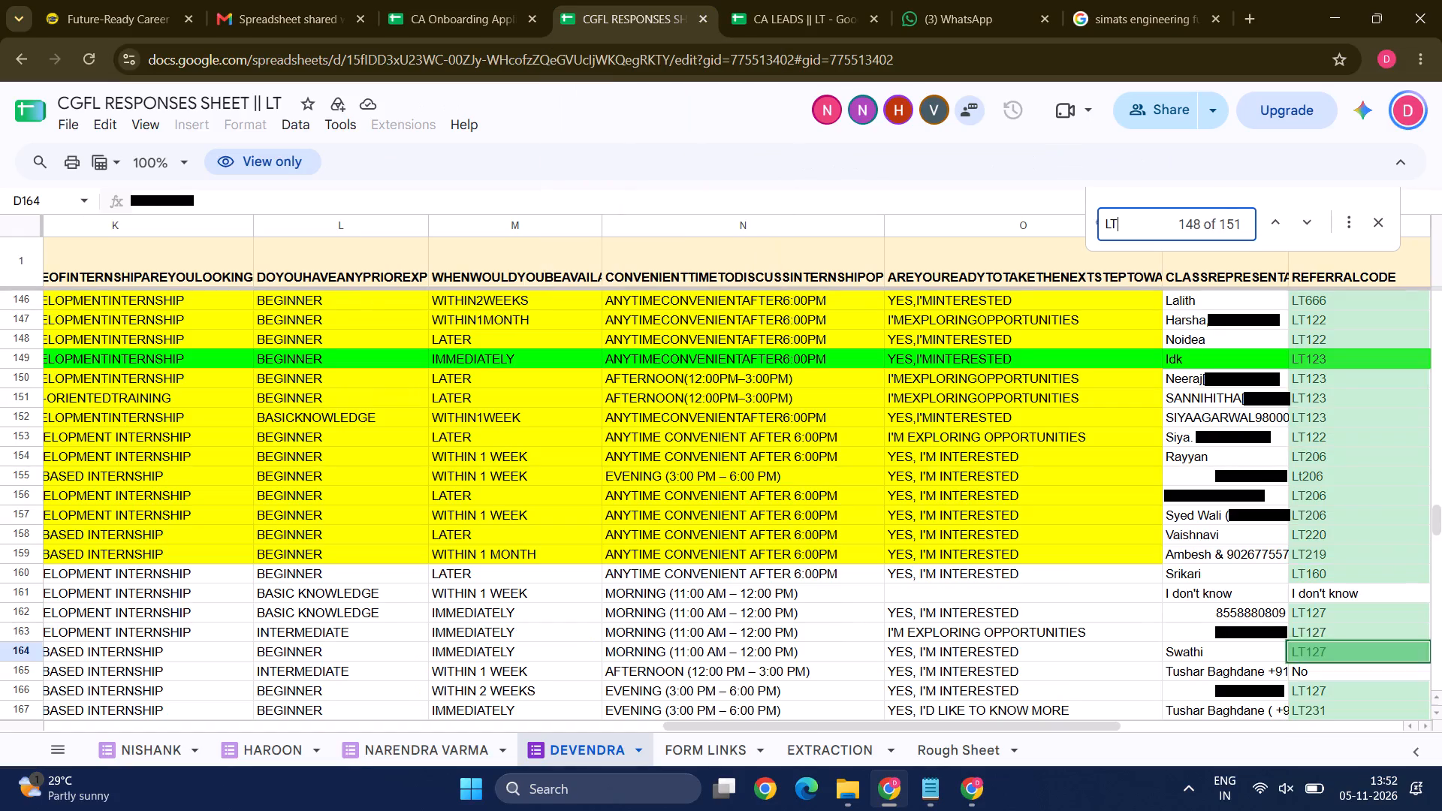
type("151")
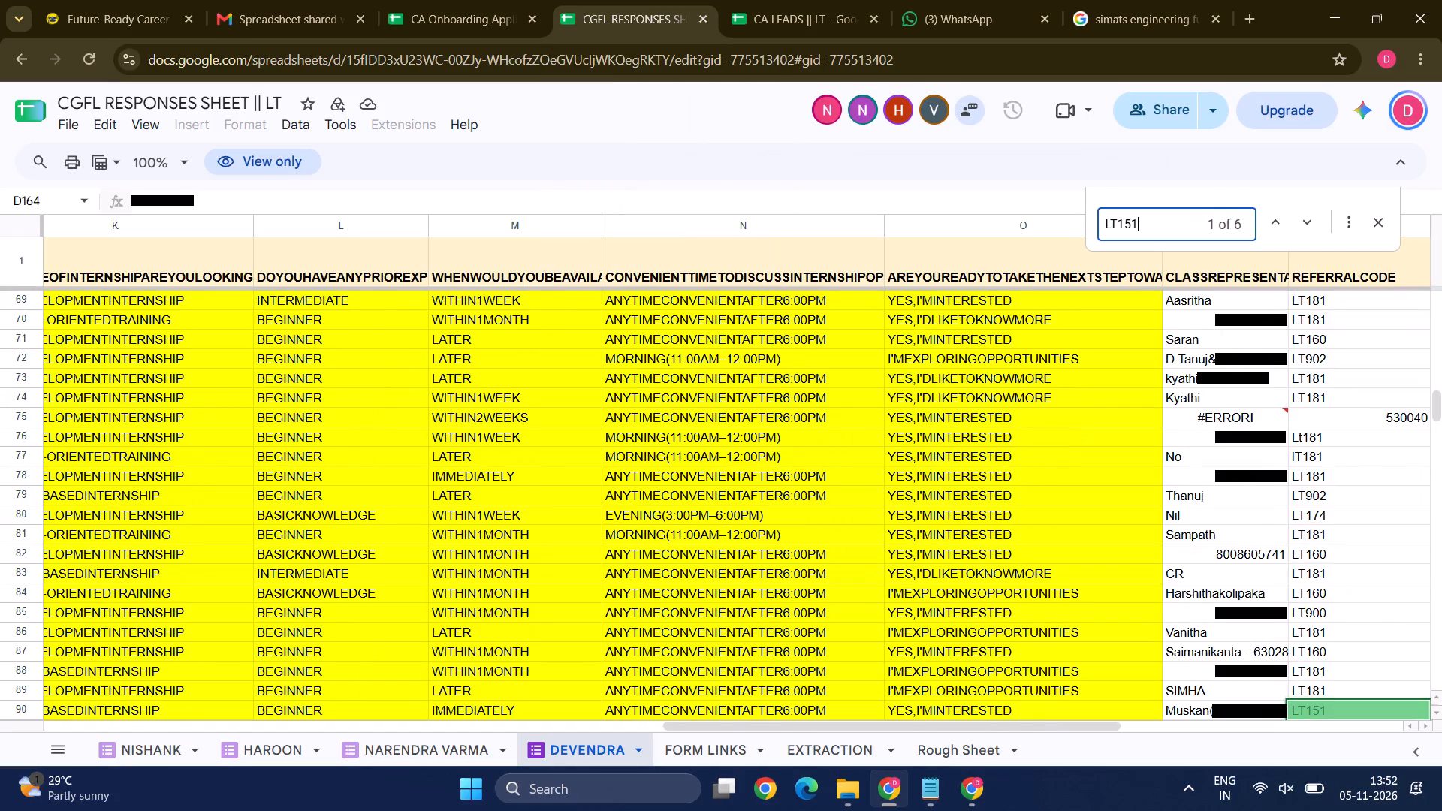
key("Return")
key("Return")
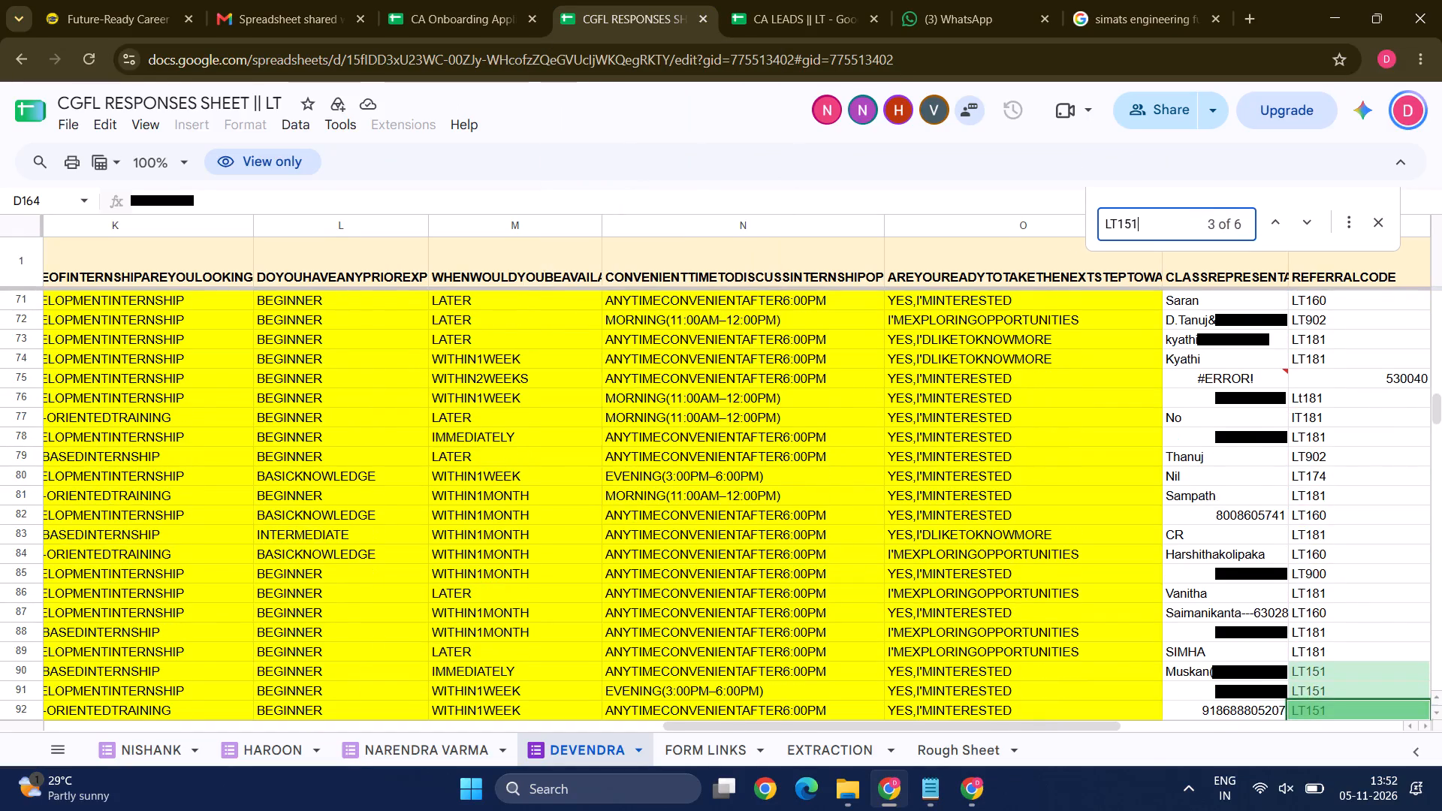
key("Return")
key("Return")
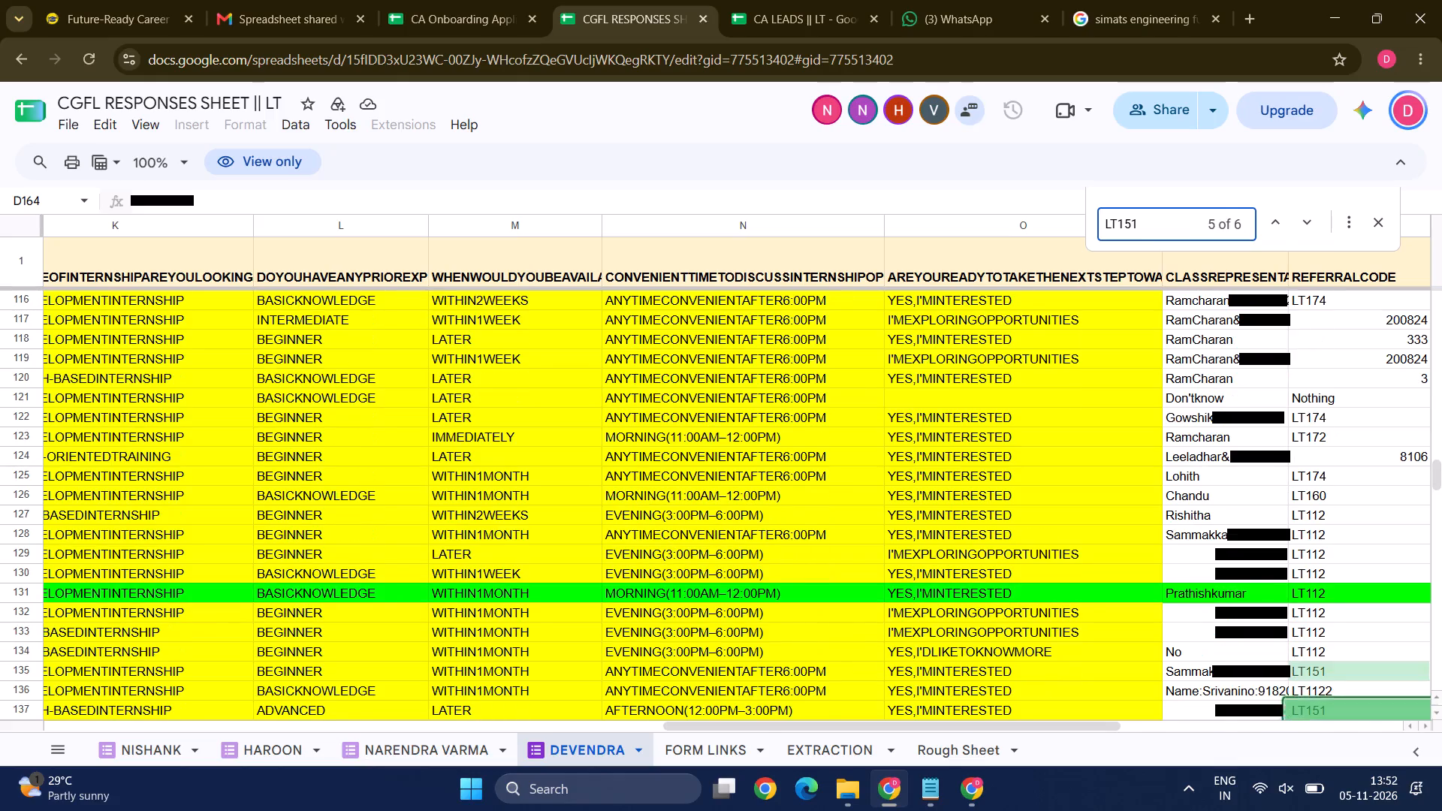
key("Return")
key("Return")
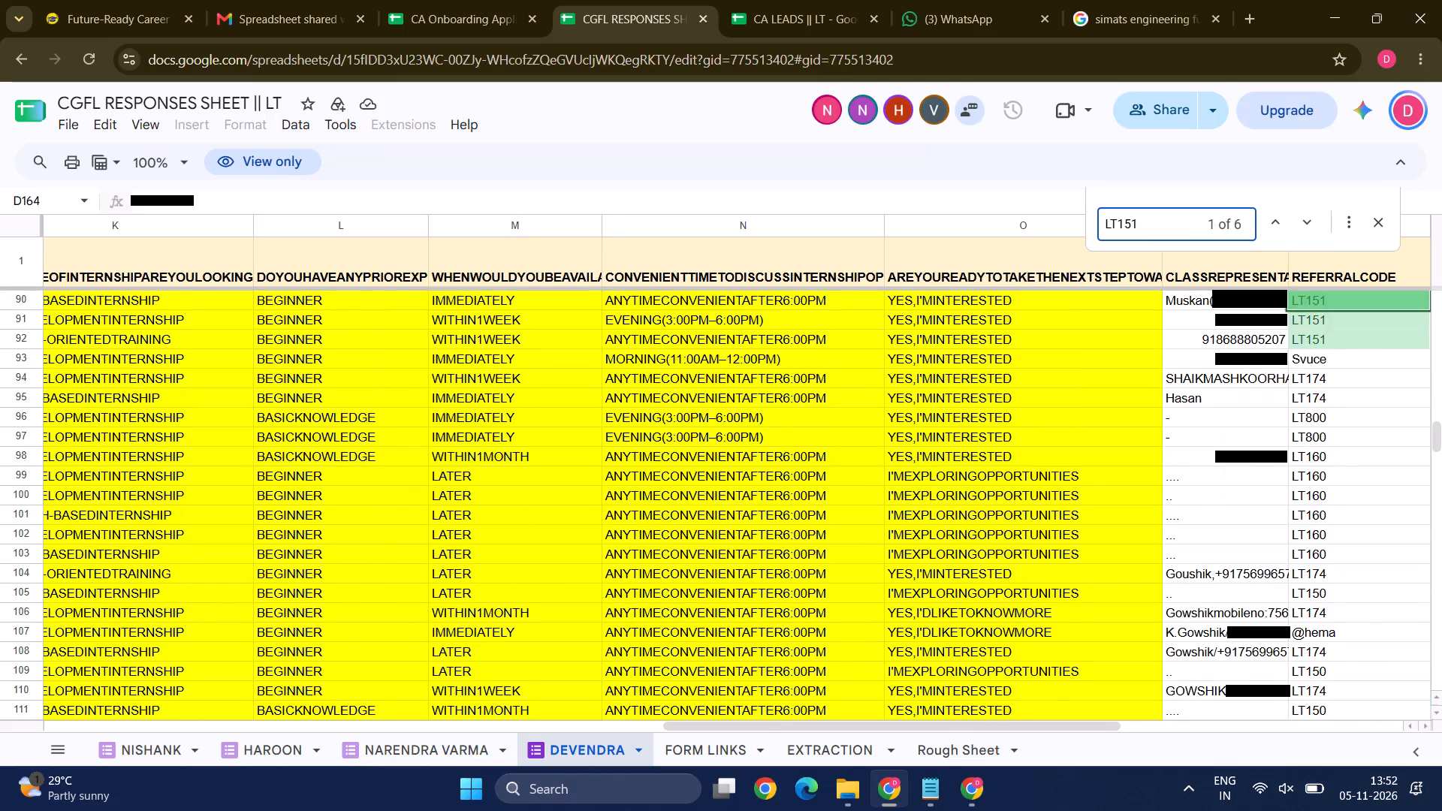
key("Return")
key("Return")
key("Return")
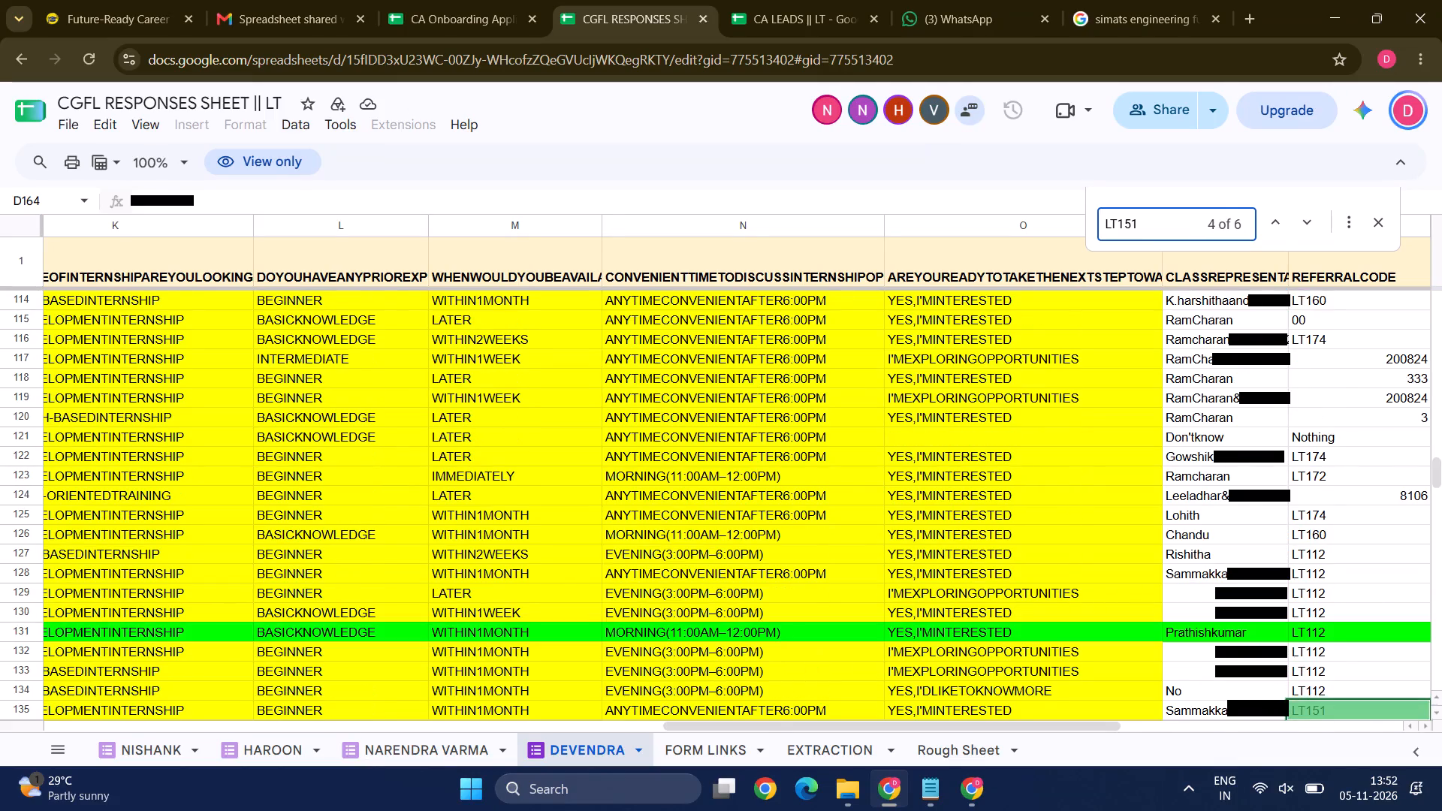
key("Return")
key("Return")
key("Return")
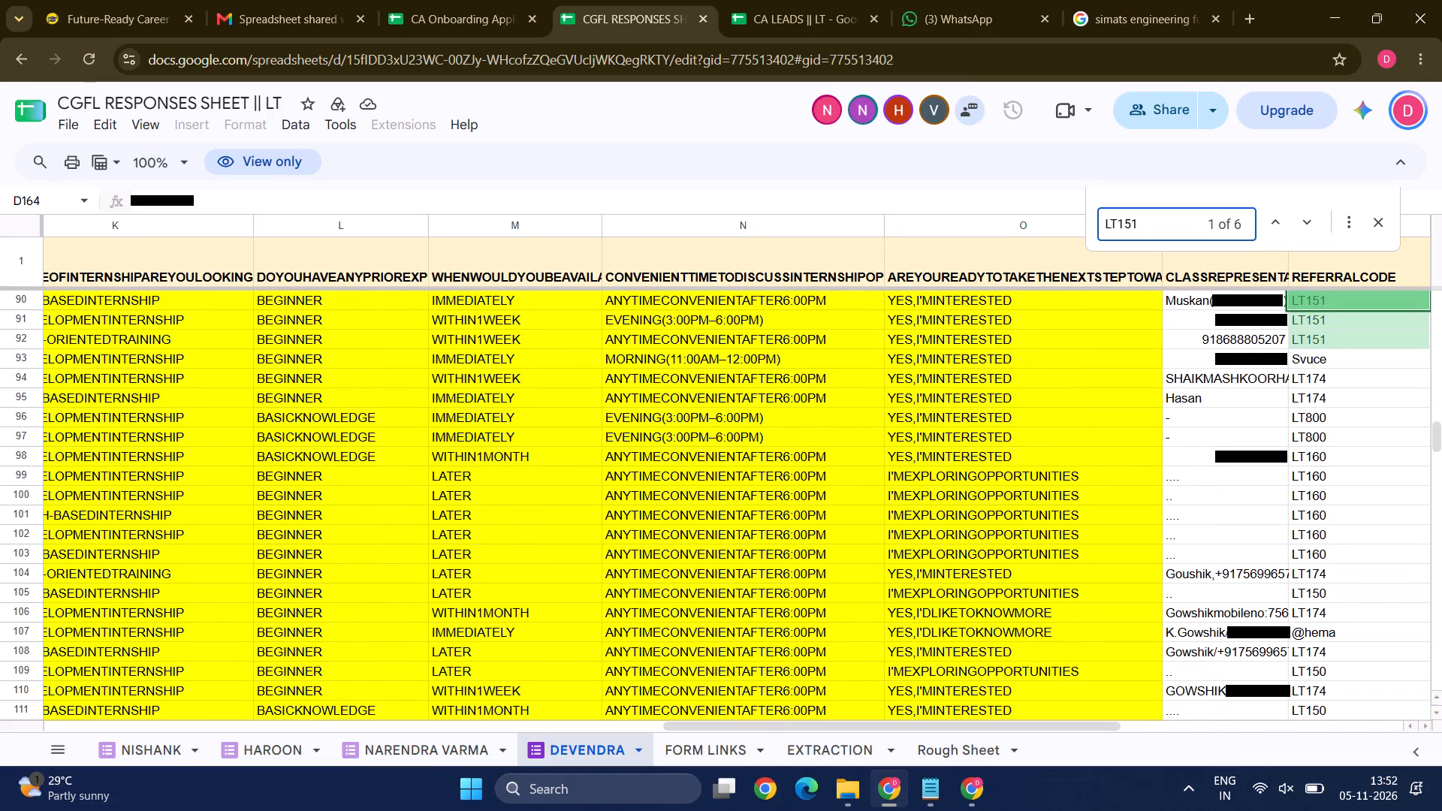
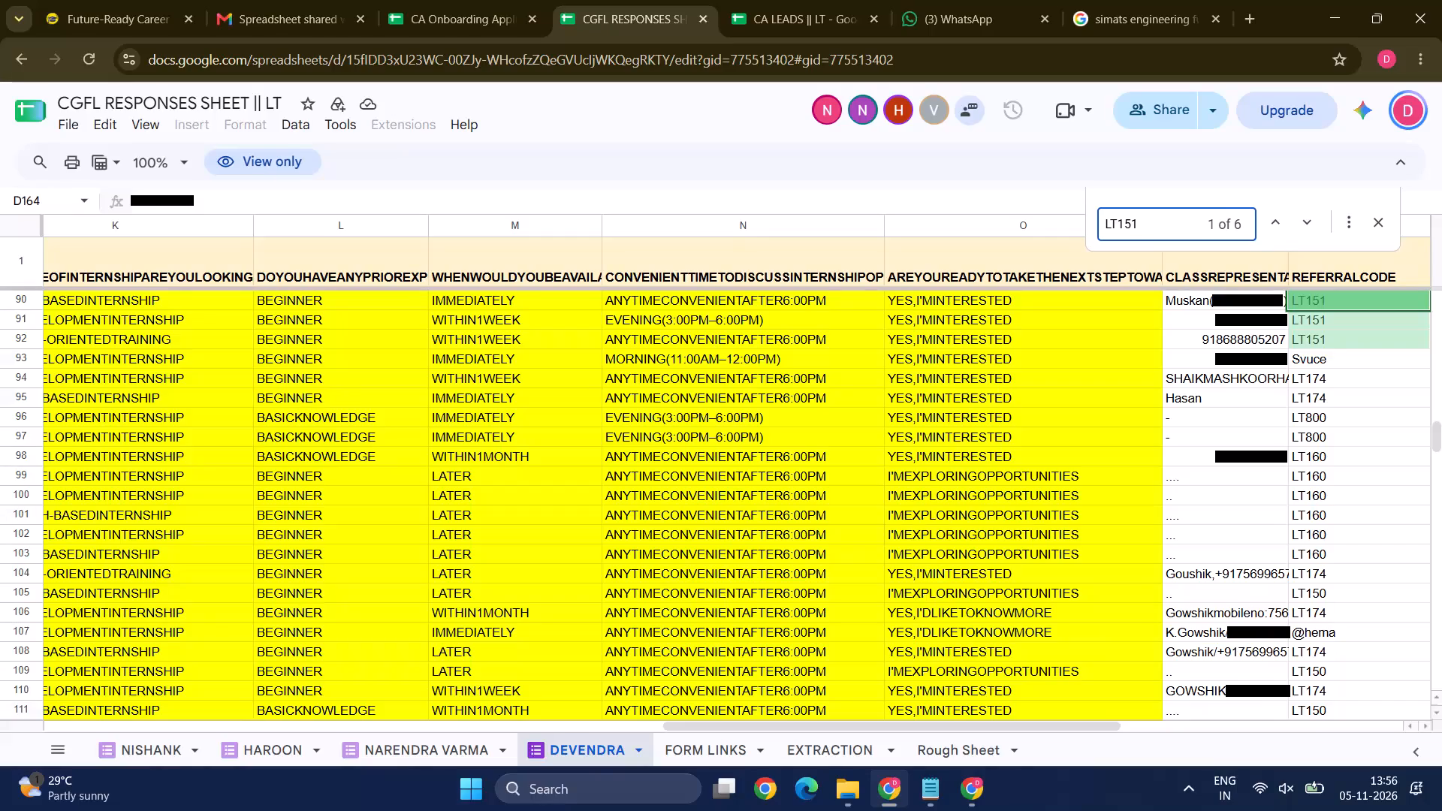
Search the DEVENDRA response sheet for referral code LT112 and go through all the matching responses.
key("ctrl+f")
key("BackSpace")
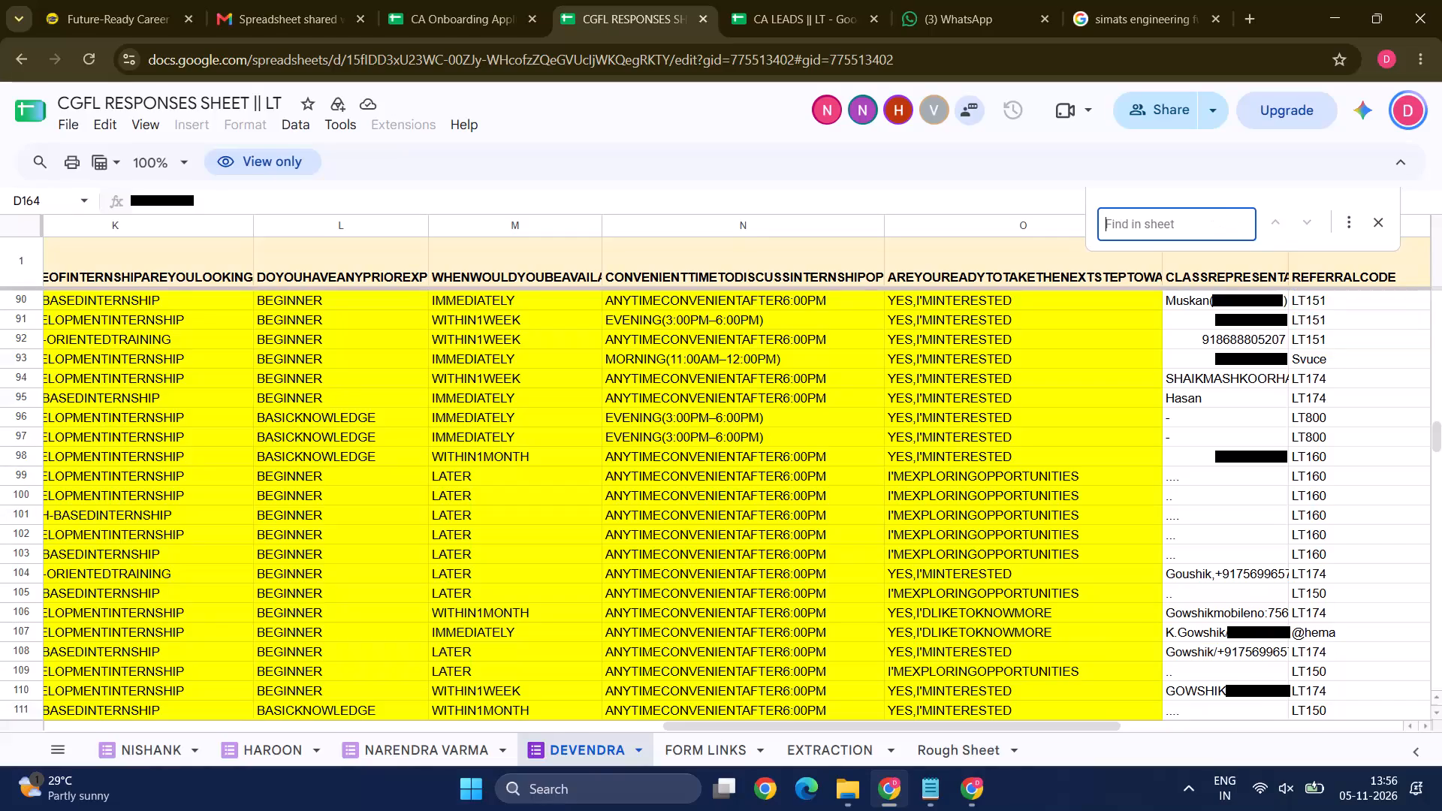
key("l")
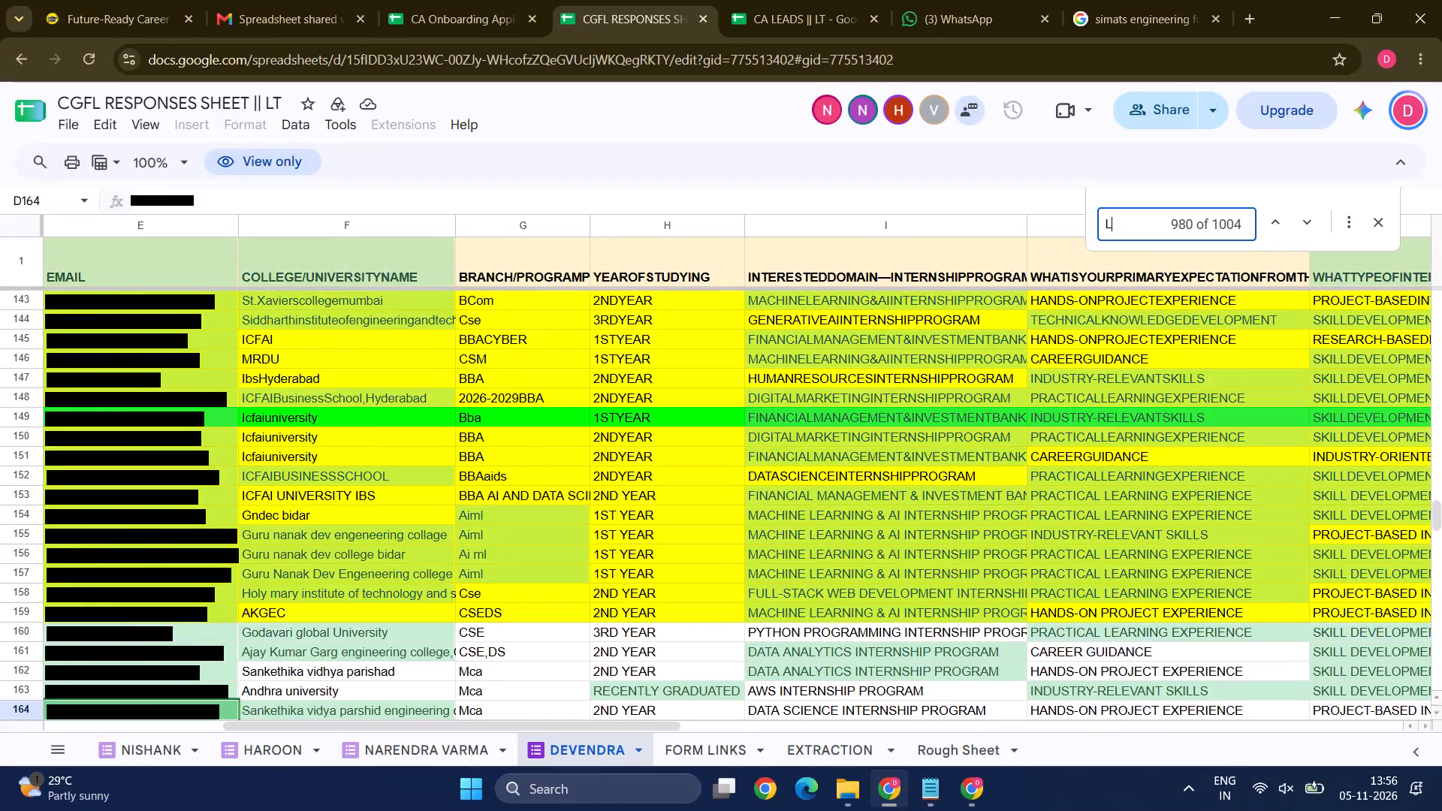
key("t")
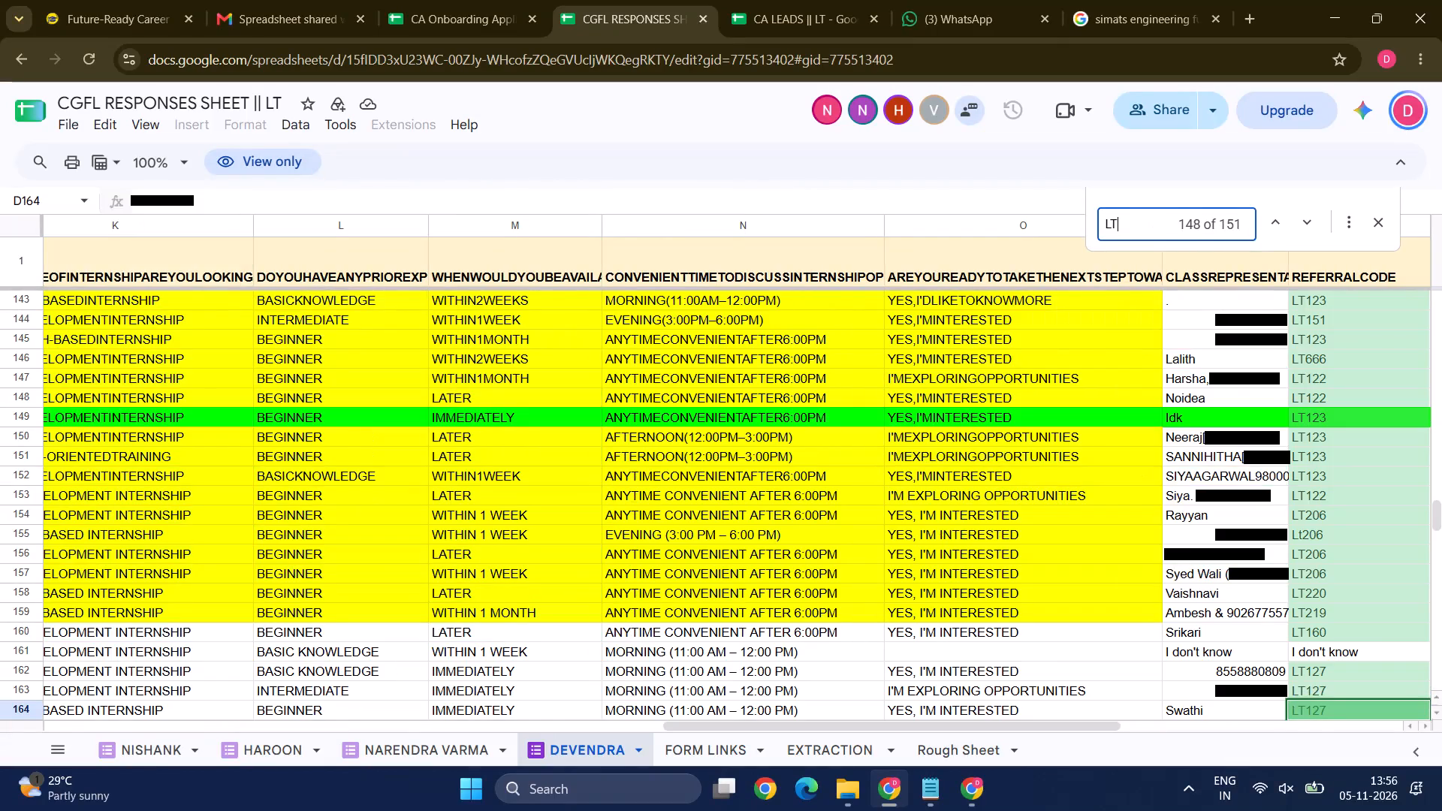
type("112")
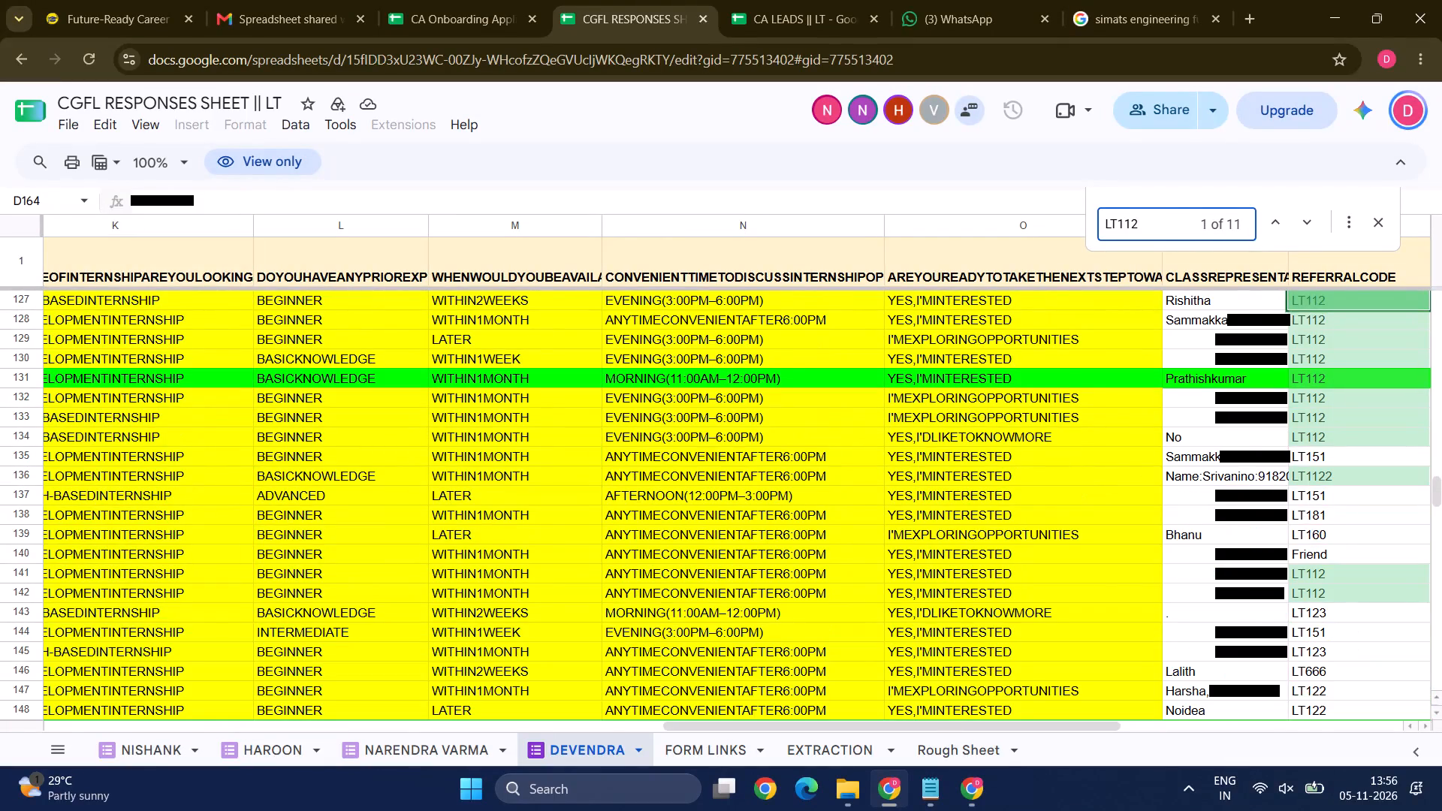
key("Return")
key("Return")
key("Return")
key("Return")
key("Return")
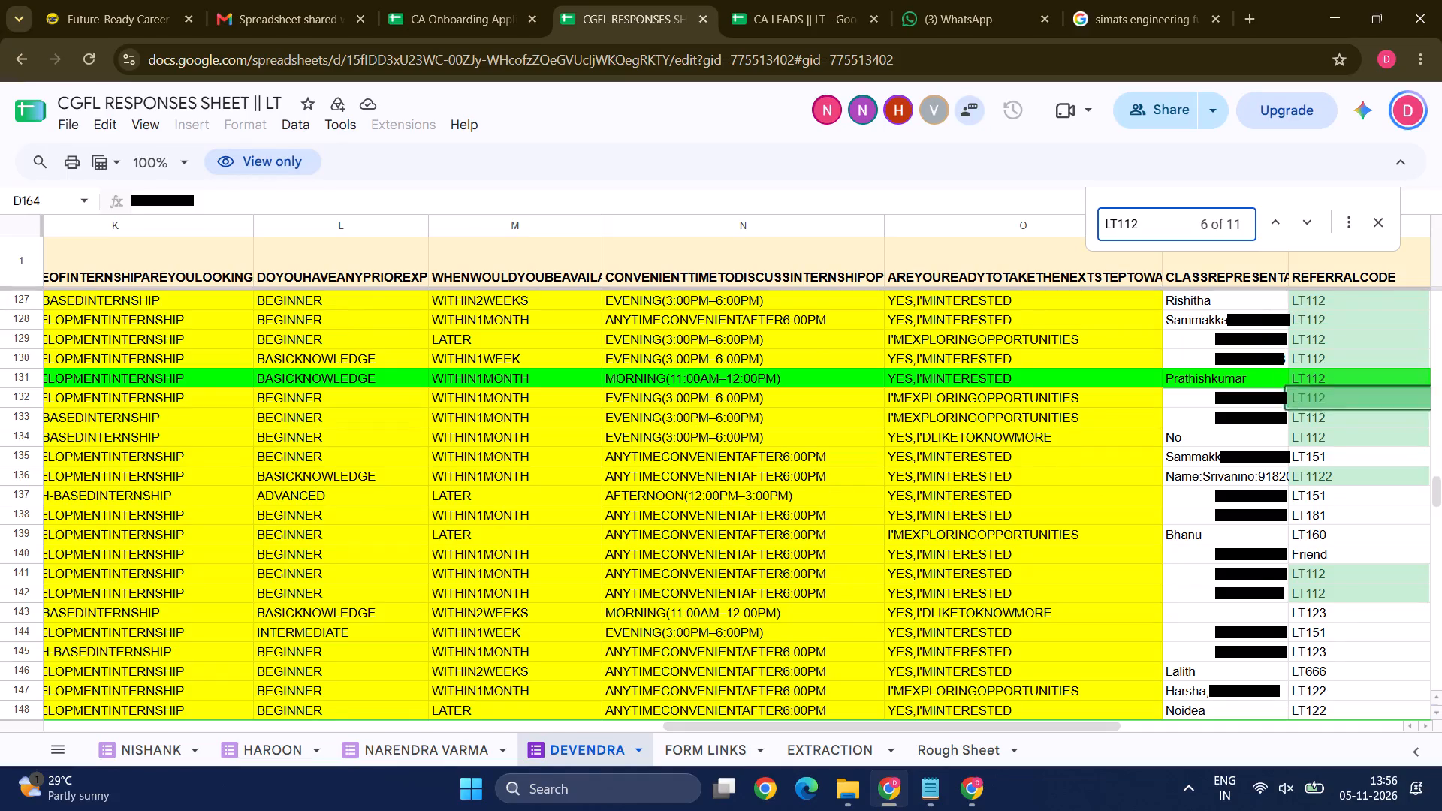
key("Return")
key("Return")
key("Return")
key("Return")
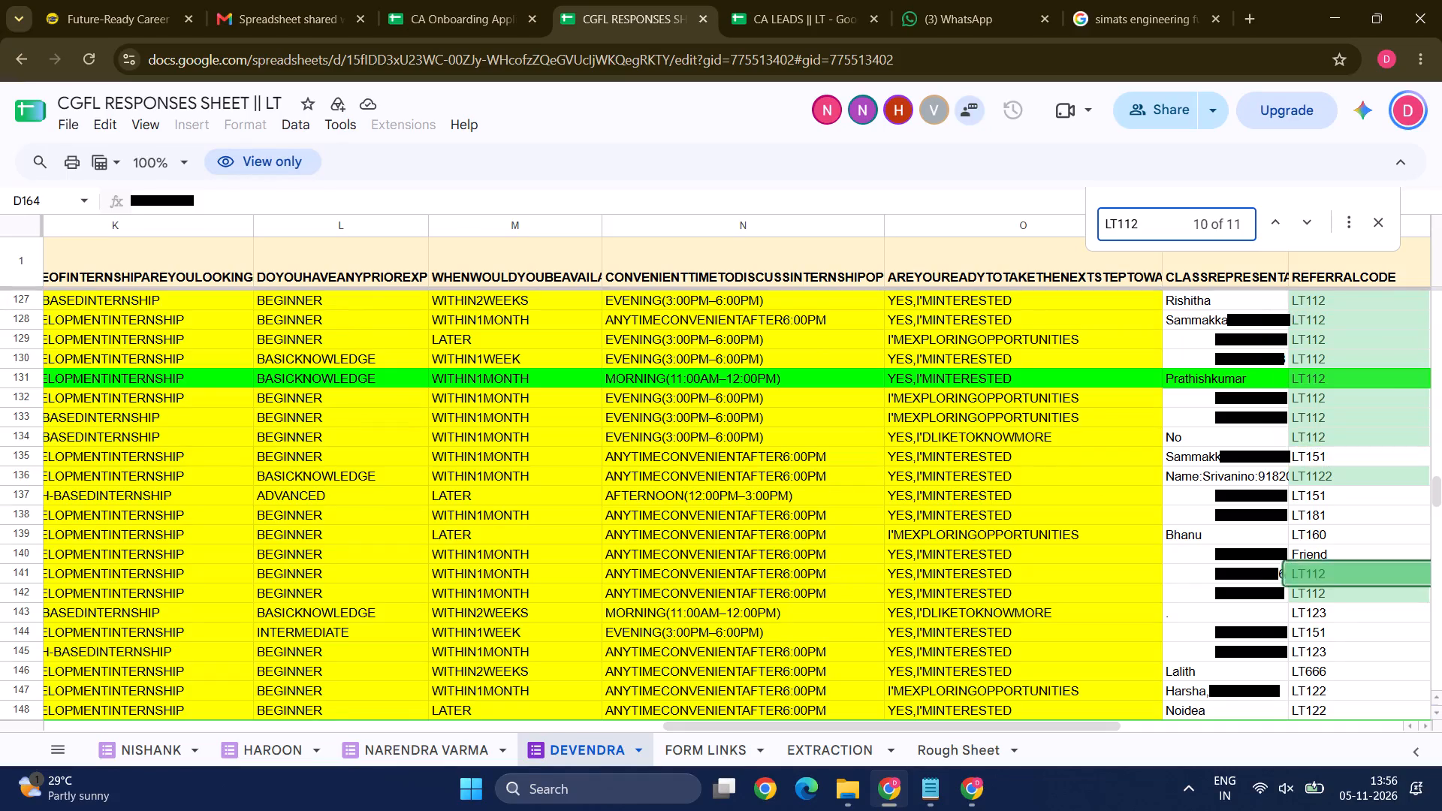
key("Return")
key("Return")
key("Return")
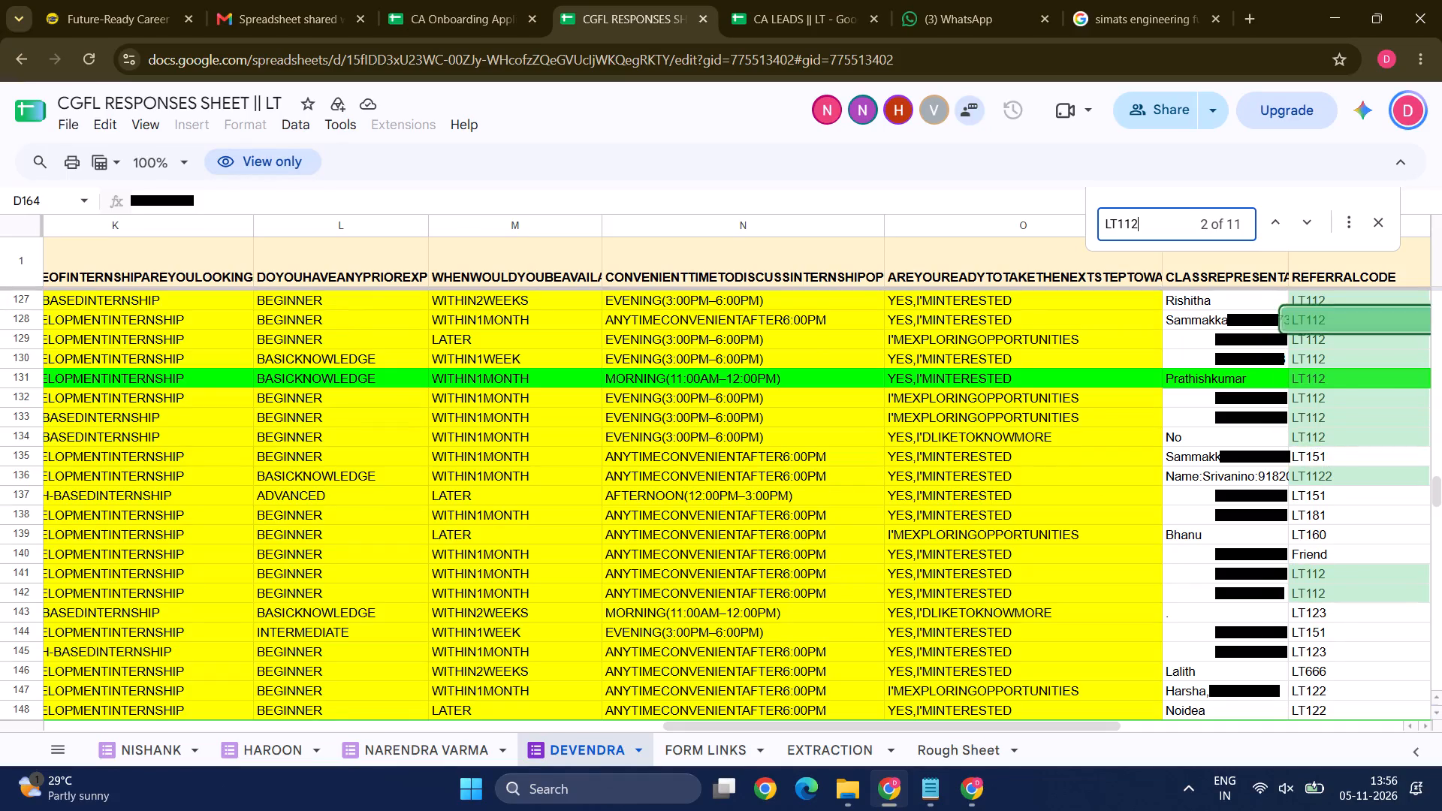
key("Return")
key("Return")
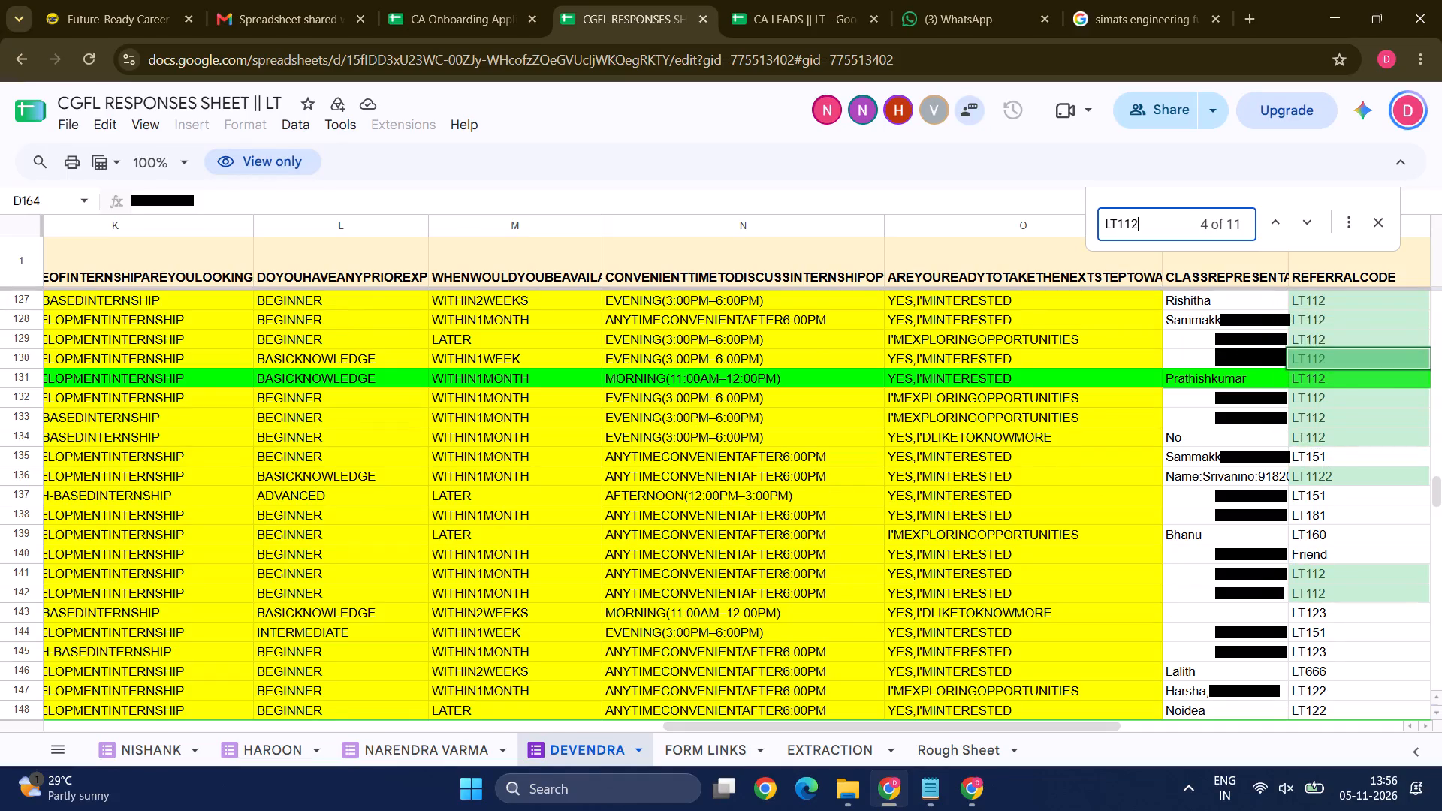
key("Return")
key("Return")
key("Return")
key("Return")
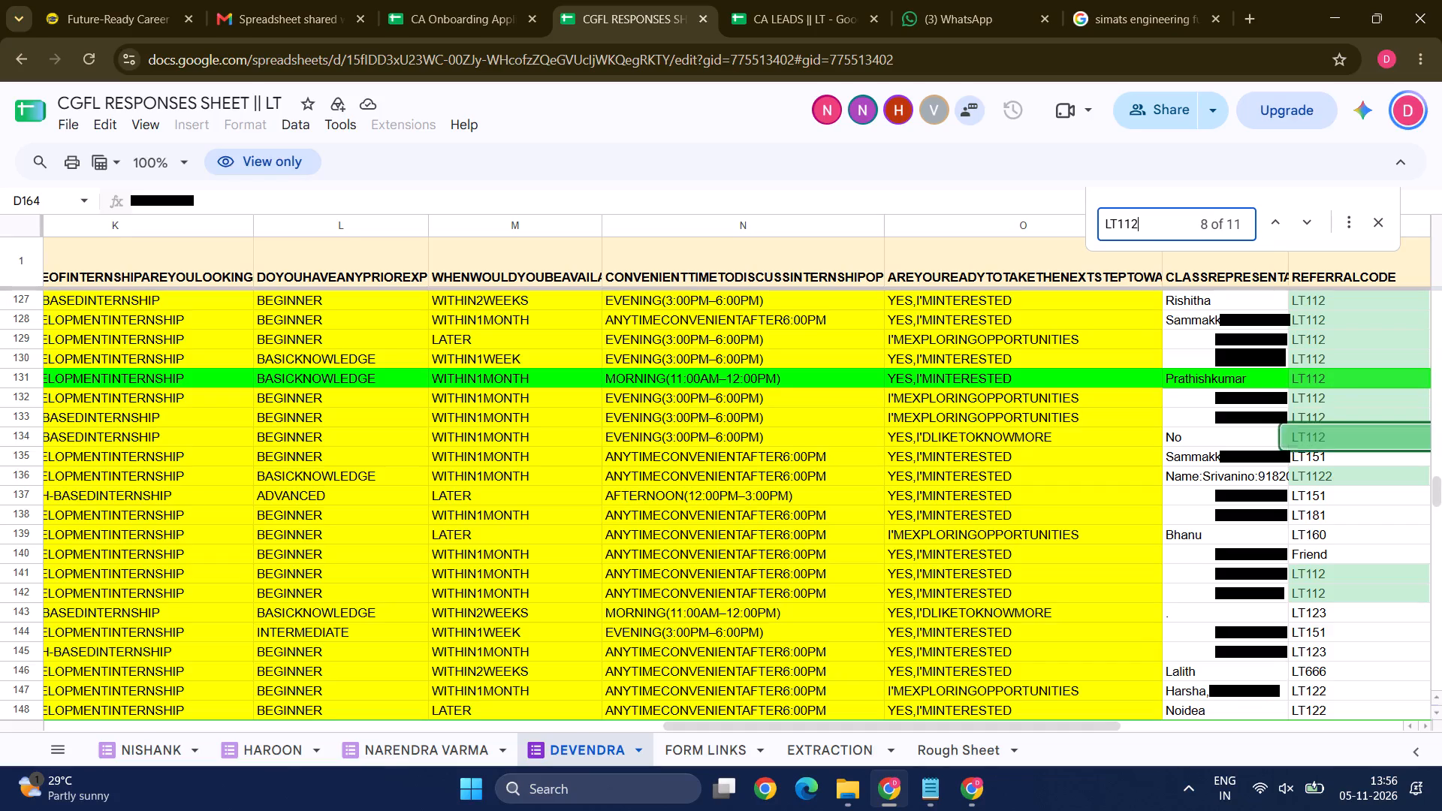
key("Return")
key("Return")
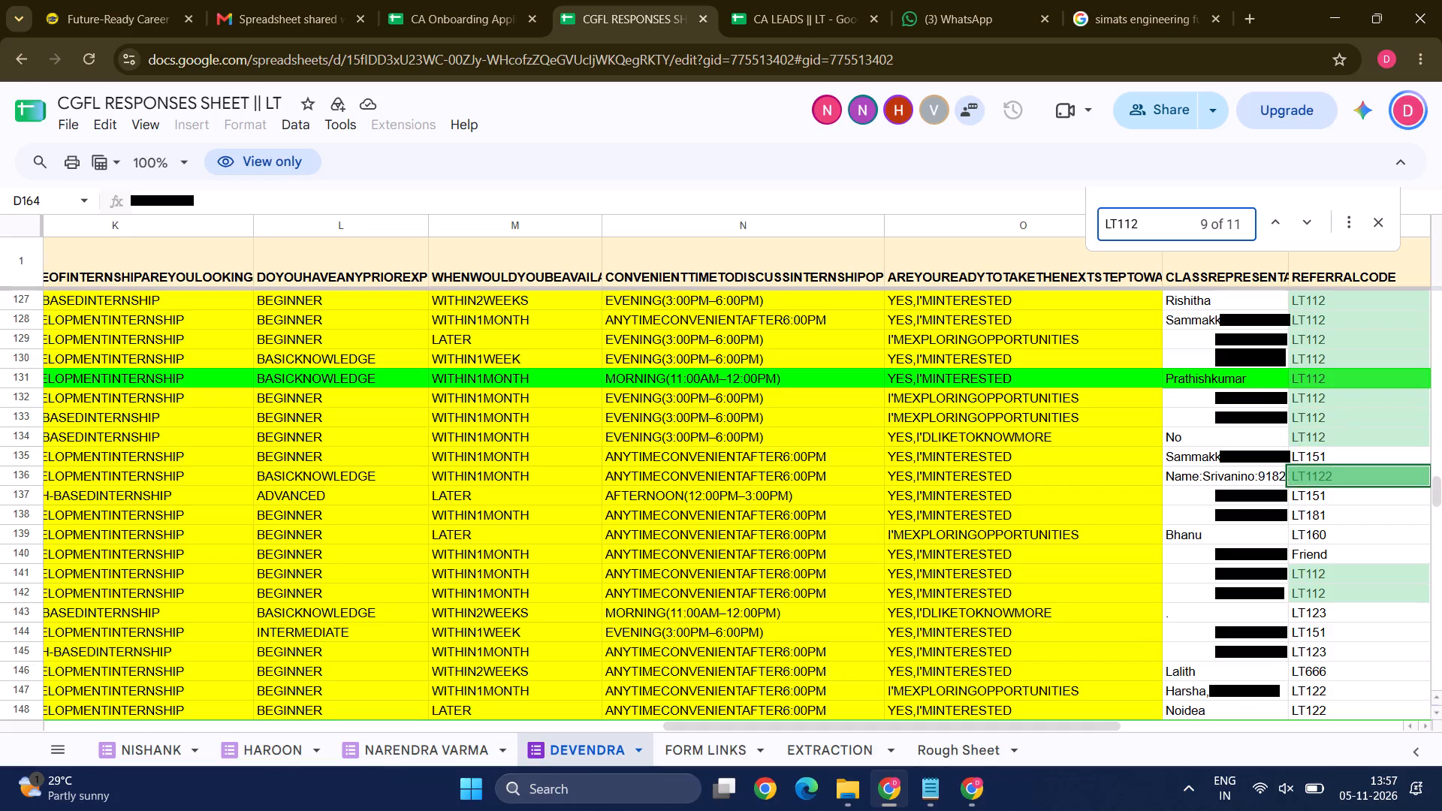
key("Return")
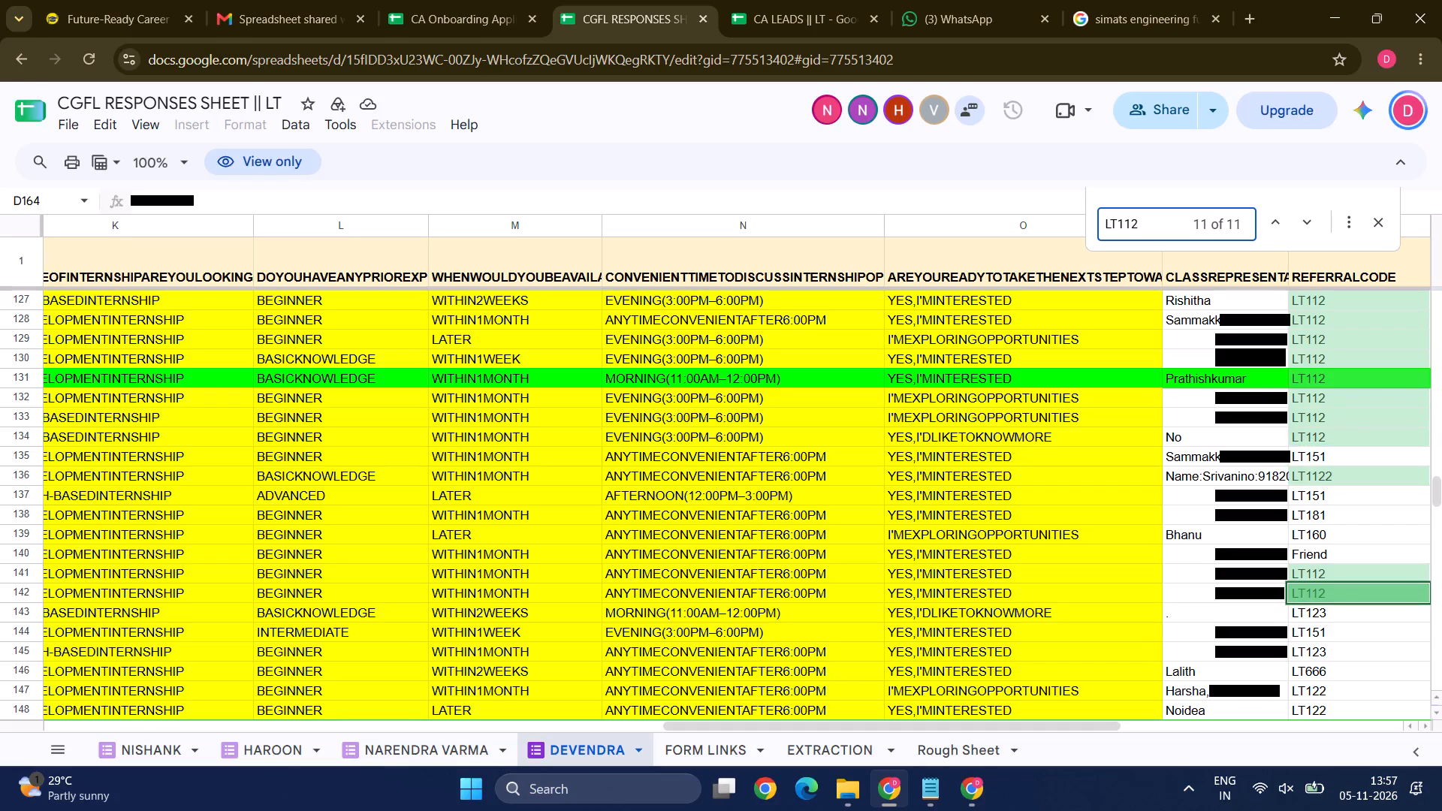
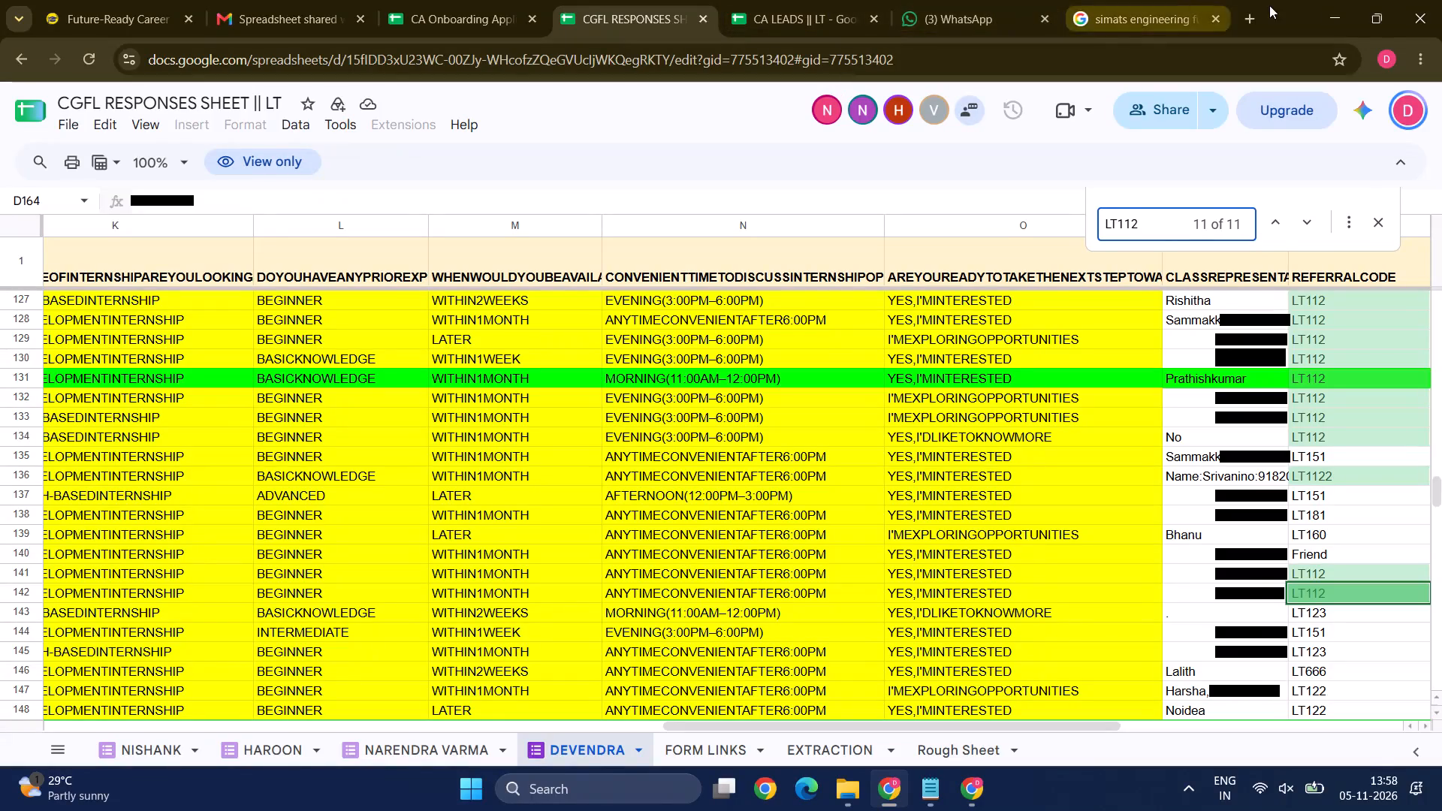
Open the LPU University Management System (UMS) login page in a new browser tab.
left_click(1240, 8)
type("UM")
key("Return")
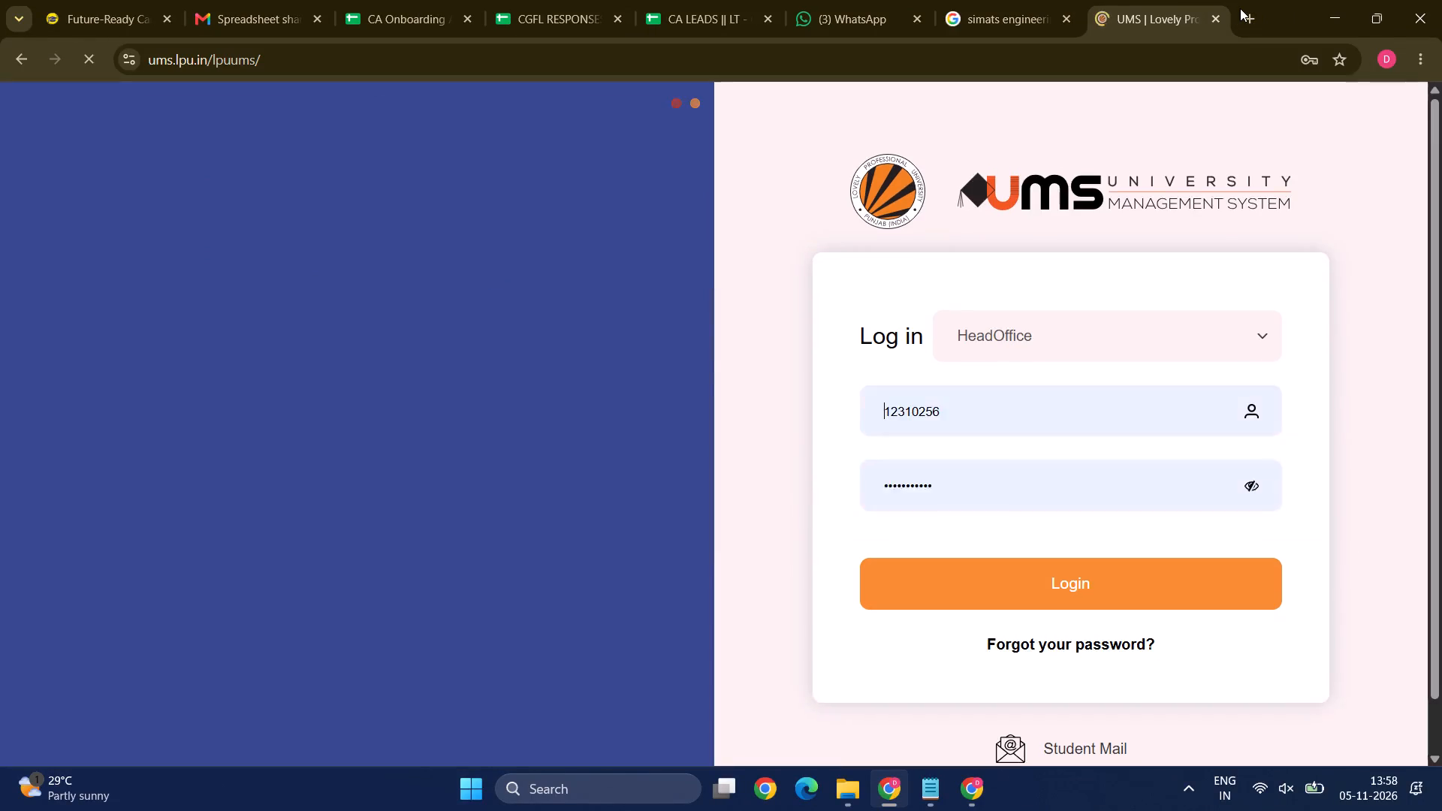
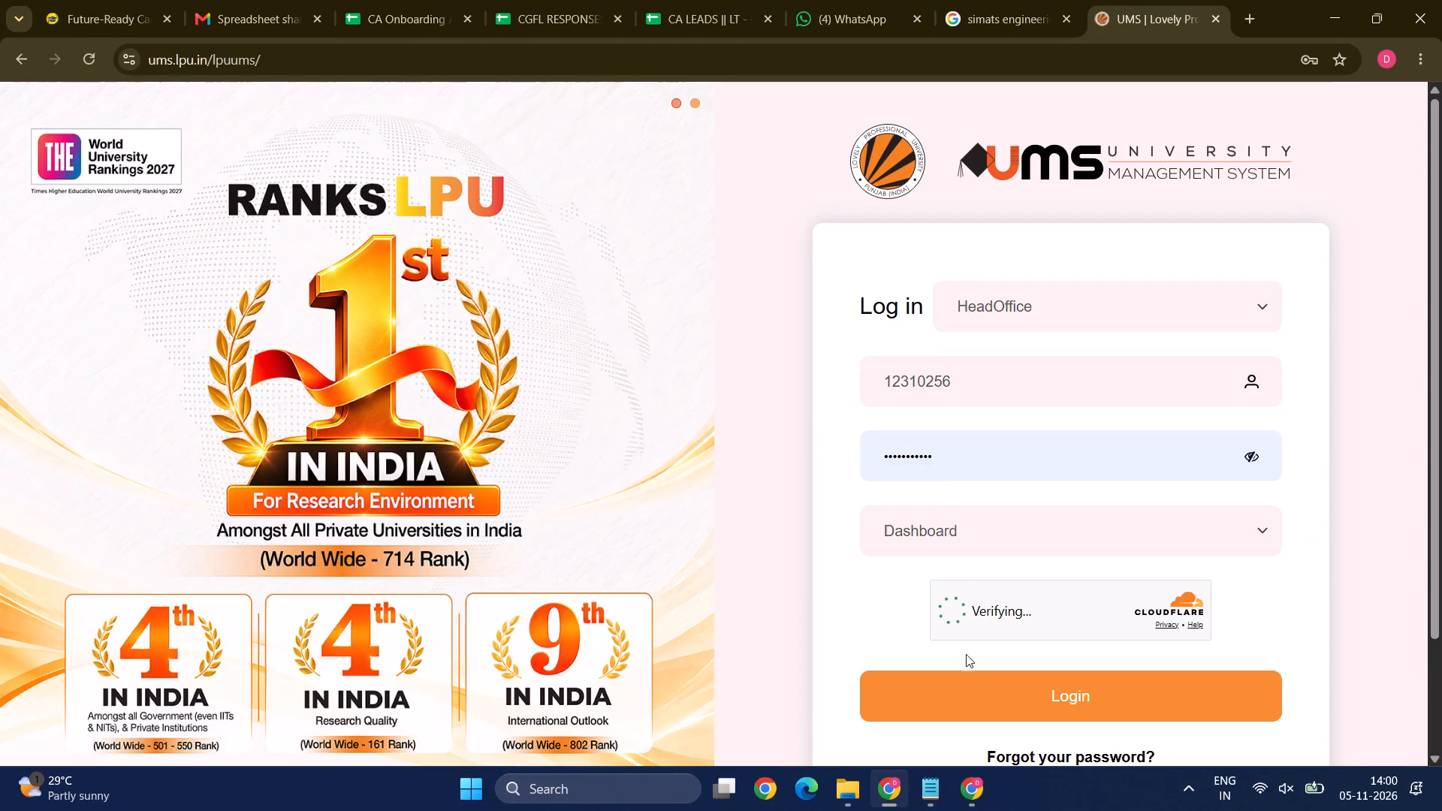
Log in to UMS with the prefilled credentials and open the OJT/Internship Attendance page, deferring the campus drive notification until later.
left_click(968, 704)
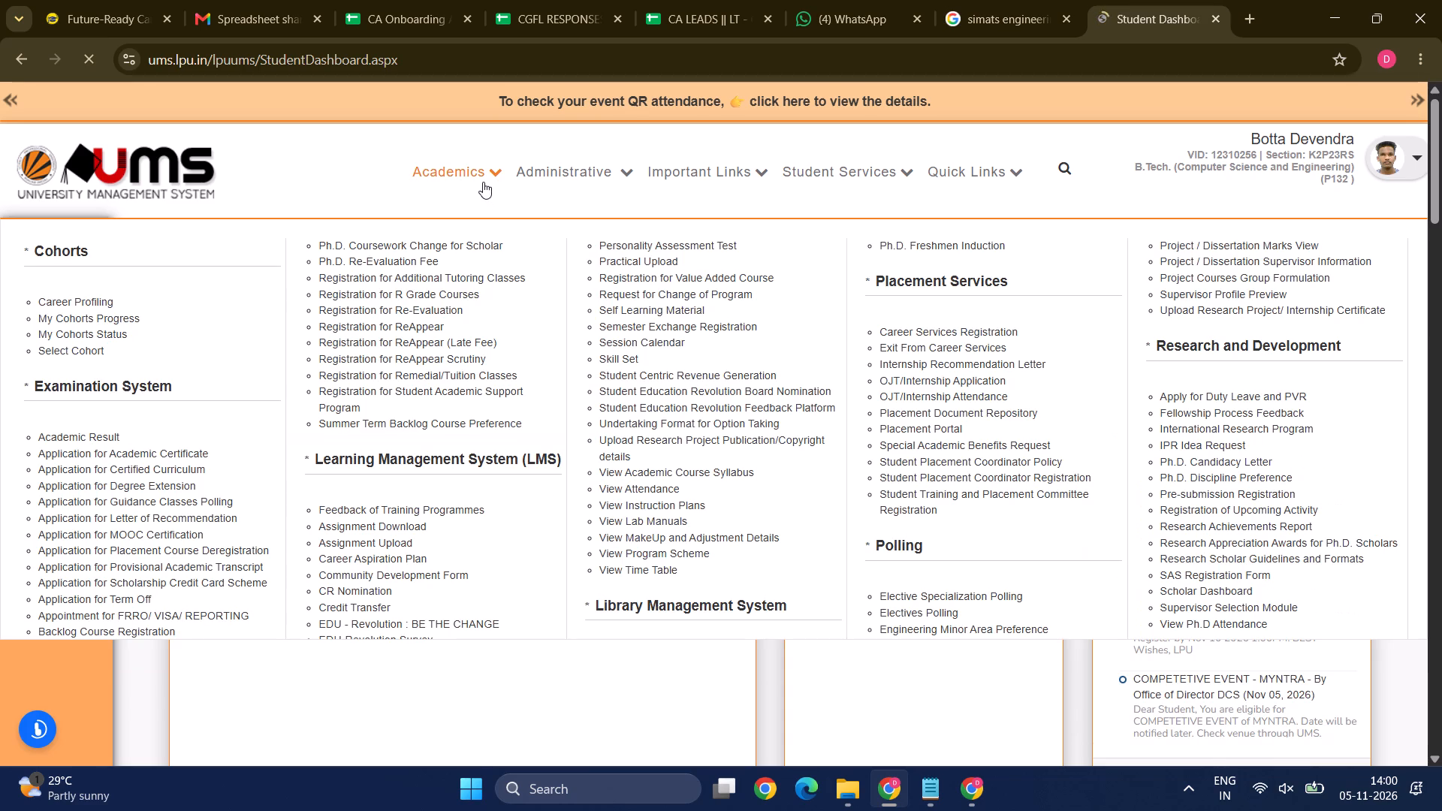
left_click(971, 390)
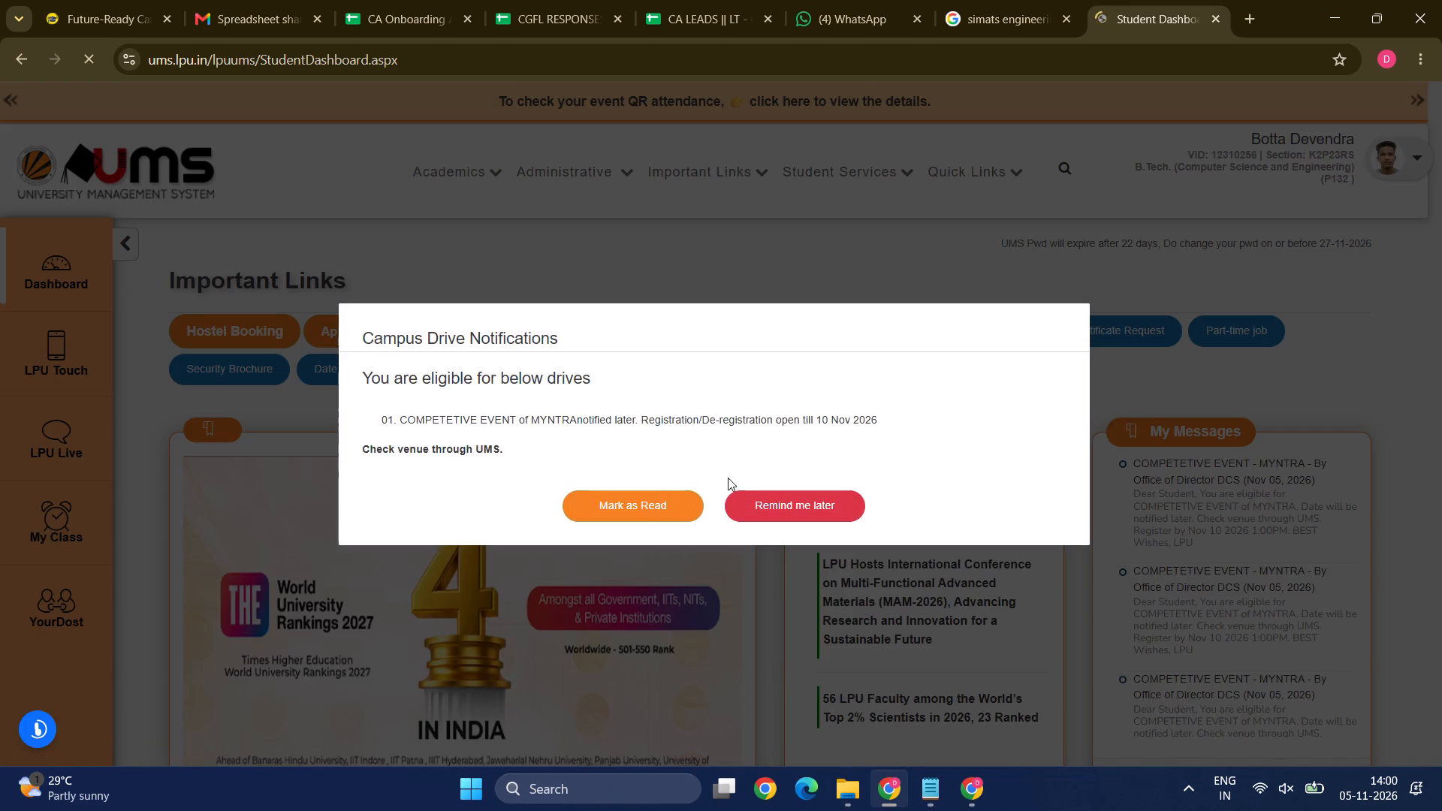
left_click(748, 502)
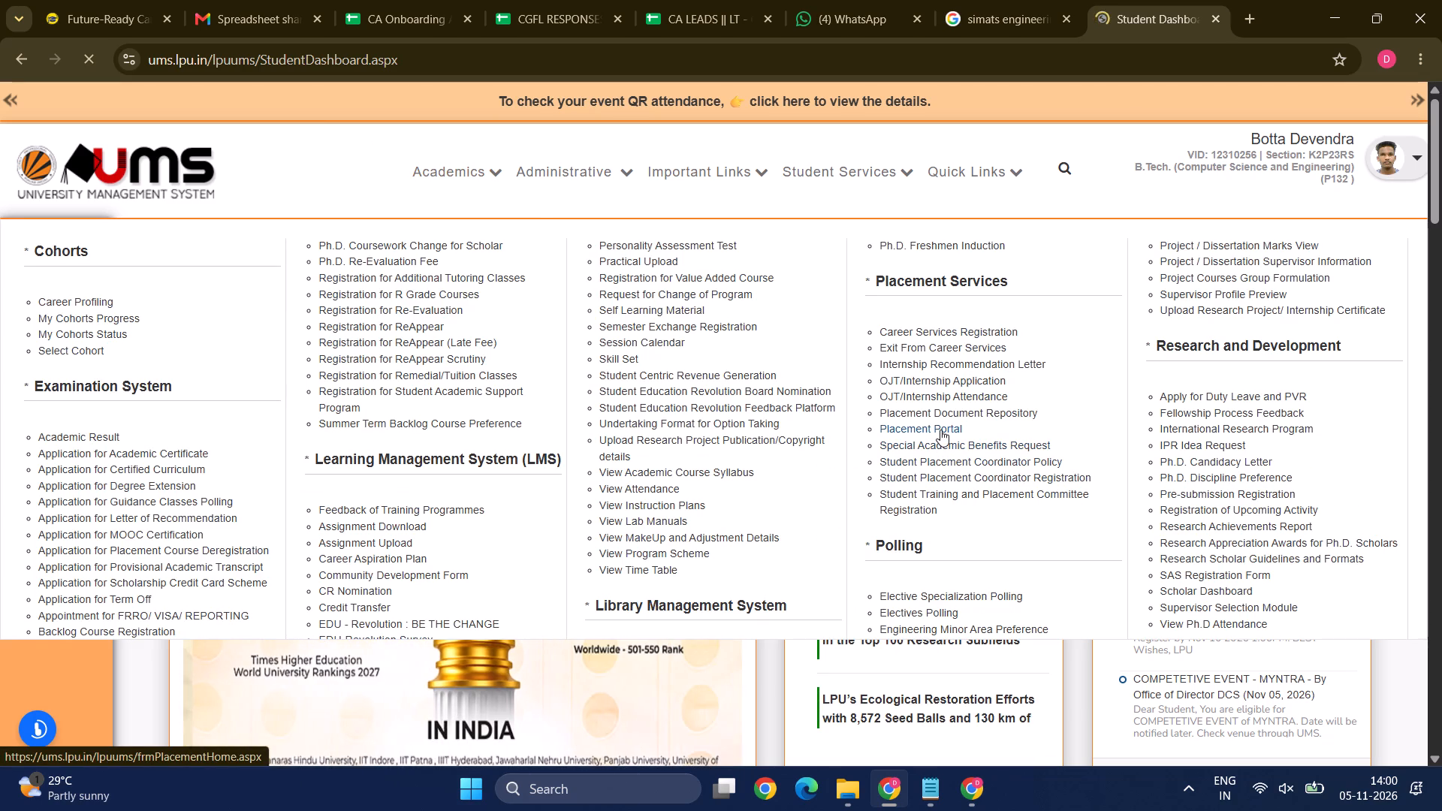
left_click(944, 396)
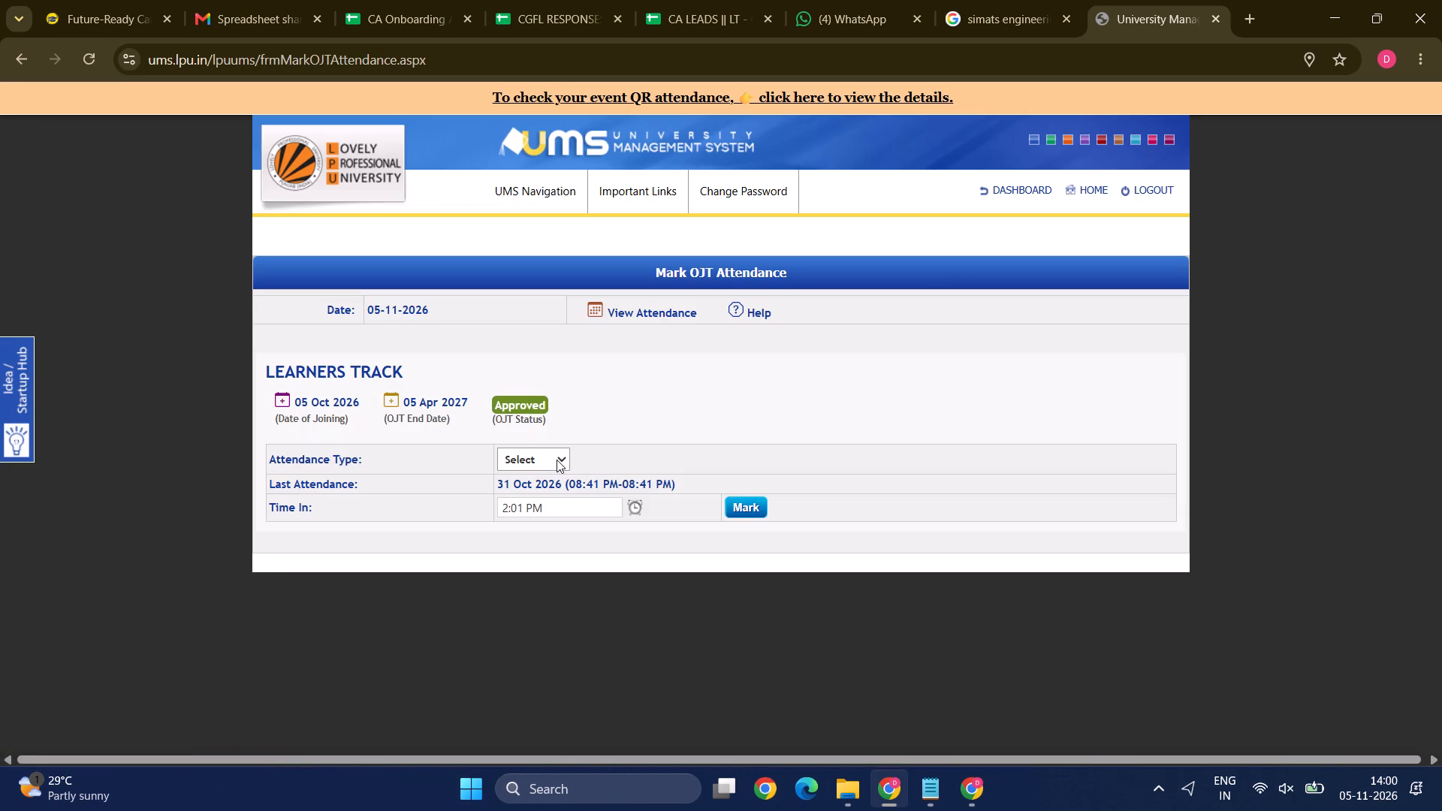
Mark the OJT attendance for 05-11-2026 as PRESENT with a time in of 2:01 PM.
left_click(557, 460)
left_click(544, 505)
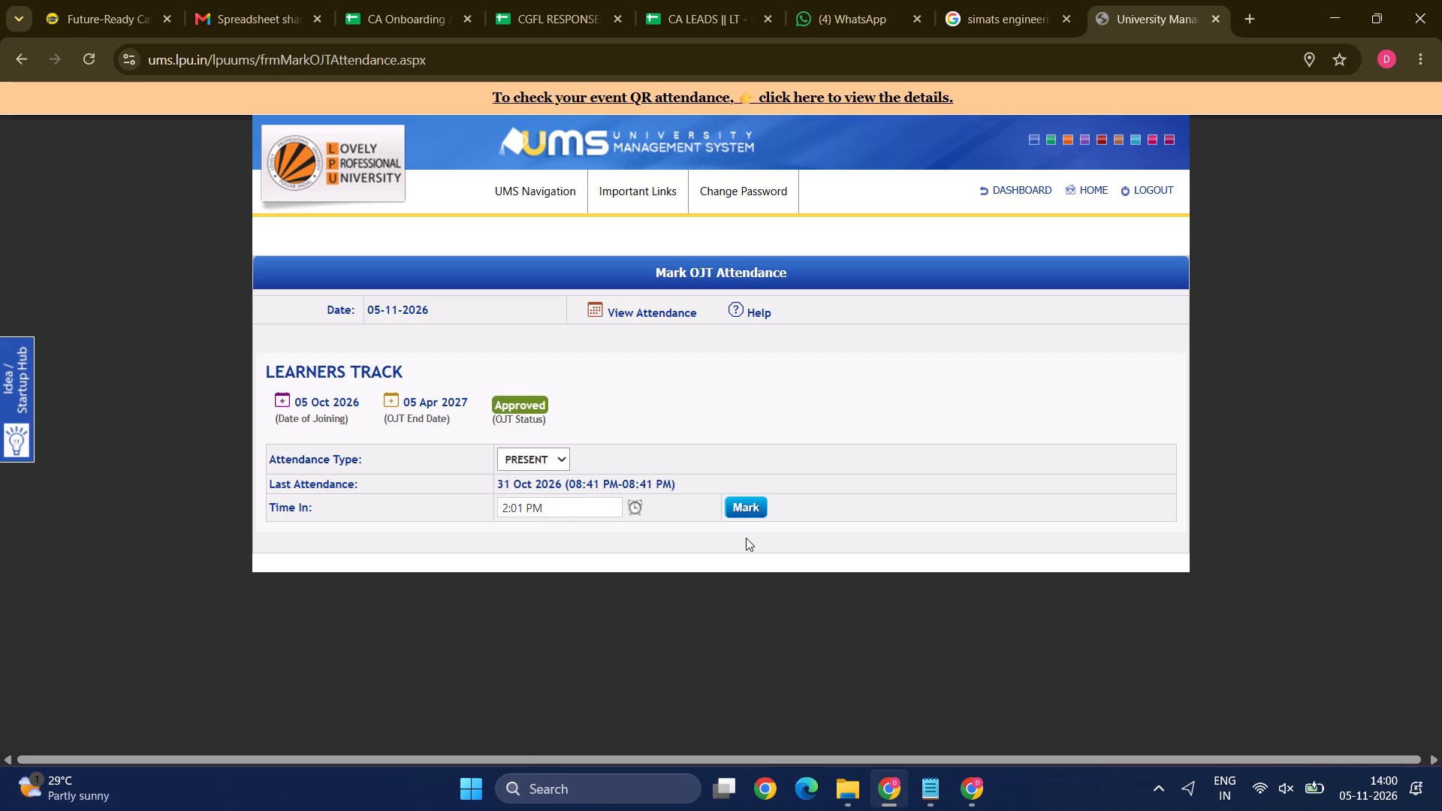
left_click(755, 502)
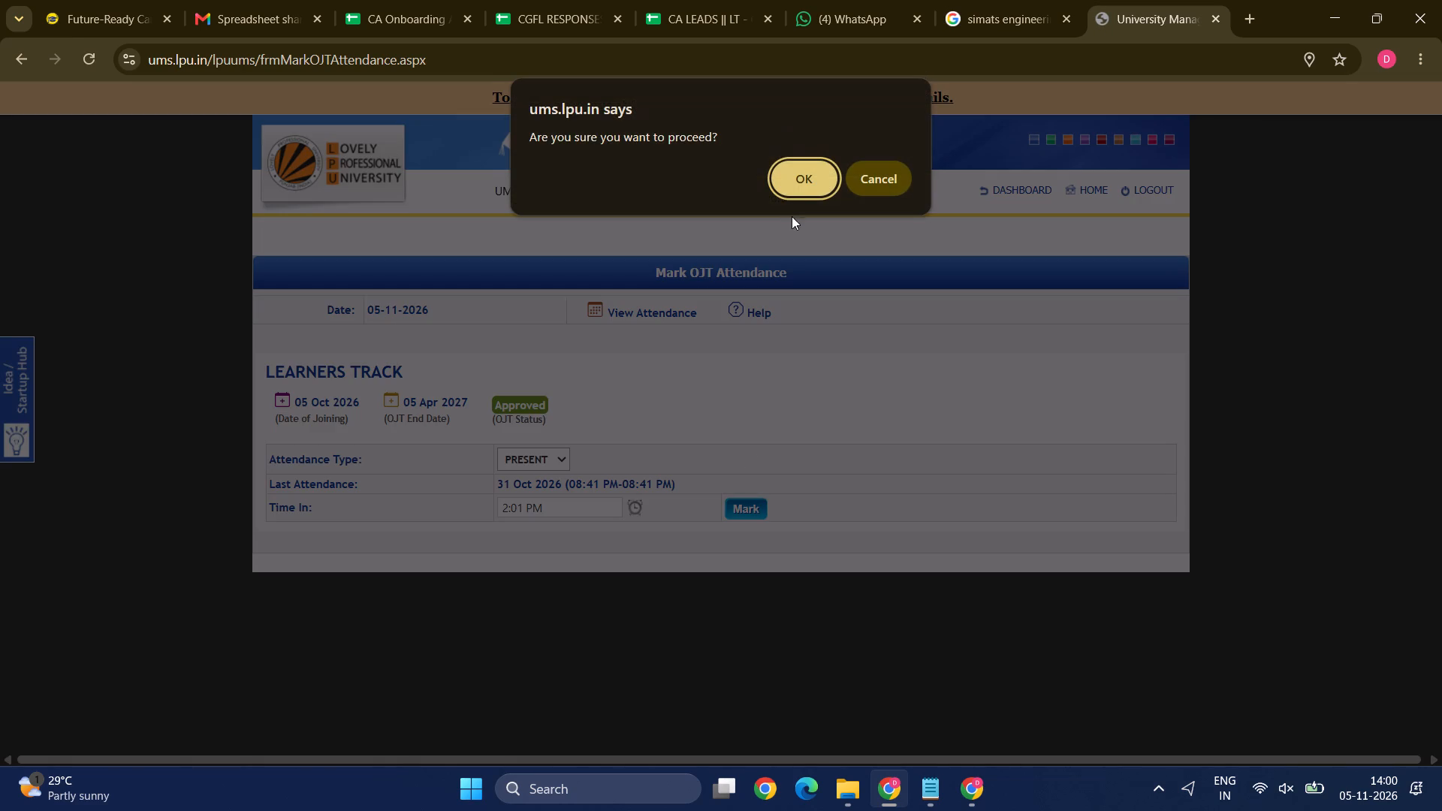
left_click(819, 163)
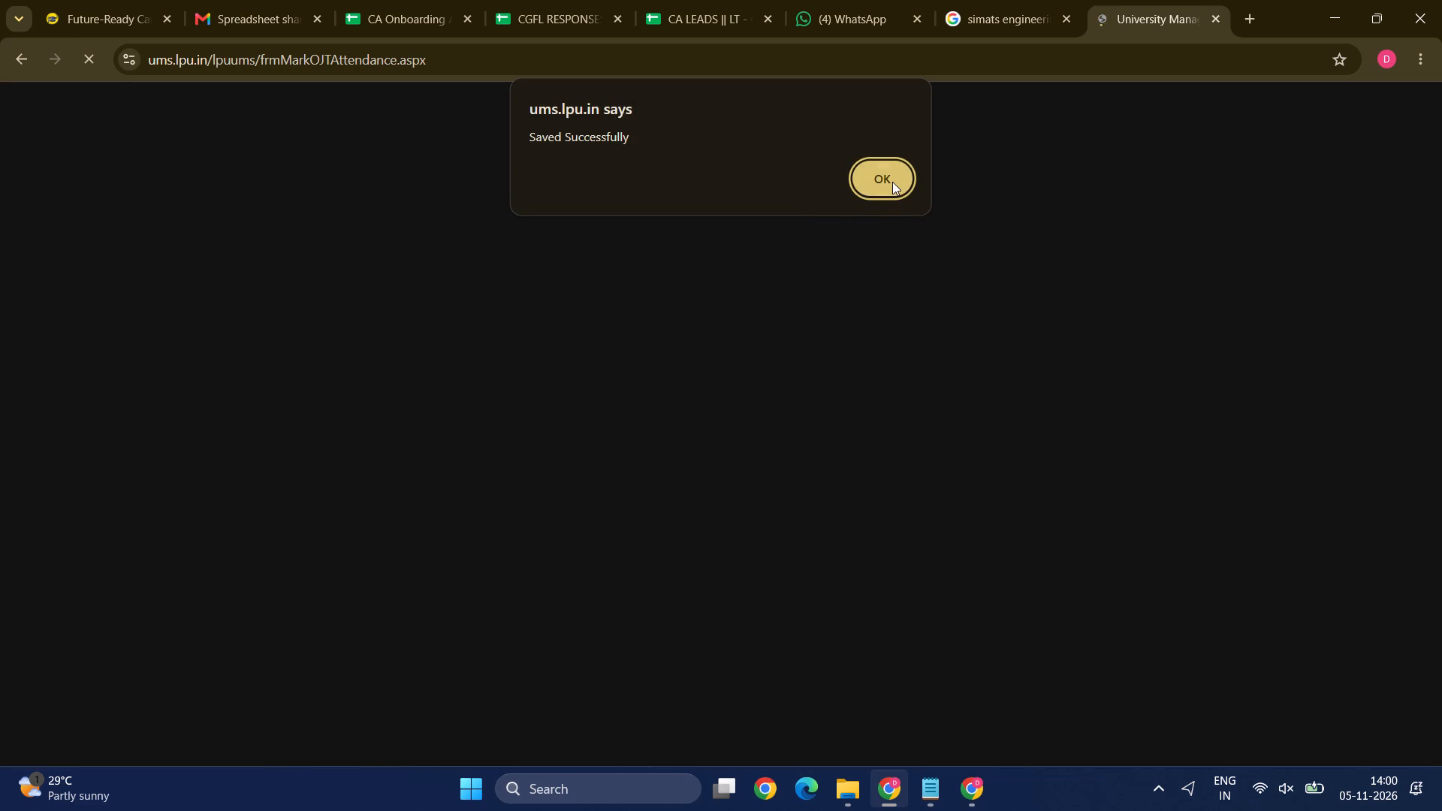
left_click(892, 182)
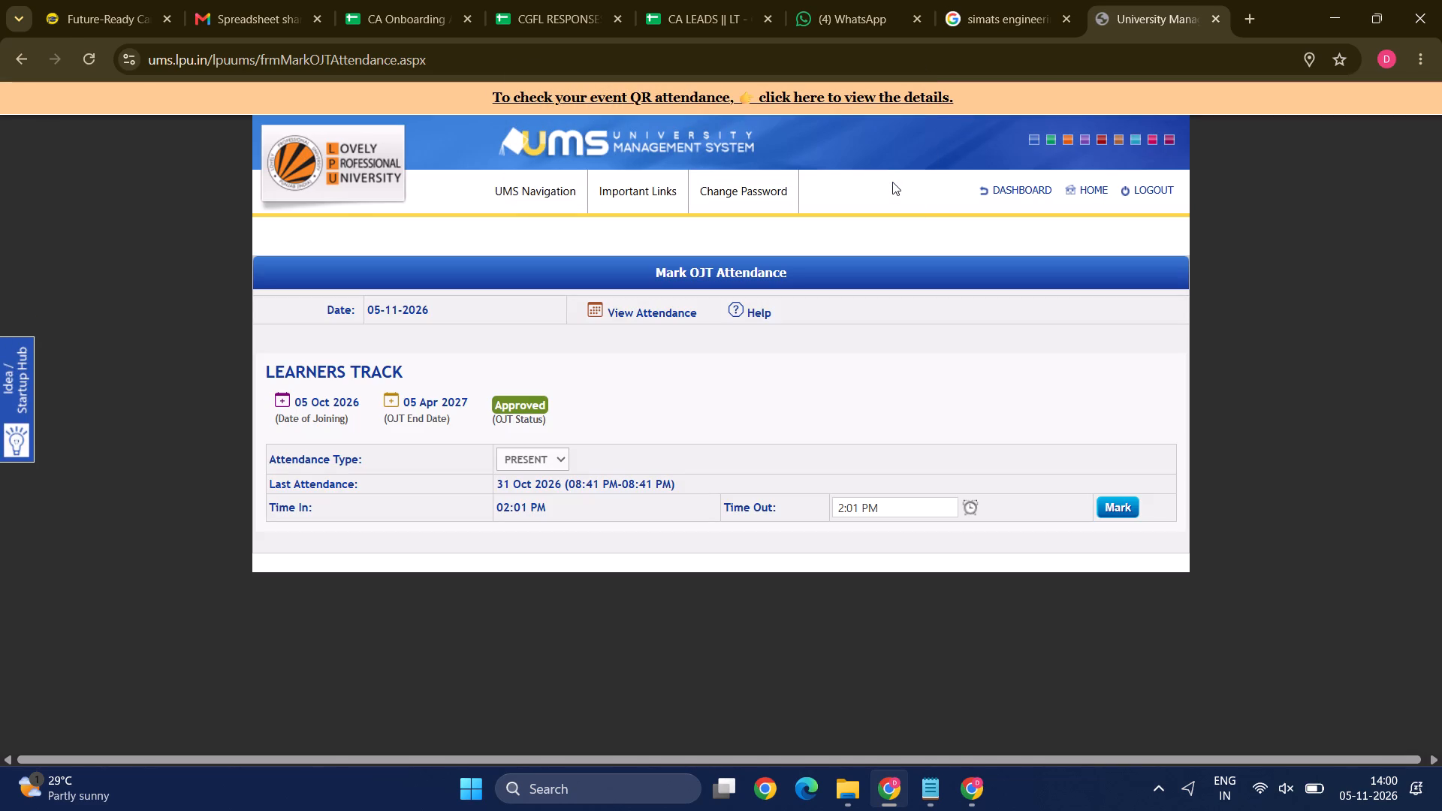